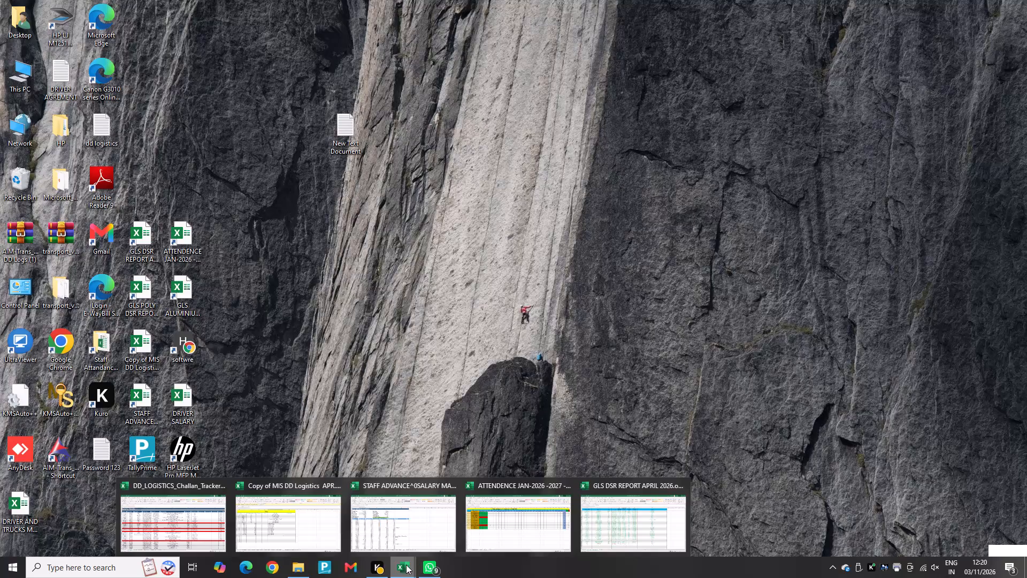
Switch to the GLS DSR REPORT APRIL 2026 workbook and select the Destination cell in the first empty row, 801.
click(593, 527)
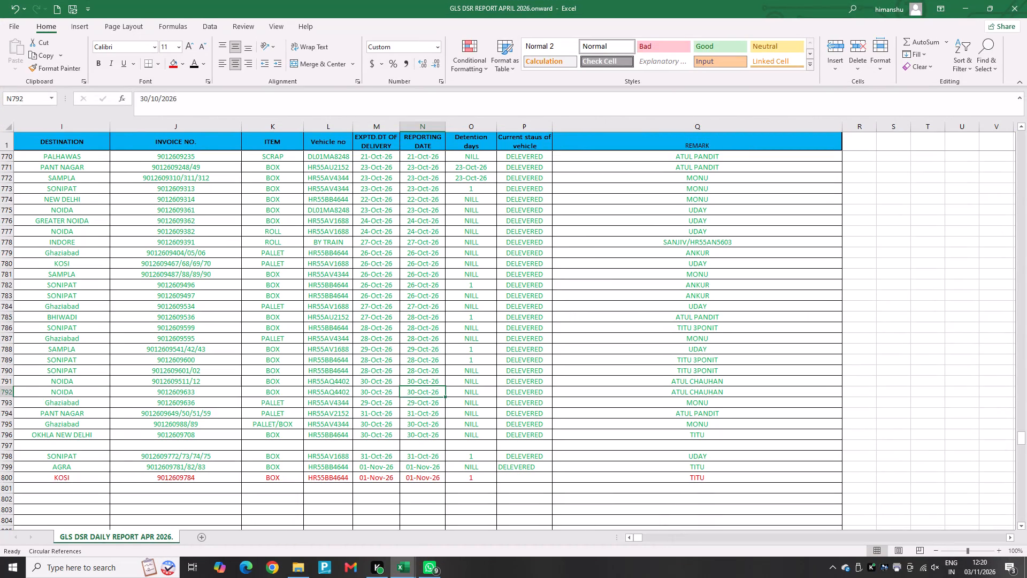
click(60, 491)
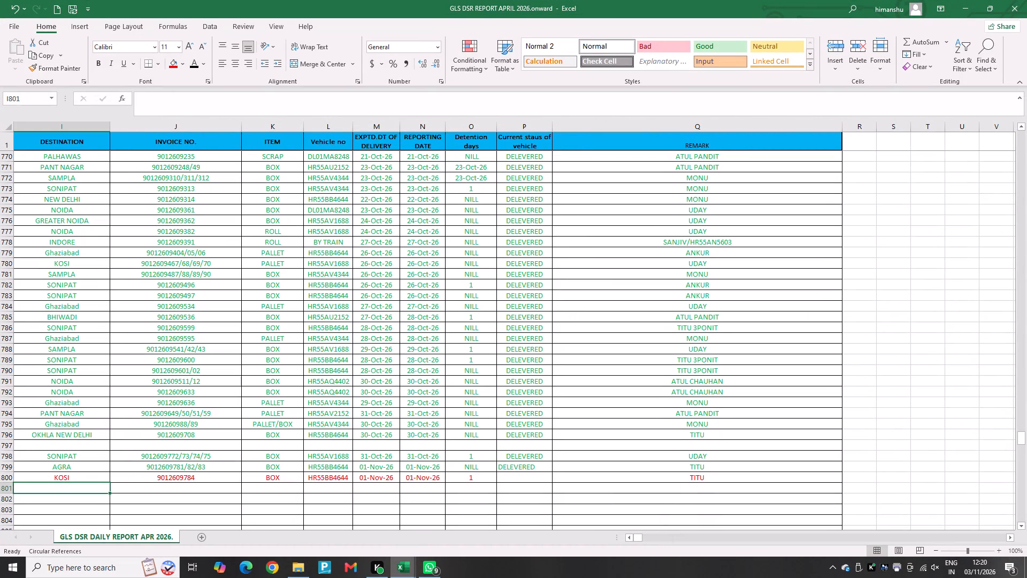
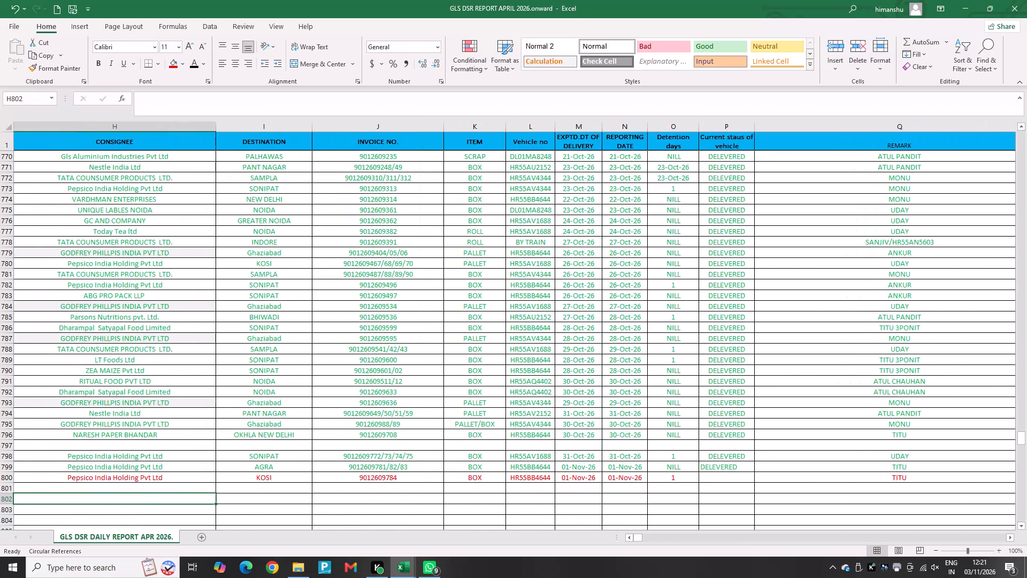
Select the empty CN. DATE cell in row 801, for consignment number 11135.
key(Right)
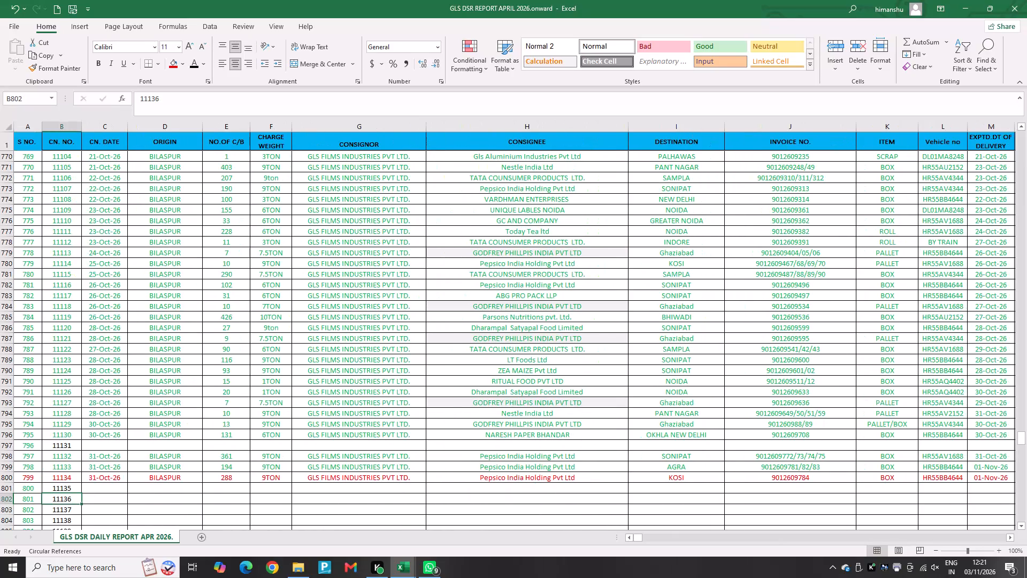
key(Right)
key(Up)
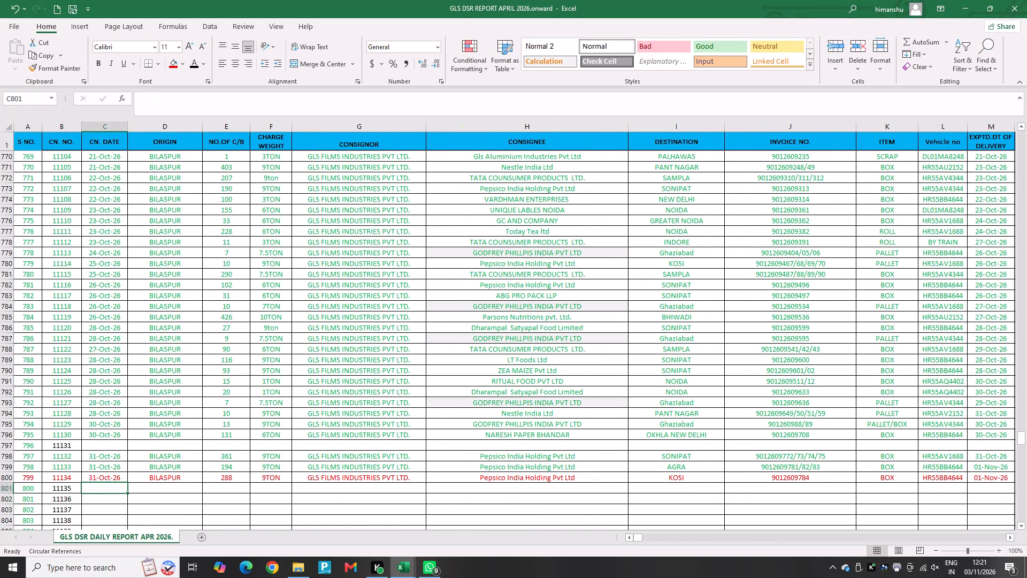
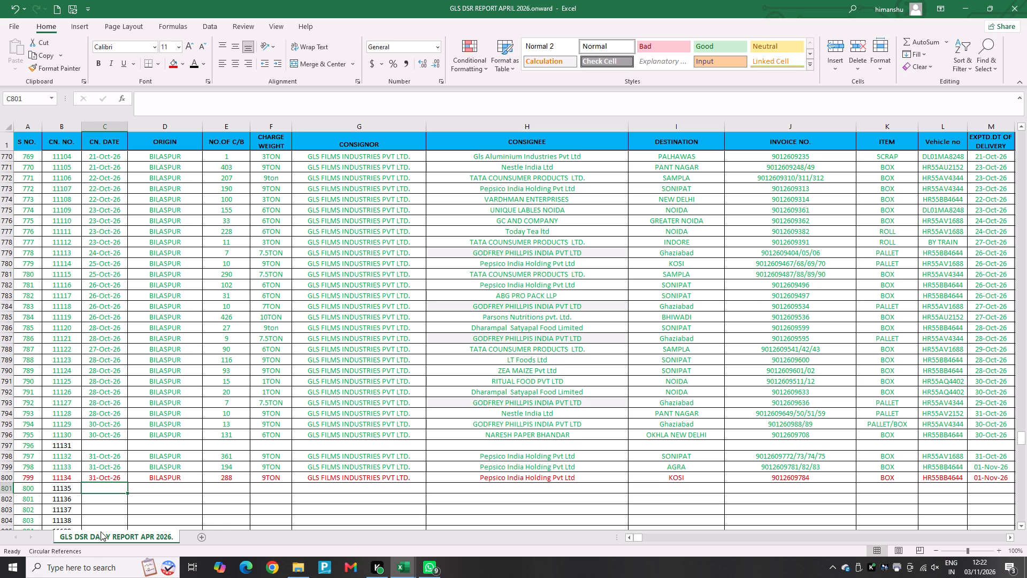
In row 802 for consignment 11136, enter the CN. date 02-Nov-26 and the origin BILASPUR.
key(Down)
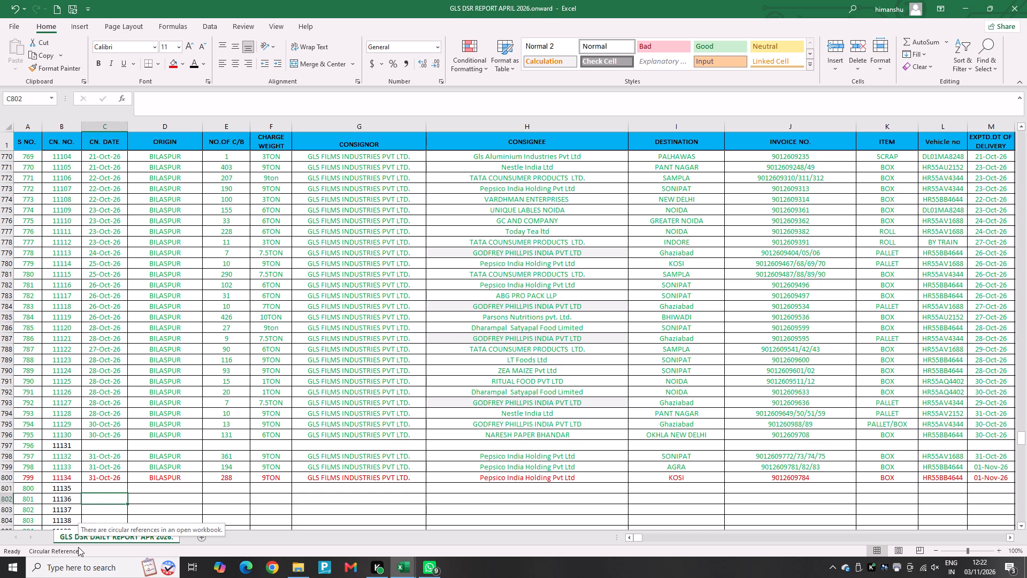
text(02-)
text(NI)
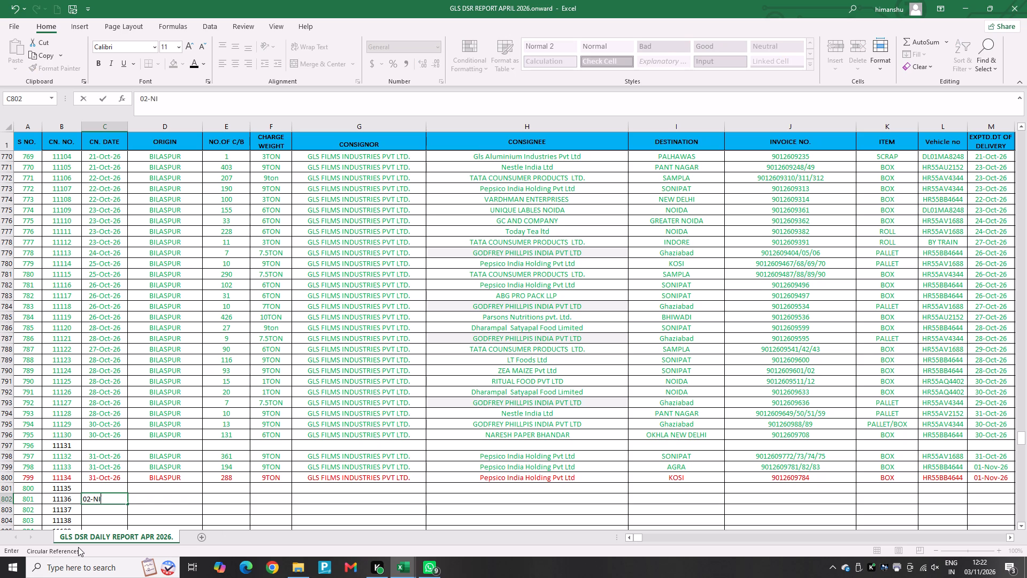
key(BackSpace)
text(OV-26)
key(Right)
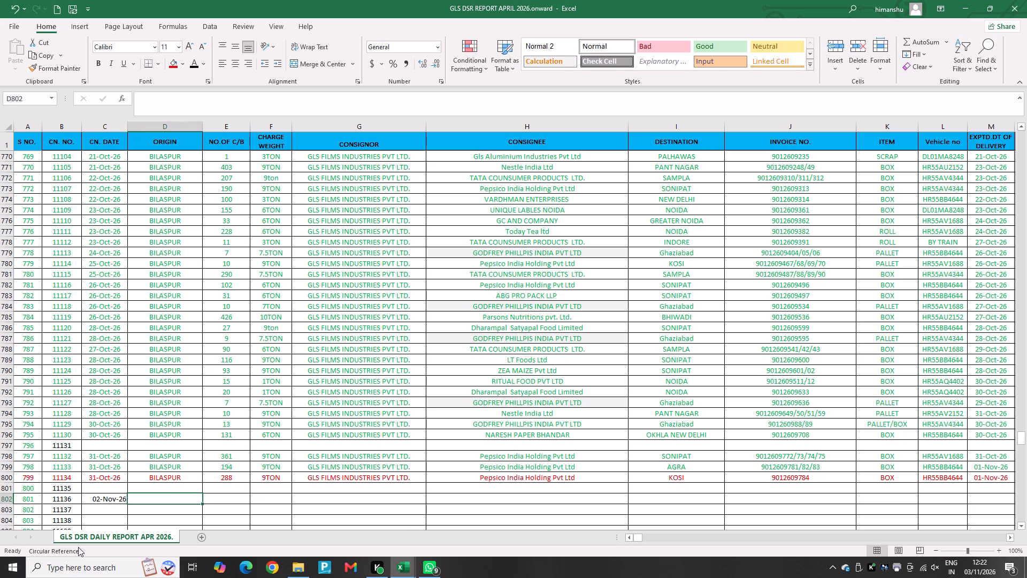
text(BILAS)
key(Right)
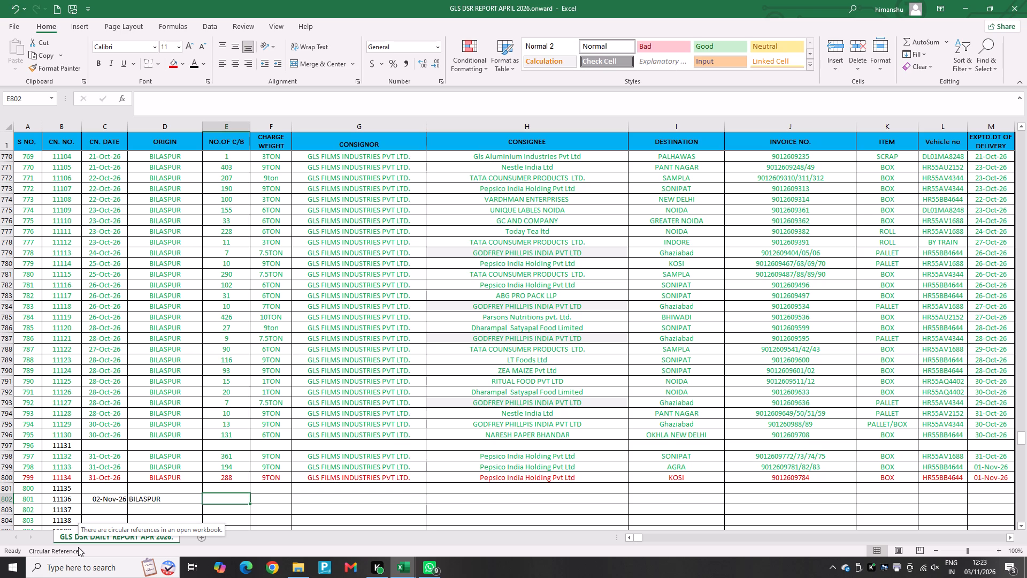
In row 802, enter NOIDA under NO.OF C/B and 7.5TON as the charge weight.
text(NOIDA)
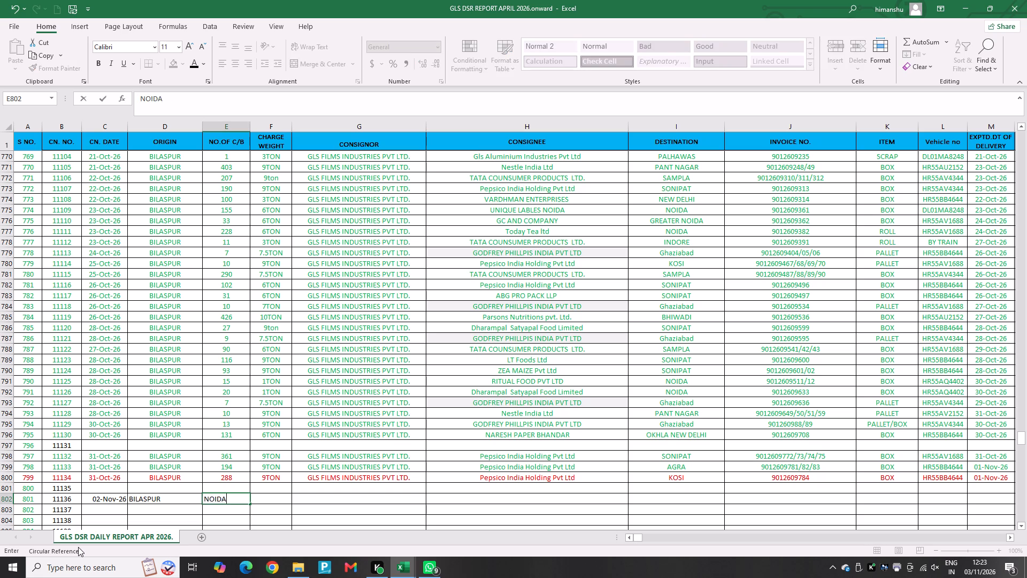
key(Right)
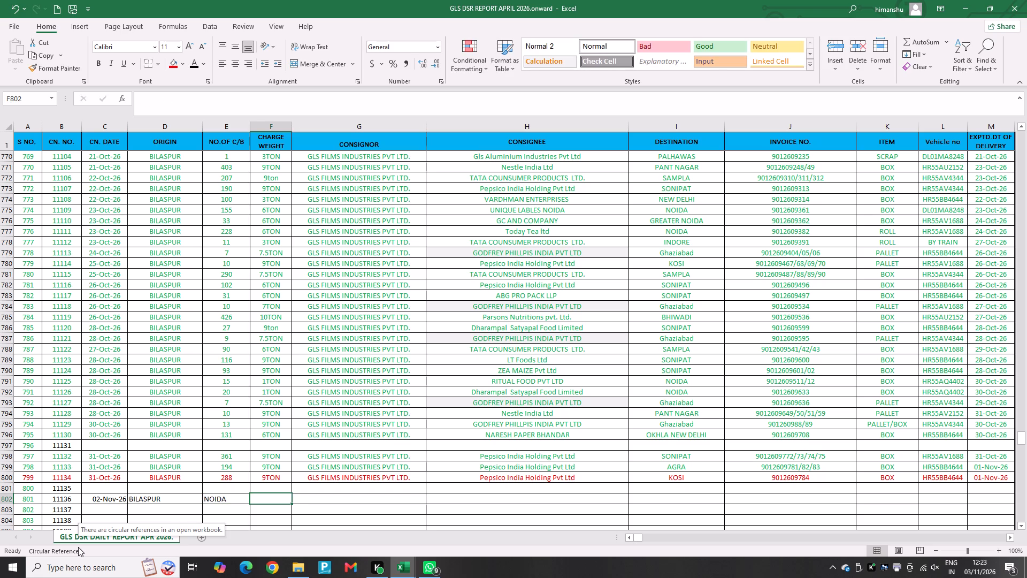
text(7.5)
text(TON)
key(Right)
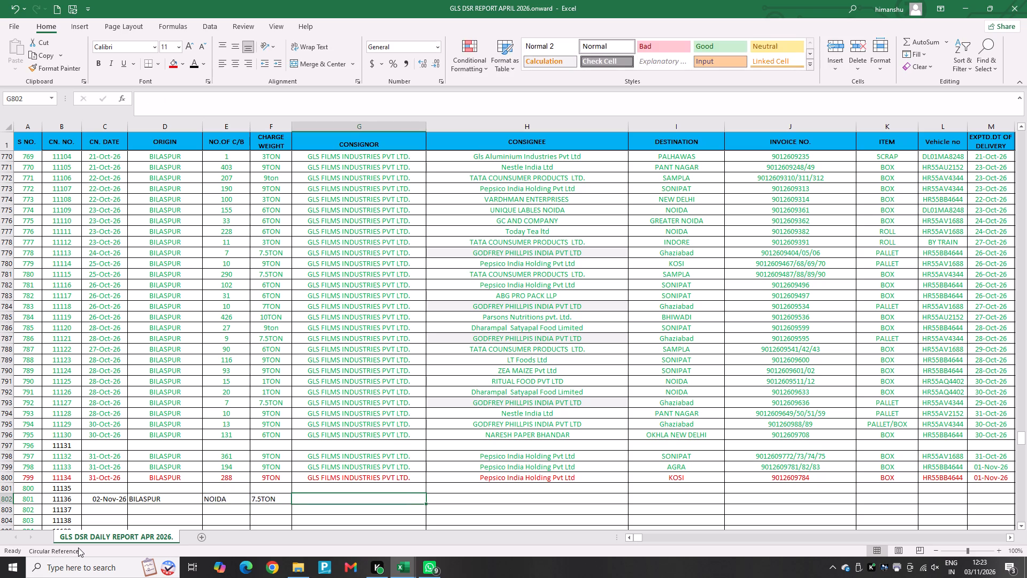
Enter GLS FILMS INDUSTRIES PVT LTD. as the consignor in row 802.
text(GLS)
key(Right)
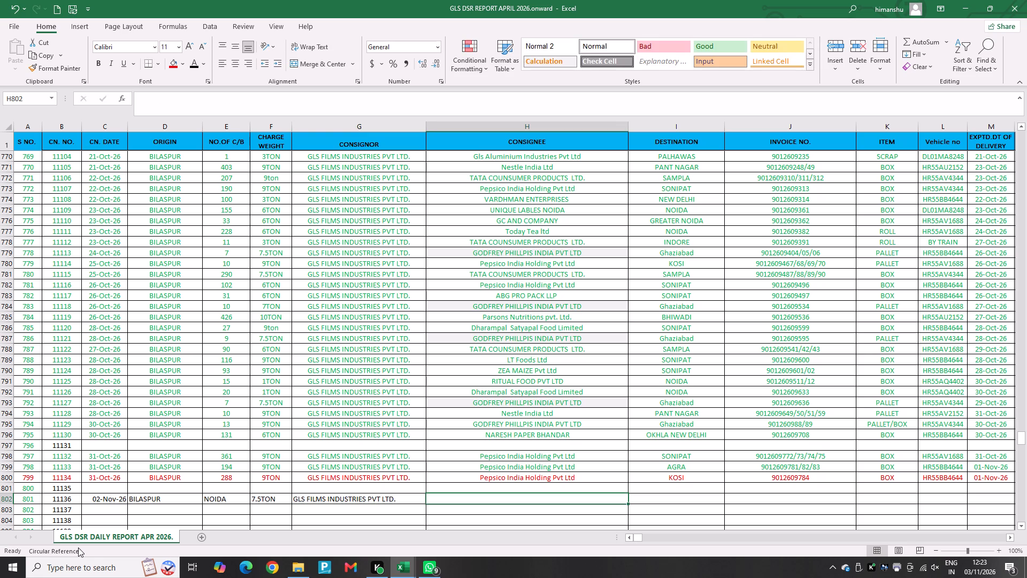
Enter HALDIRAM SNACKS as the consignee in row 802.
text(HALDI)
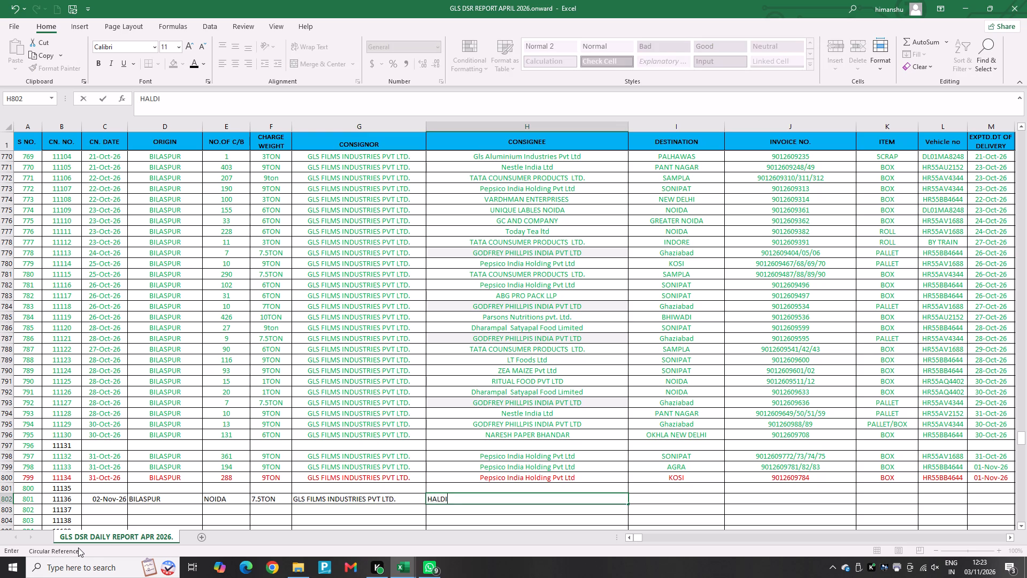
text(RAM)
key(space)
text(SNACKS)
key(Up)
Find the earlier consignee entry HALDIRAMS SNACKS FOOD PVT LTD. in row 769 and copy it into the consignee cell of row 802.
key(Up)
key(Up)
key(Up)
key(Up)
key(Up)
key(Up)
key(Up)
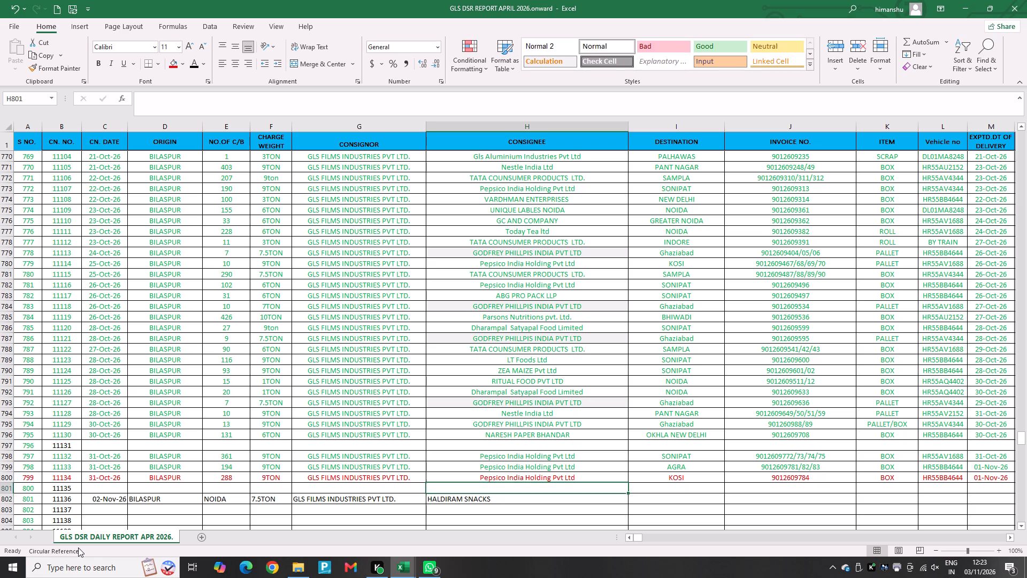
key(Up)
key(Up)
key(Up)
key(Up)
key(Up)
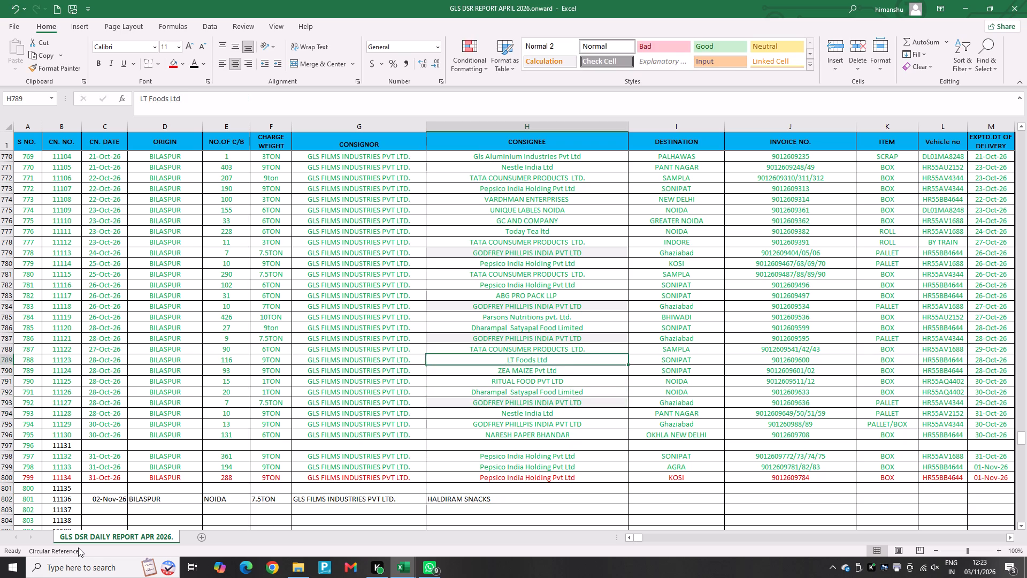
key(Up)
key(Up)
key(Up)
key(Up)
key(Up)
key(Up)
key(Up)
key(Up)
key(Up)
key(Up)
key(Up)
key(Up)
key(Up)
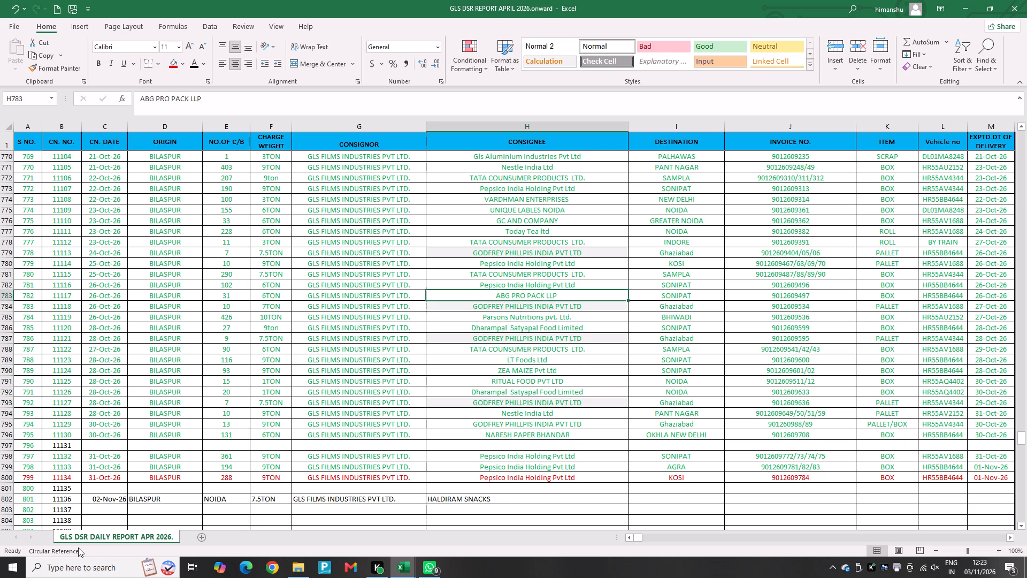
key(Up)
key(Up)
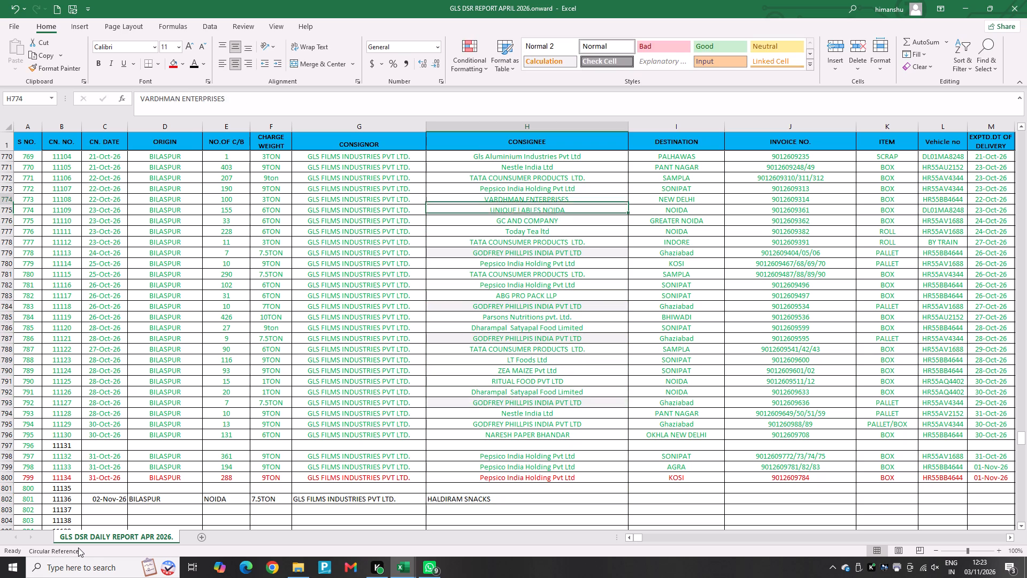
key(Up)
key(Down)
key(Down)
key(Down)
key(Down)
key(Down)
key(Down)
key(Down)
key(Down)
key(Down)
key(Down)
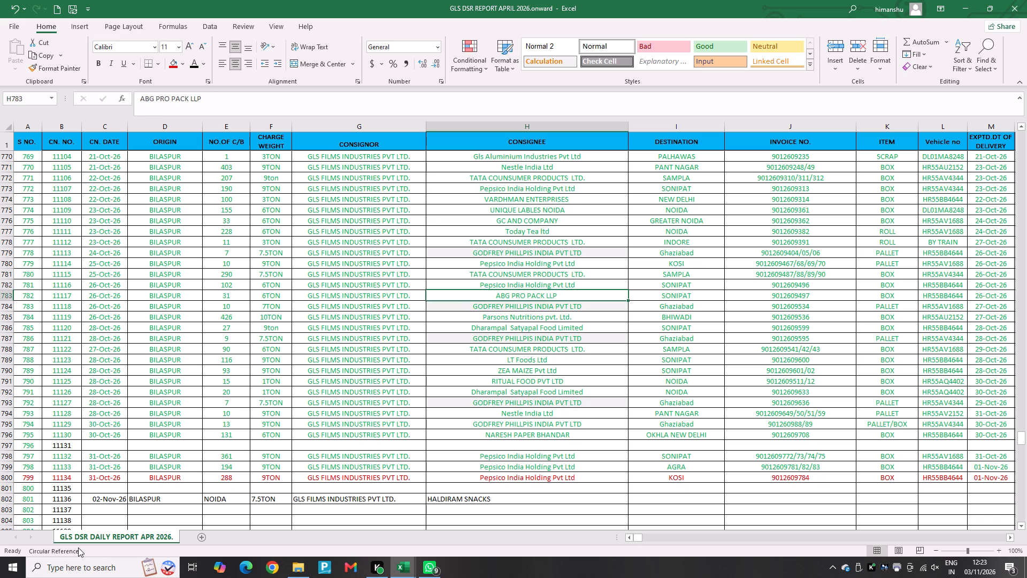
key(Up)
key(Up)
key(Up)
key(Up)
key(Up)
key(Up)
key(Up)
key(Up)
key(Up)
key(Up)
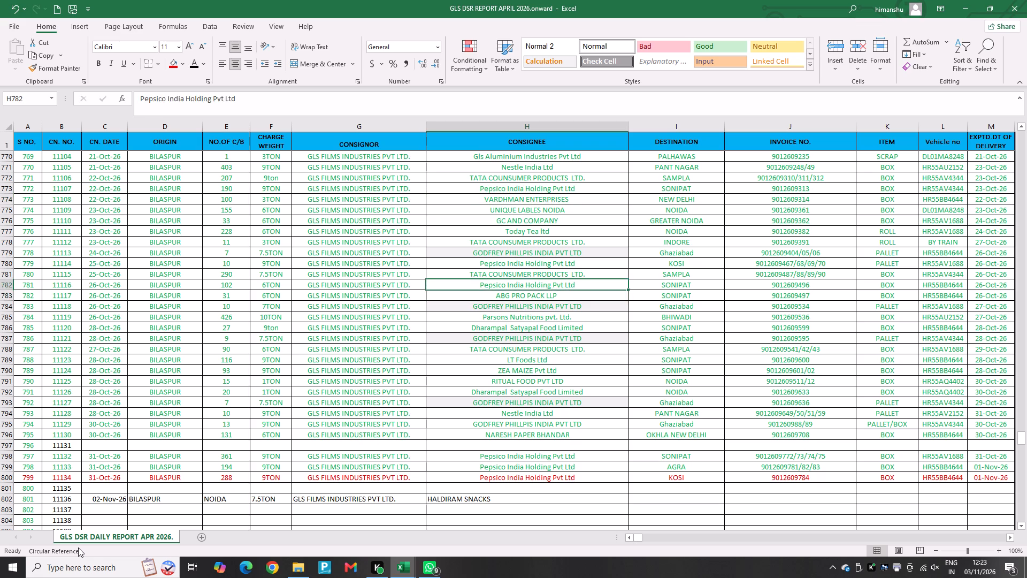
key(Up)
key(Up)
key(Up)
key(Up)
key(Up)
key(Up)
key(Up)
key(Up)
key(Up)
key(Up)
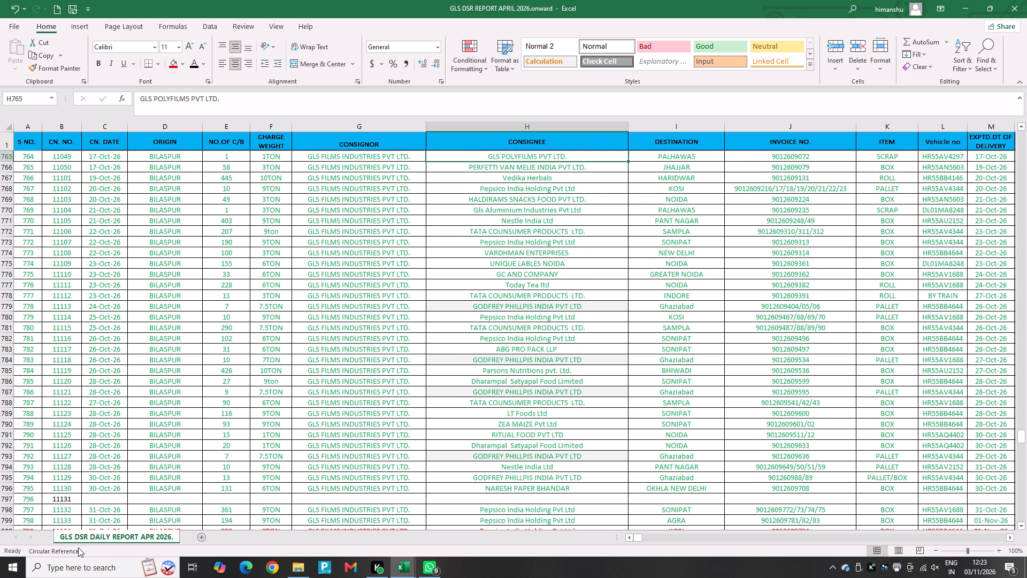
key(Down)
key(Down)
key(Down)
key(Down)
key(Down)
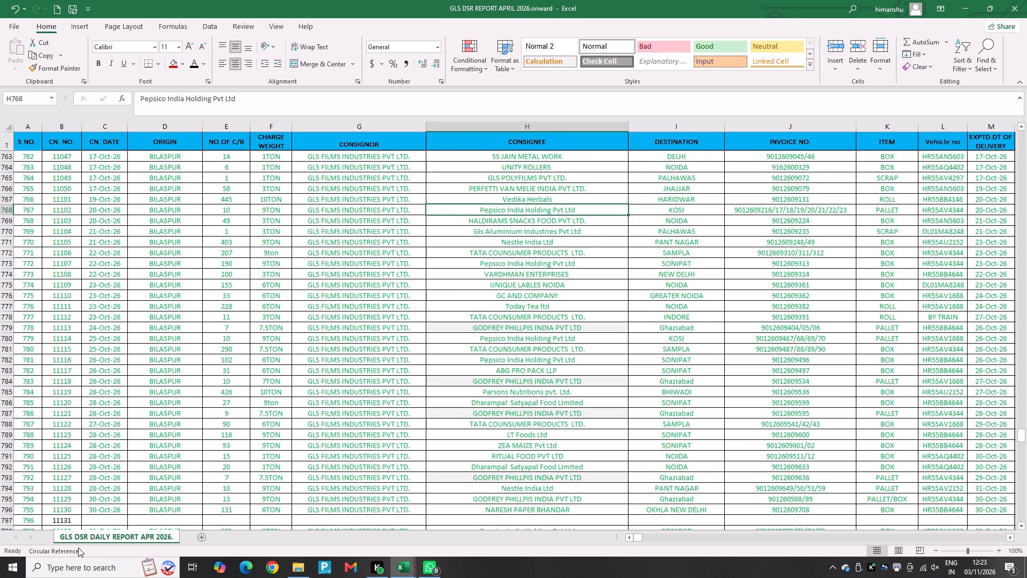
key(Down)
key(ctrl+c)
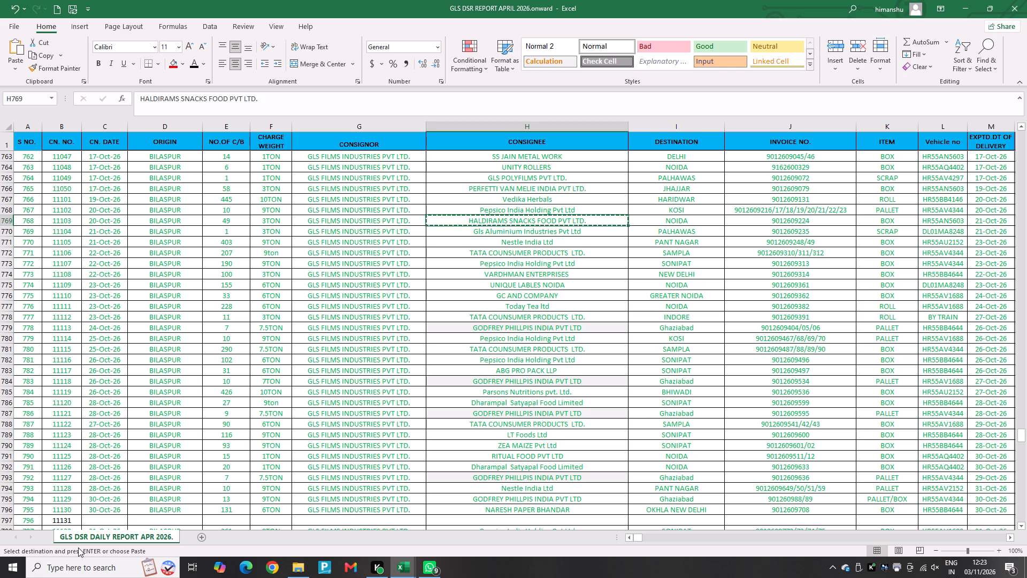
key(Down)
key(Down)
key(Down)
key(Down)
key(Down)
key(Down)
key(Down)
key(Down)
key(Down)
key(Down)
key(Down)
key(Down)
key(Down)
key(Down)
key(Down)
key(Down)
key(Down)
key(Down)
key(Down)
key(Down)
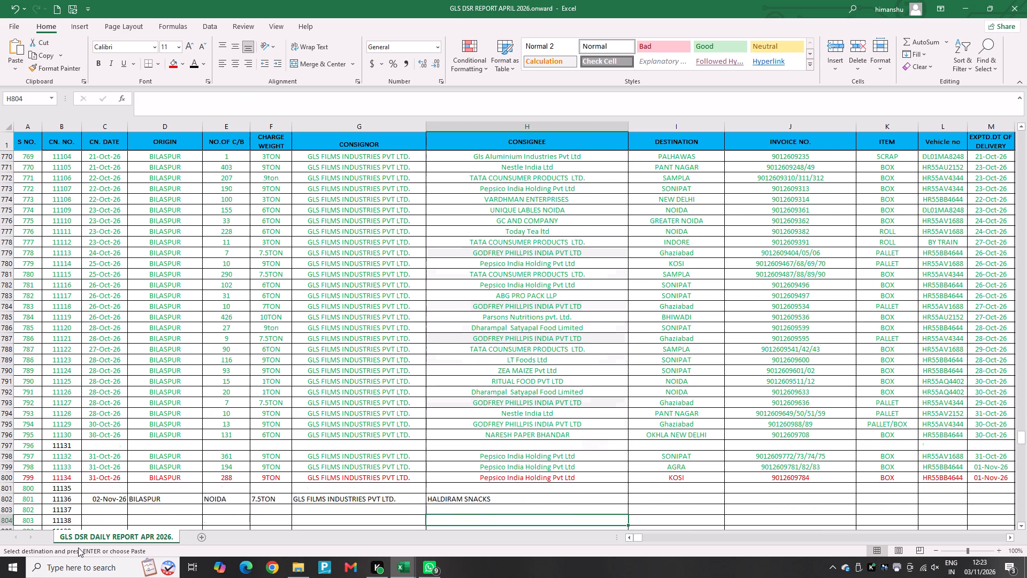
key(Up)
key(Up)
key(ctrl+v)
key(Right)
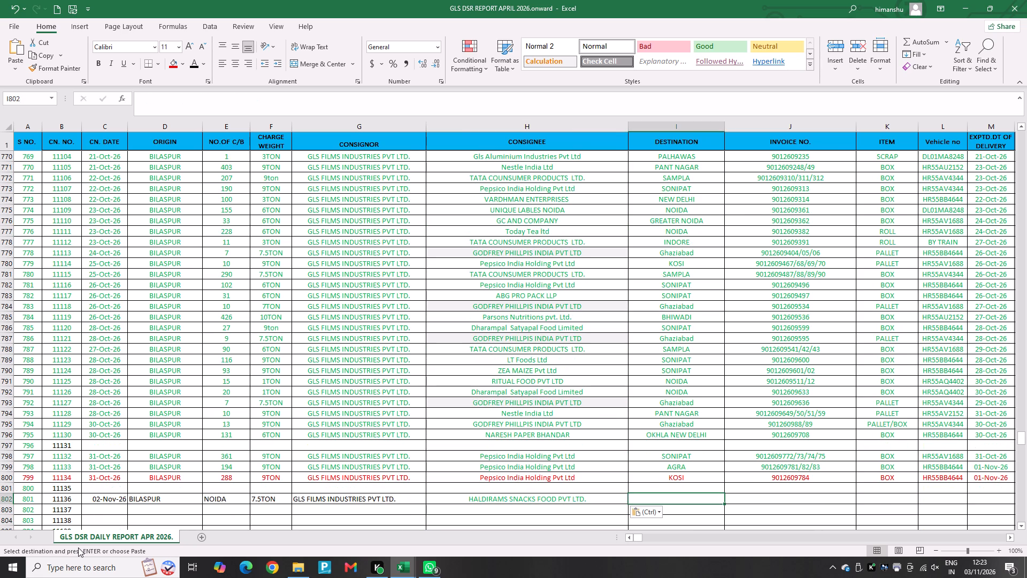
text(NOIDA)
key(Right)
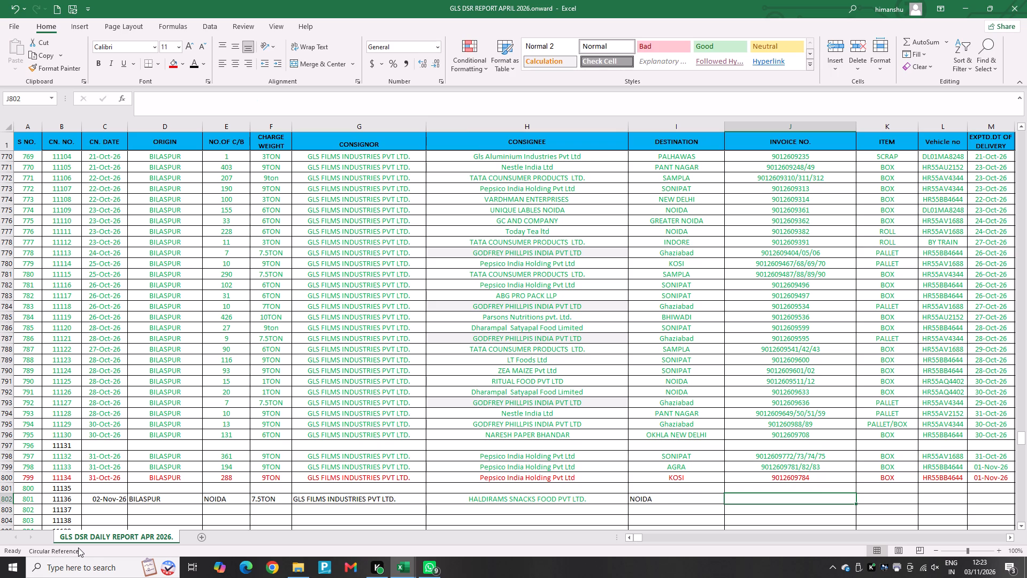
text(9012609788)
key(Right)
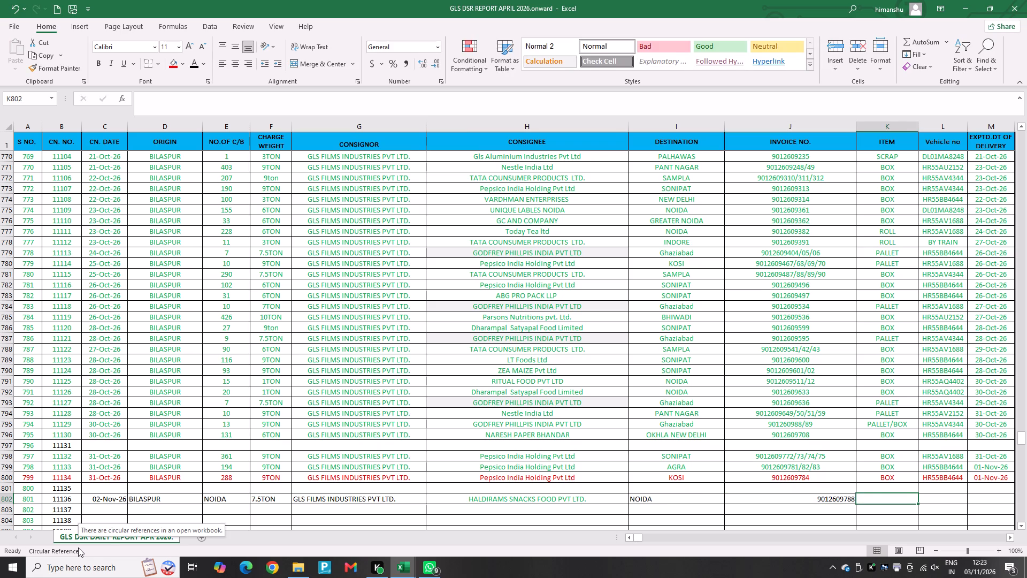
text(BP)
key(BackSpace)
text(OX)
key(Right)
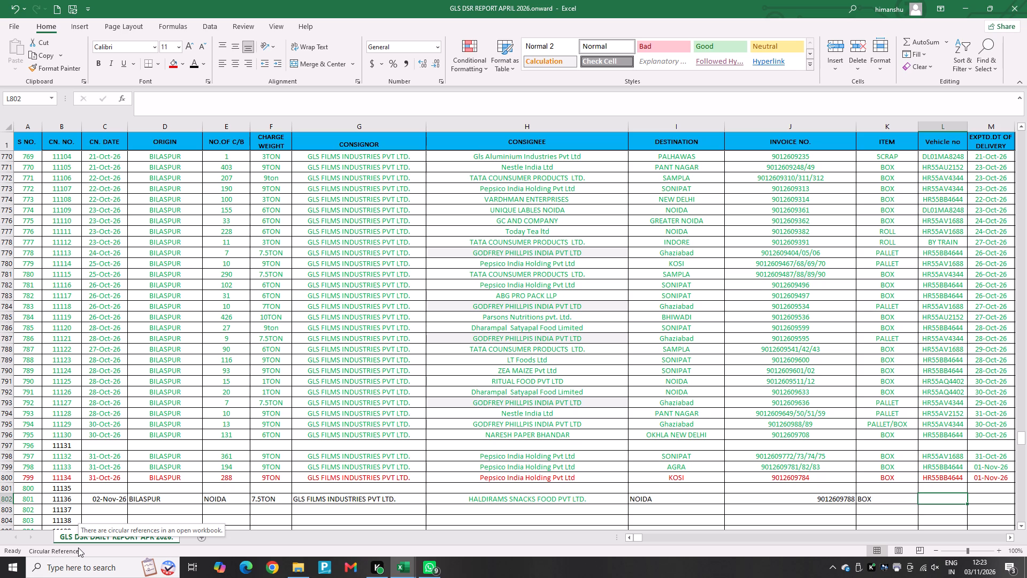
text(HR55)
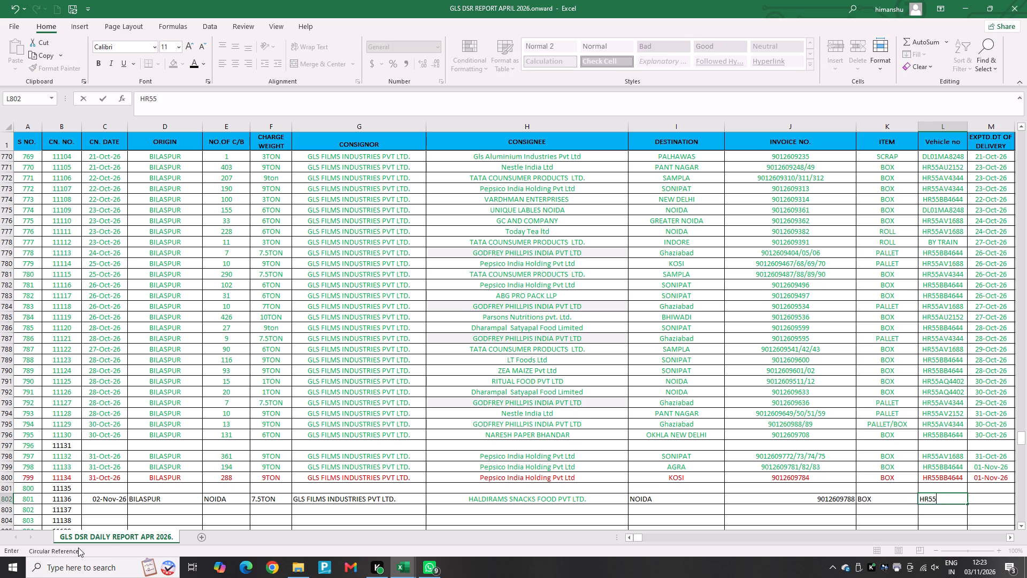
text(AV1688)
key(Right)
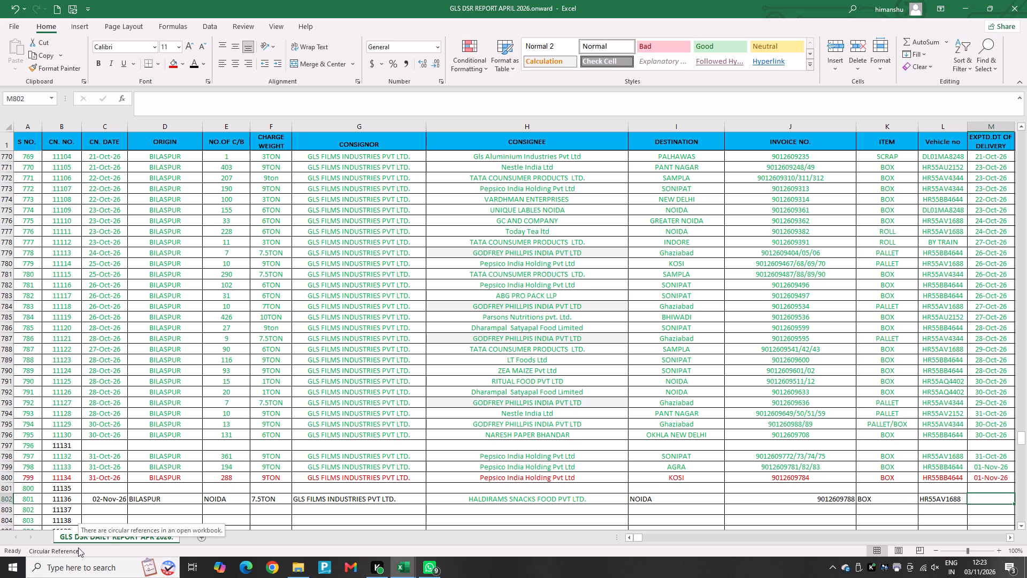
Enter 02-NOV-26 as the expected delivery date in row 802.
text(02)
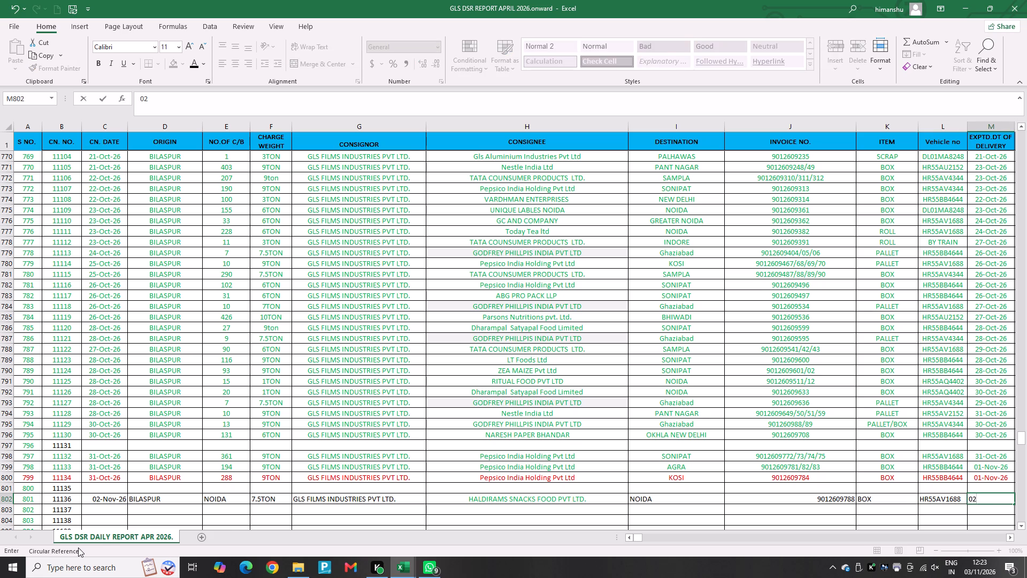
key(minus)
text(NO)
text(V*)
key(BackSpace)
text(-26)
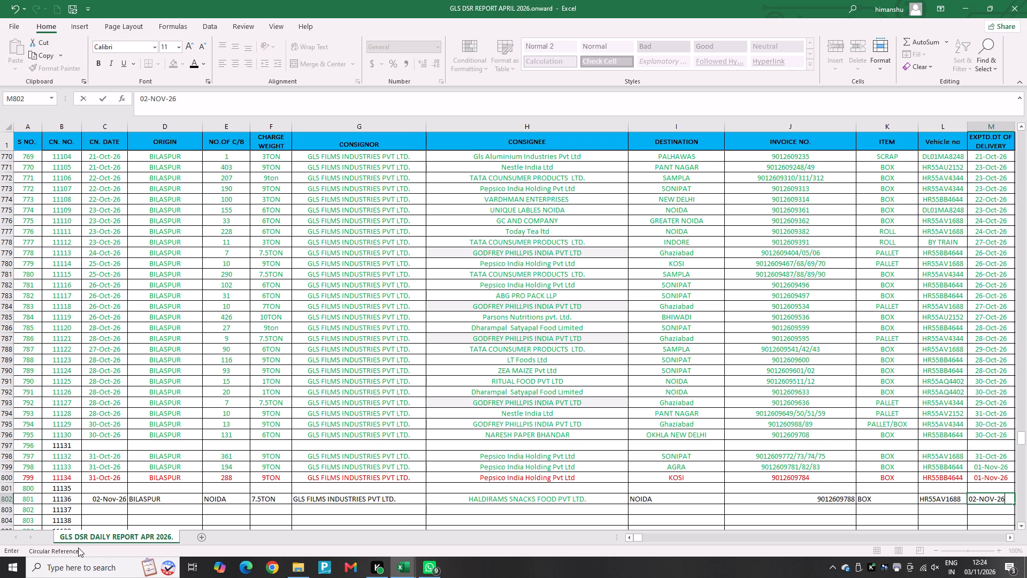
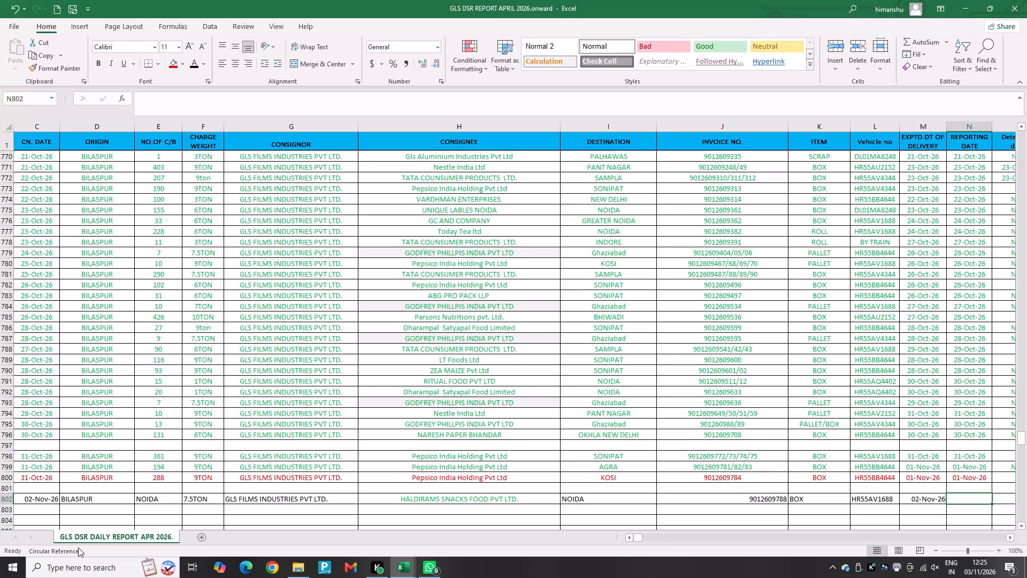
In row 803 for consignment 11137, enter 02-NOV-26 as the consignment date and BILASPUR as the origin.
key(Left)
key(Right)
key(Left)
key(Down)
key(Left)
key(Left)
key(Left)
key(Left)
key(Left)
key(Left)
key(Left)
key(Left)
key(Left)
key(Left)
key(Left)
key(Left)
key(Left)
key(Left)
key(Left)
key(Left)
key(Left)
key(Left)
key(Left)
key(Left)
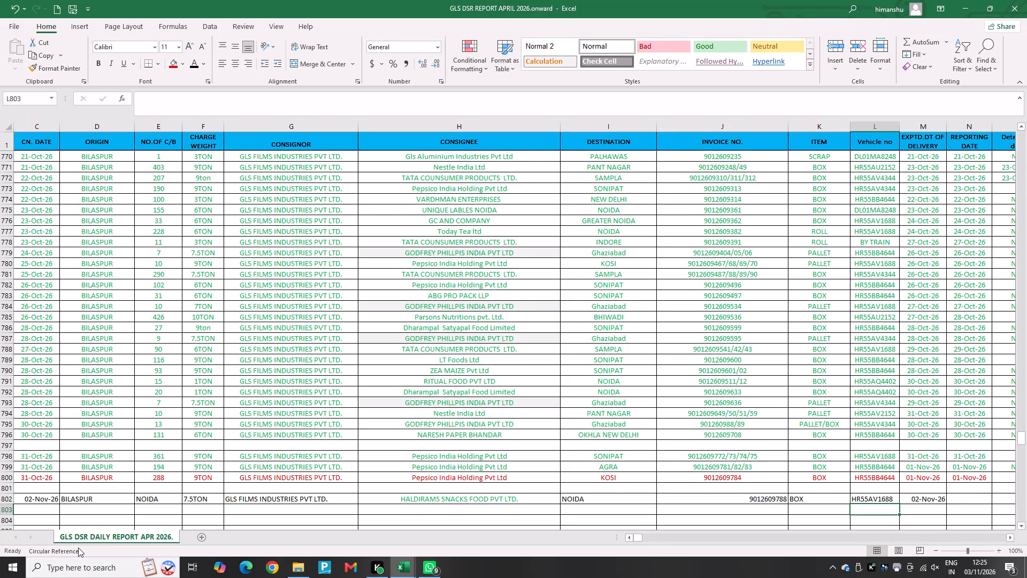
key(Right)
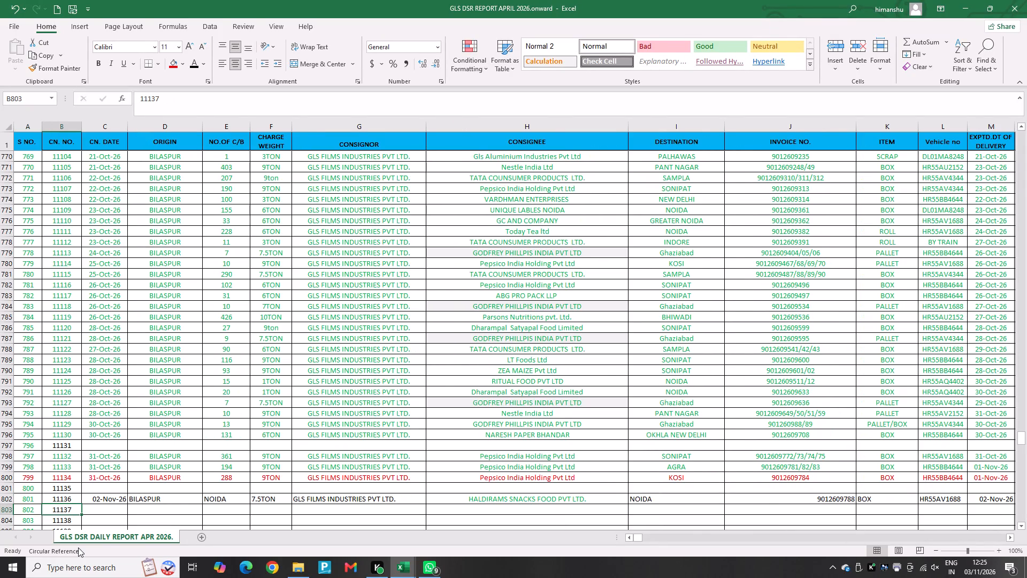
key(Right)
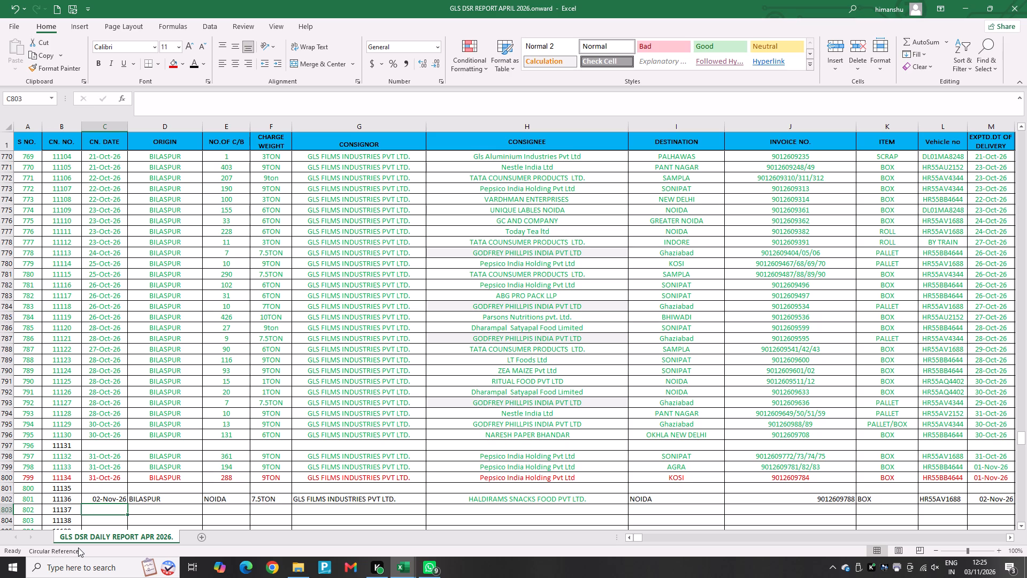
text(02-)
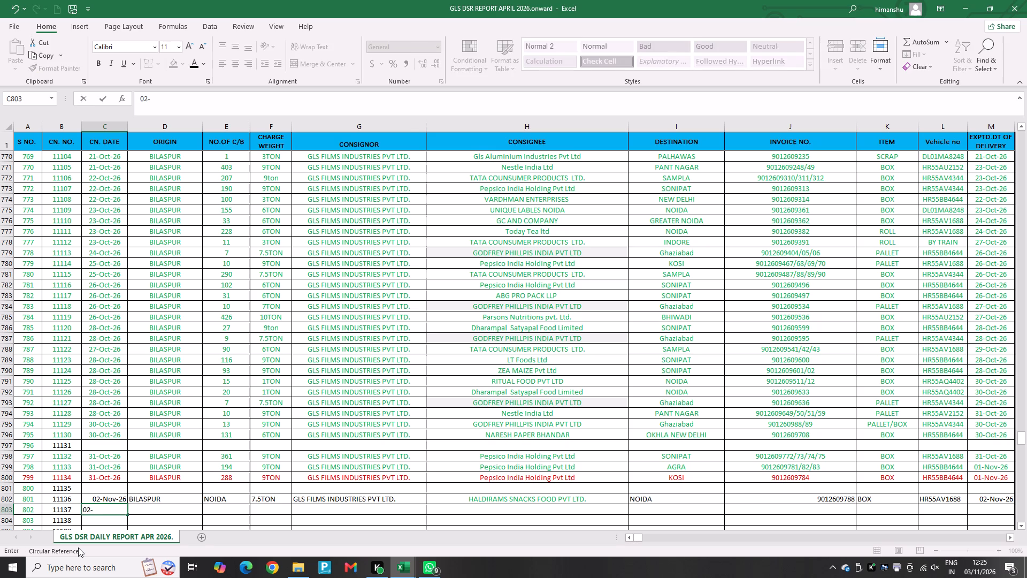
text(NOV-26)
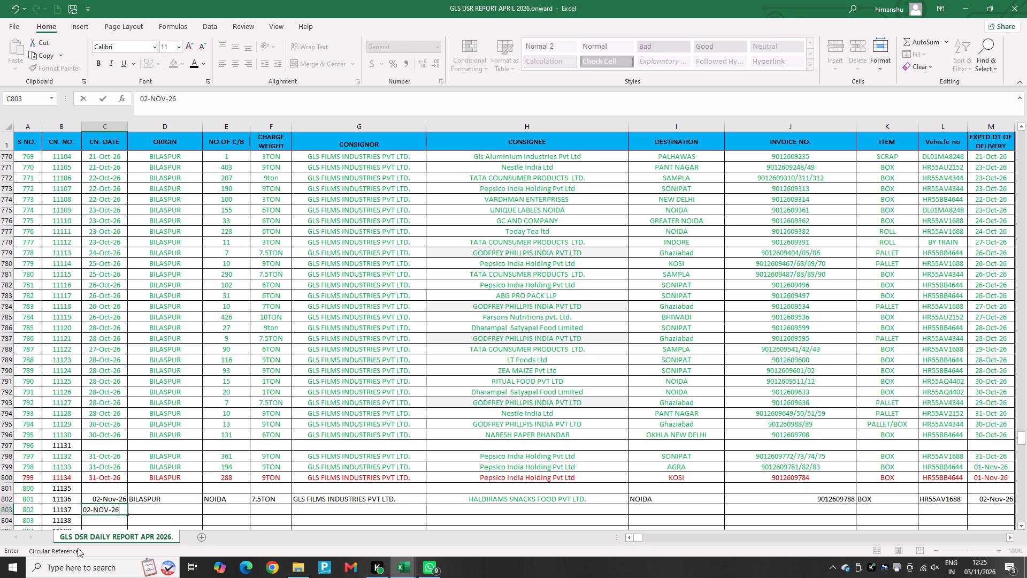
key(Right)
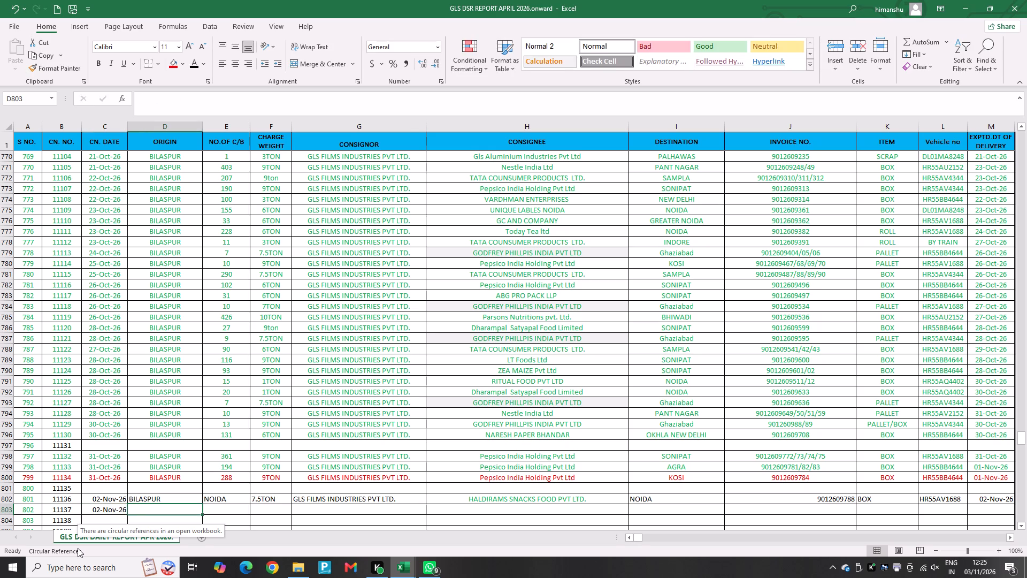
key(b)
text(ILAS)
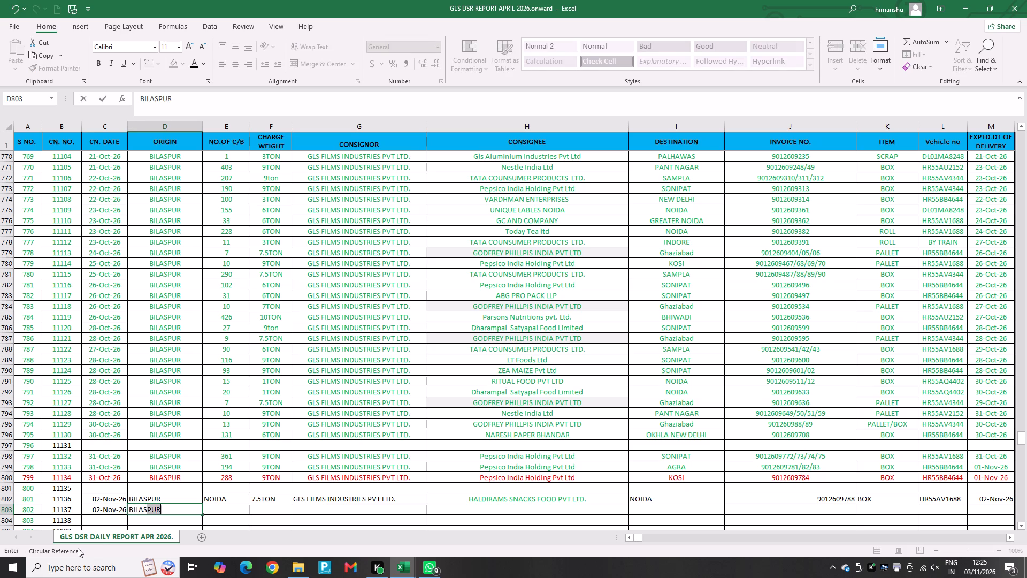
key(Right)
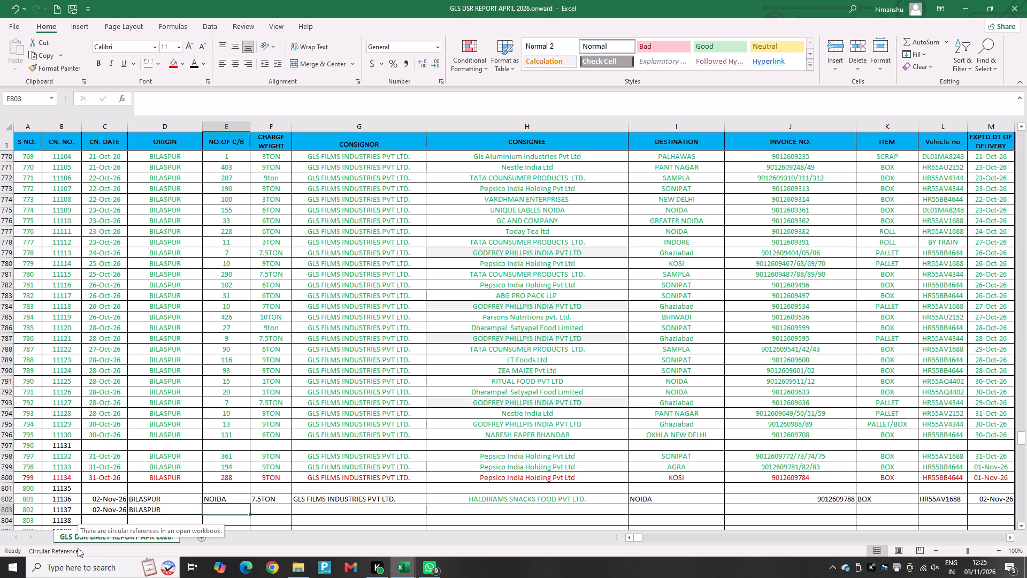
Enter NOIDA in the NO.OF C/B cell of row 803.
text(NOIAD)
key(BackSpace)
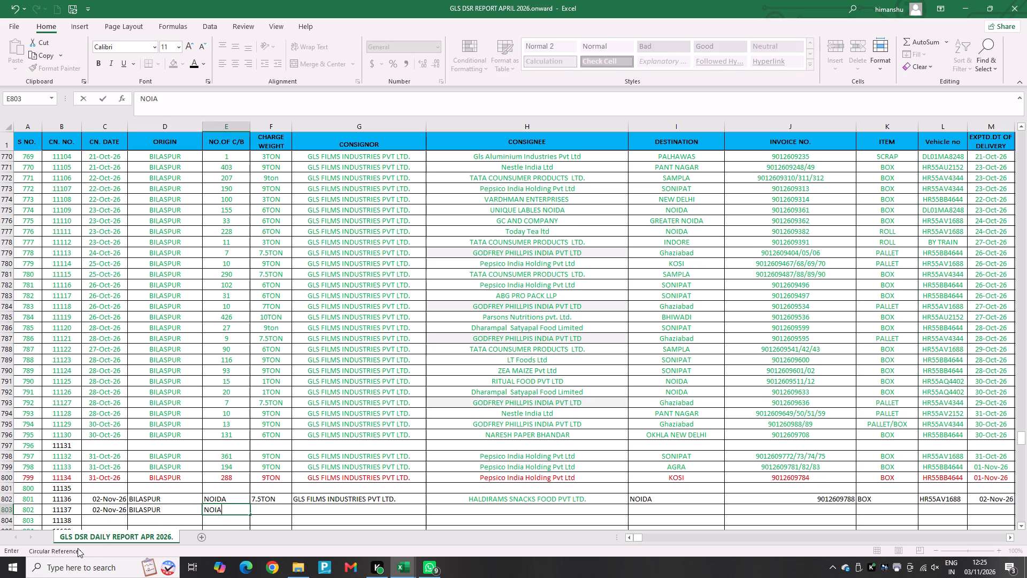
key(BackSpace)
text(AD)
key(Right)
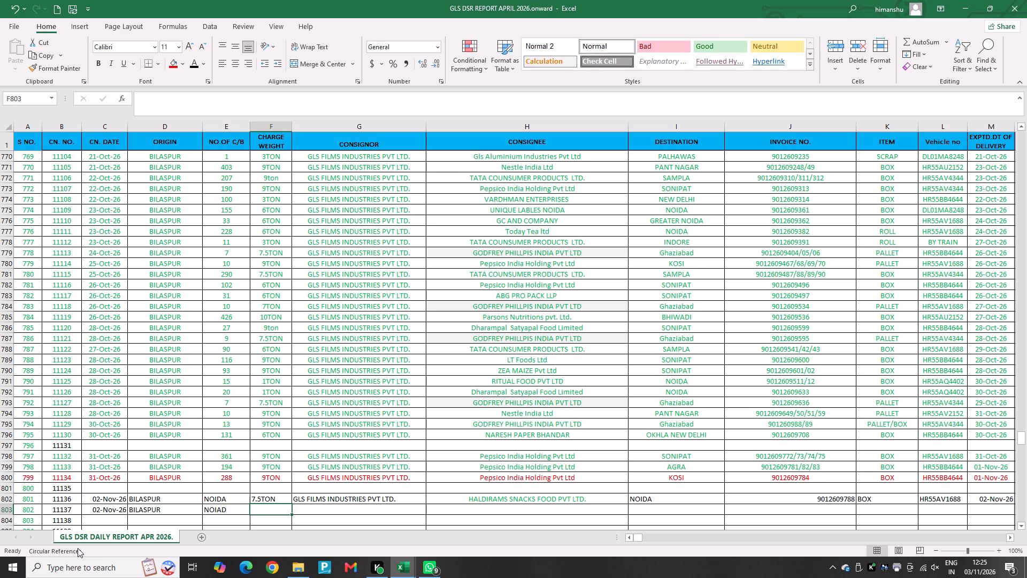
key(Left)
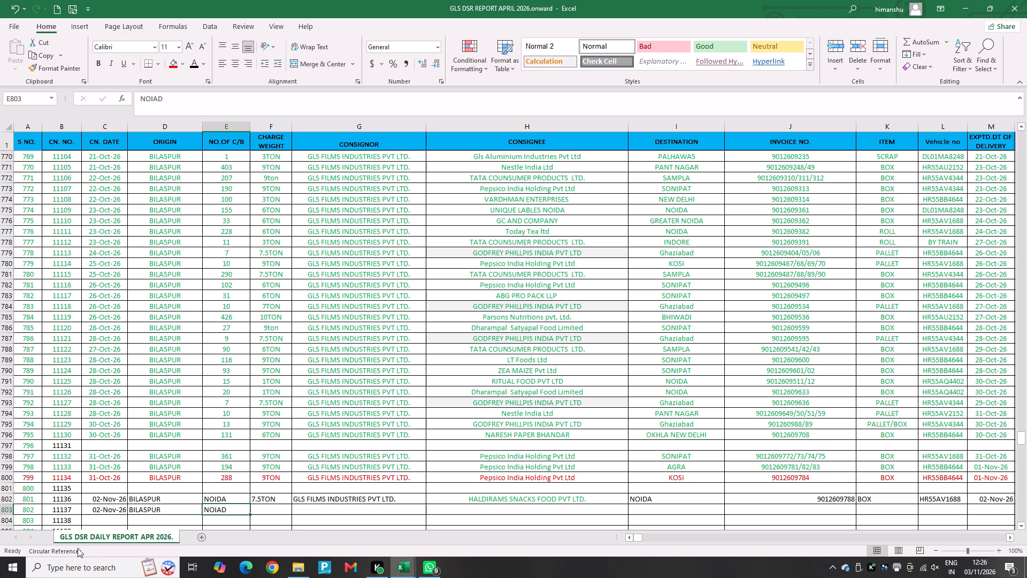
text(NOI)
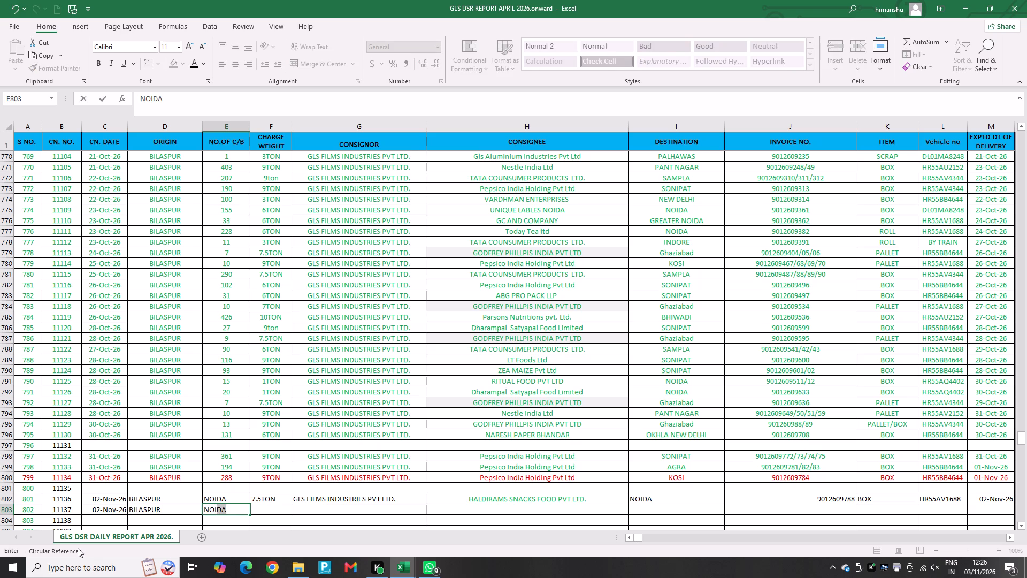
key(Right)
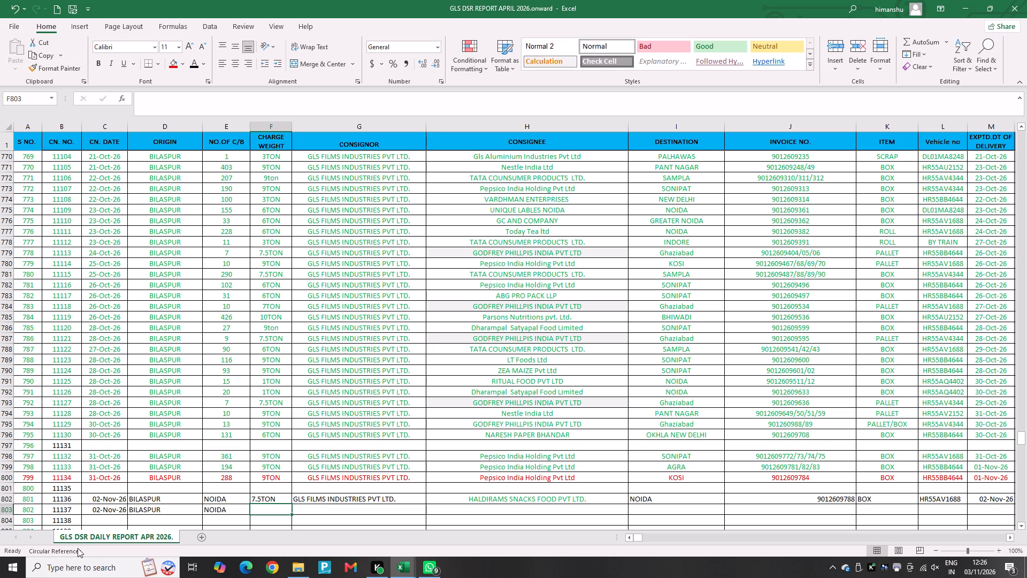
In row 803, enter 7.5TON as the charge weight and GLS FILMS INDUSTRIES PVT LTD. as the consignor.
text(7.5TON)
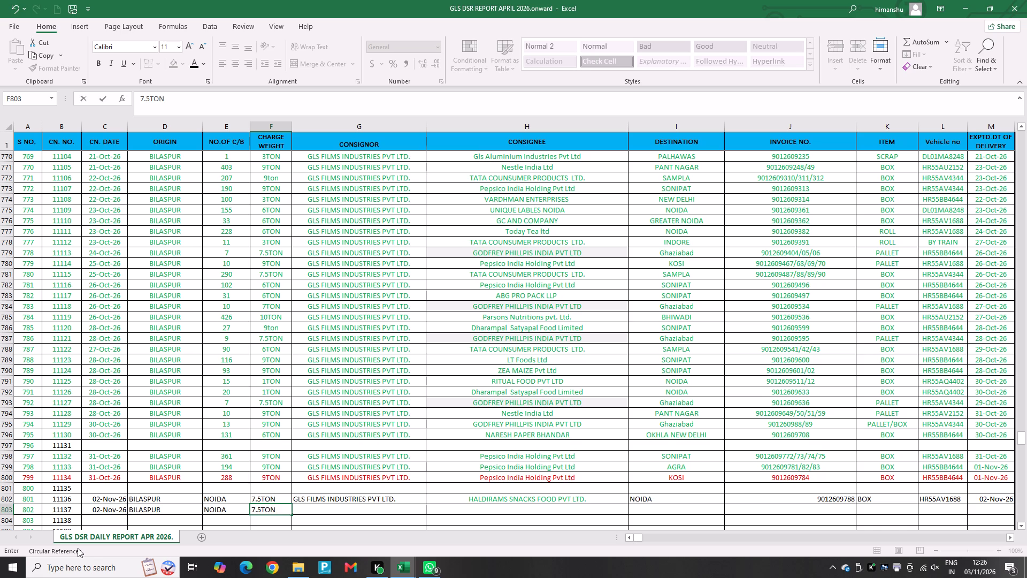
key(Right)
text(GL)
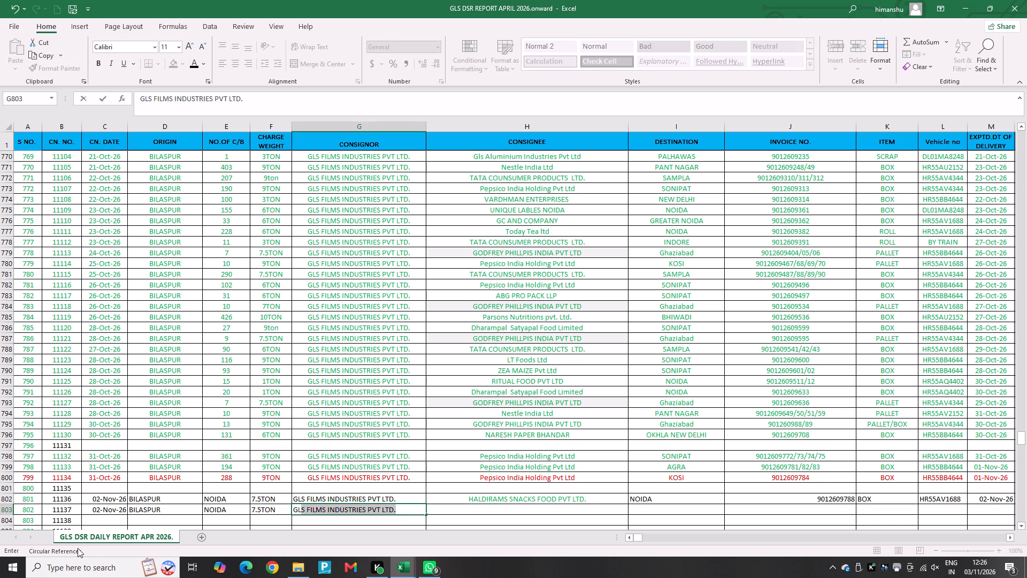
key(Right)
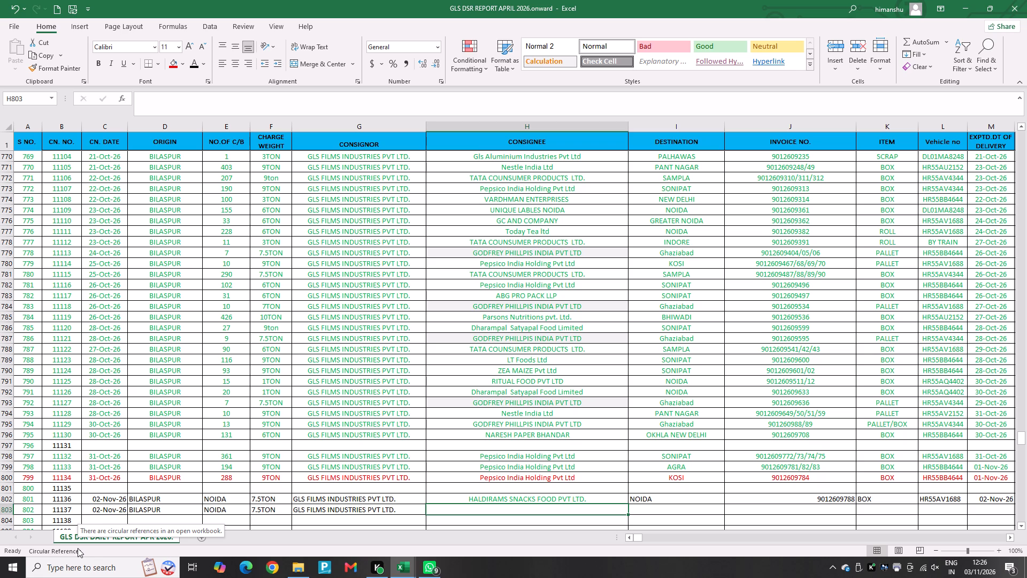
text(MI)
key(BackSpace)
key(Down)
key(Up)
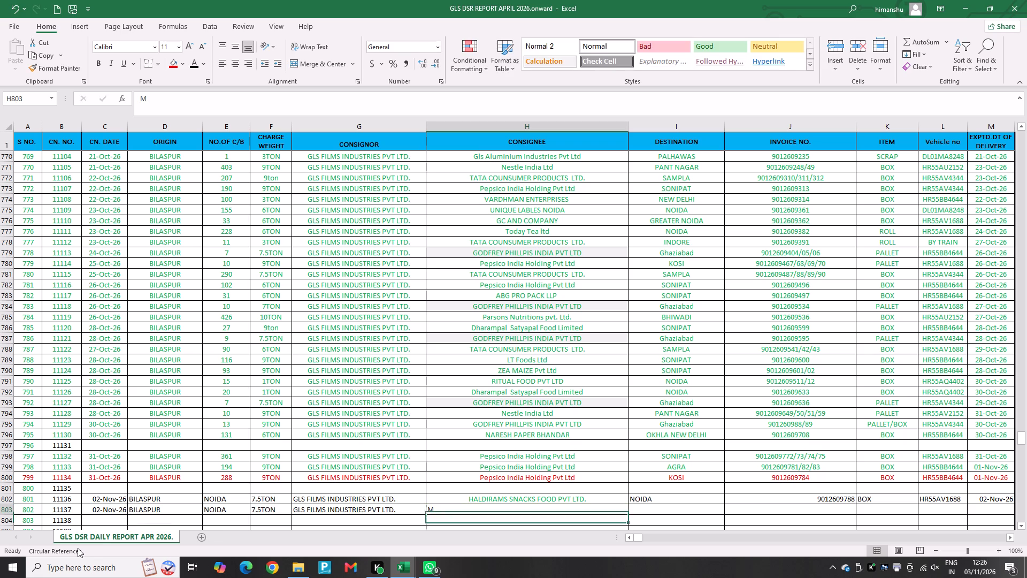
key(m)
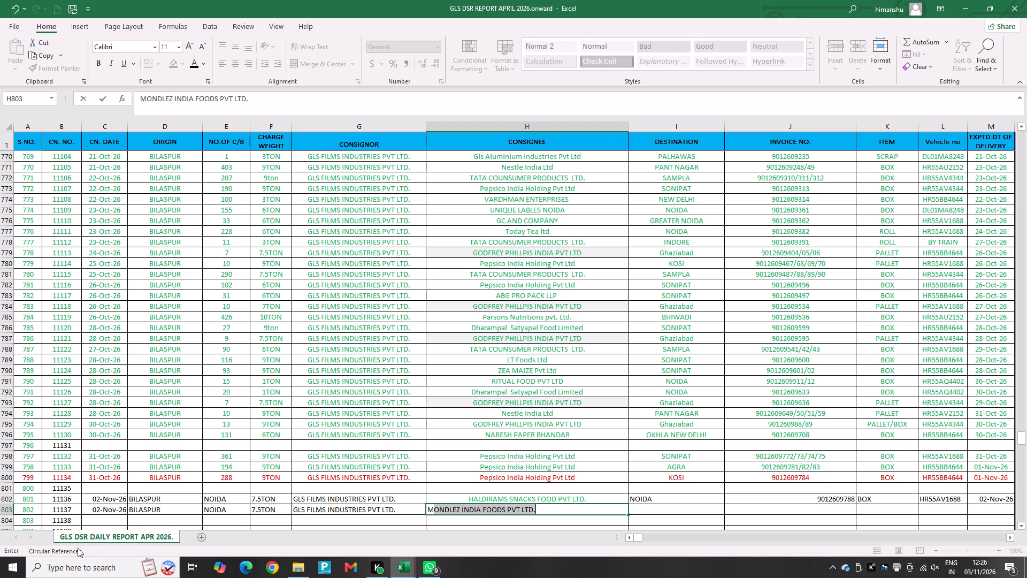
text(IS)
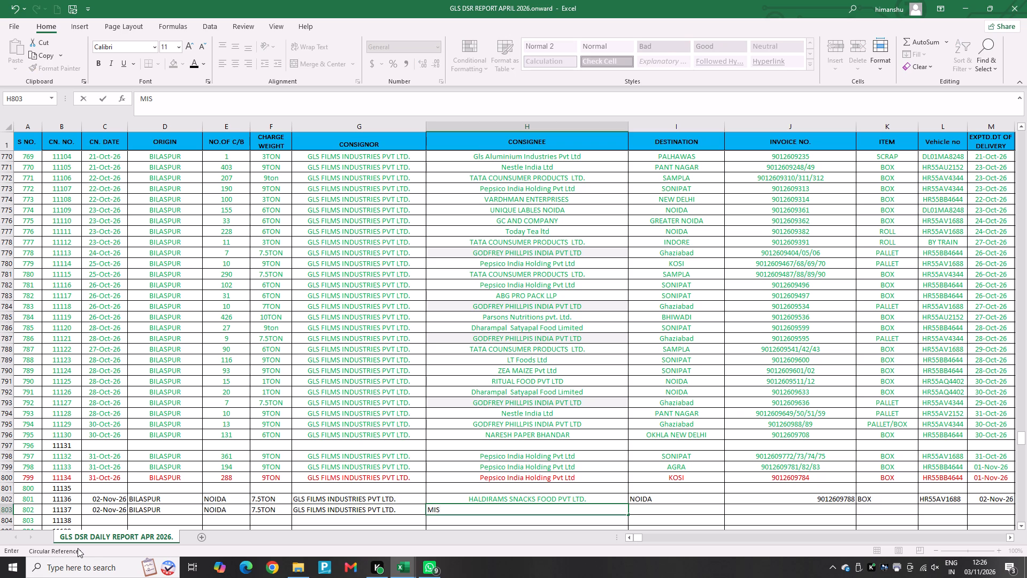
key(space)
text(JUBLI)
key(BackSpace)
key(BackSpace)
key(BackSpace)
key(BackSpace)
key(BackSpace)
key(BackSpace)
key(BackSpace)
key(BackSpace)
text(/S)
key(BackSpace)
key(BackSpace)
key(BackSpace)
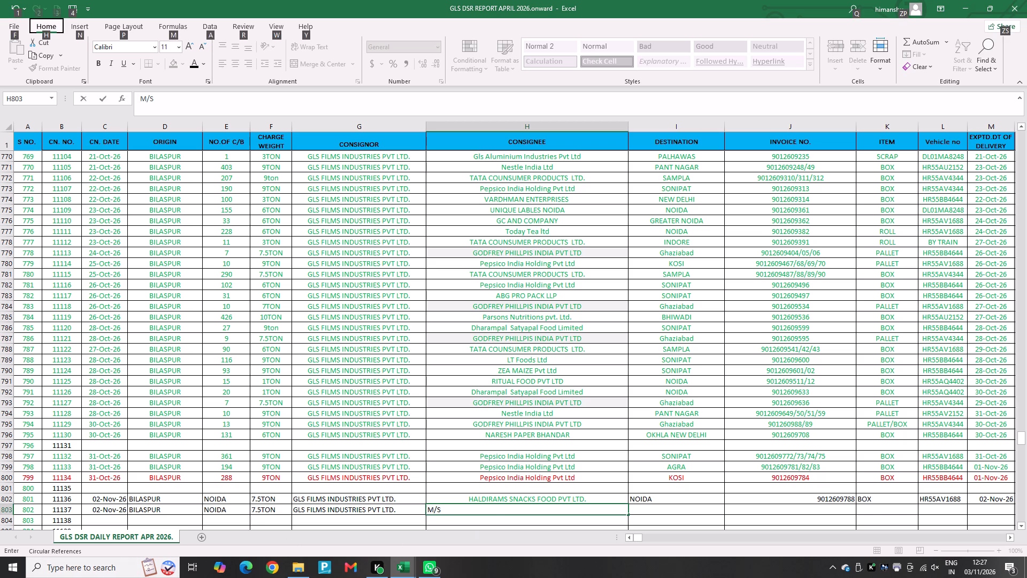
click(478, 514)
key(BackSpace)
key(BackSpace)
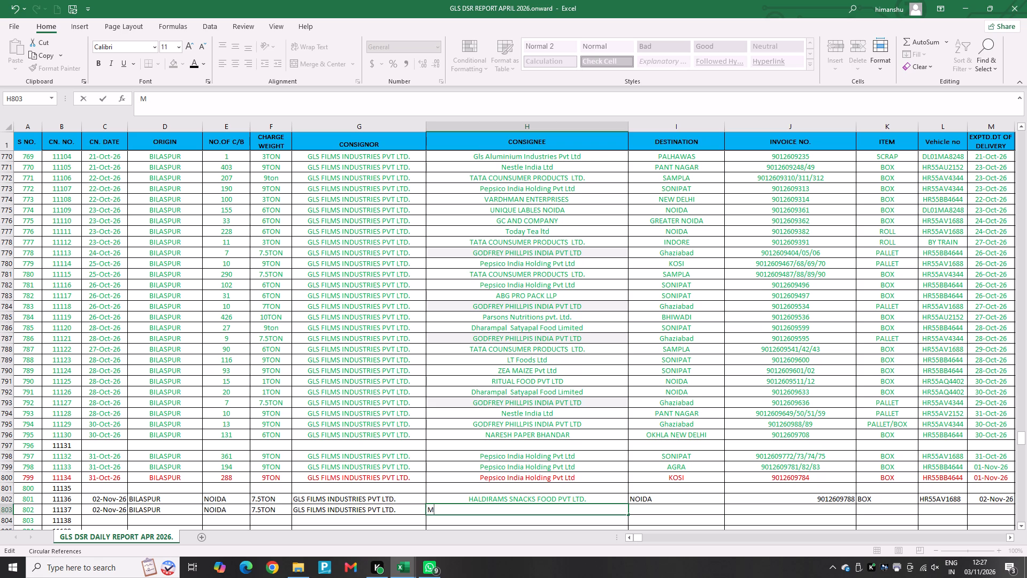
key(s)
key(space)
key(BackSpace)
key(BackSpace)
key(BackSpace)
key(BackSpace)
Search the sheet for JUBILANT and copy the consignee JUBILANT FOODWORKS LTD from row 754 into the consignee cell of row 803.
key(ctrl+f)
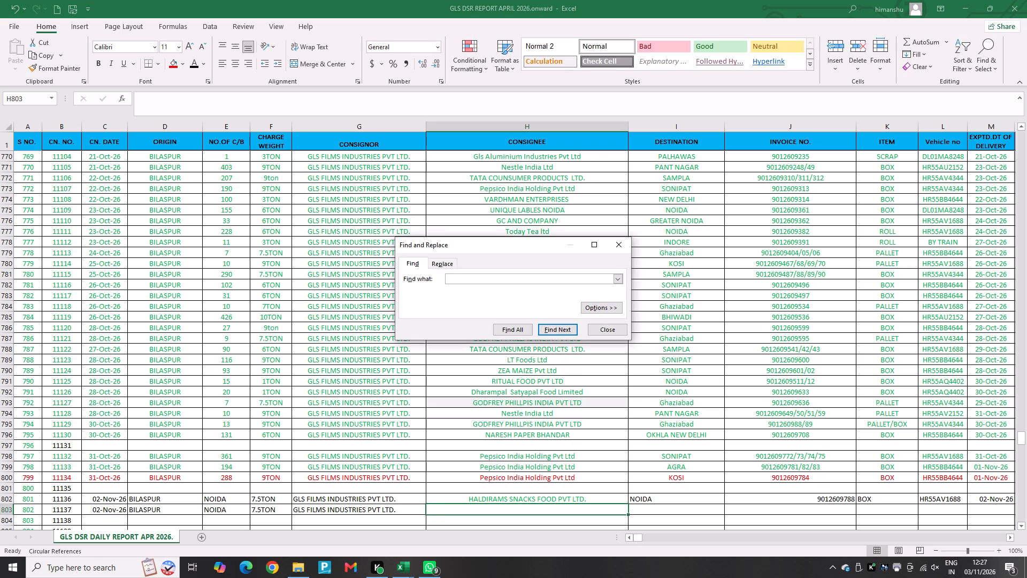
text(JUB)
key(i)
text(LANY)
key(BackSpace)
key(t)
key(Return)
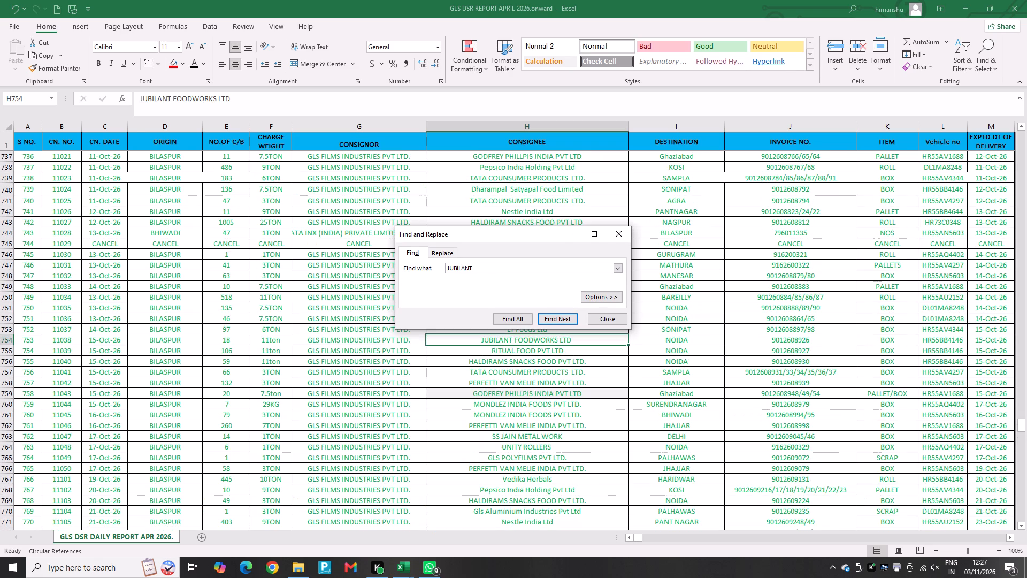
click(462, 347)
click(459, 340)
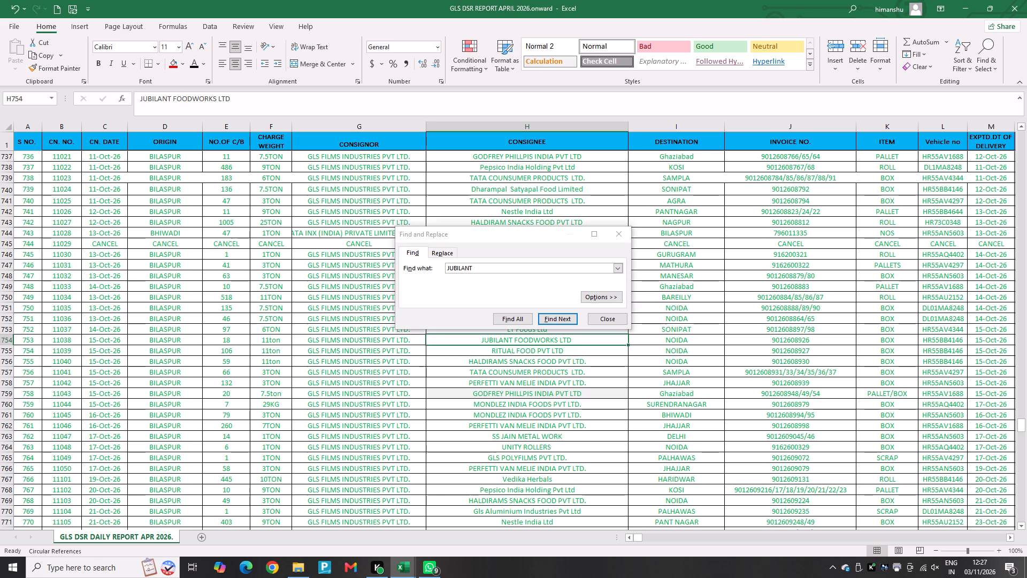
key(ctrl+c)
click(618, 235)
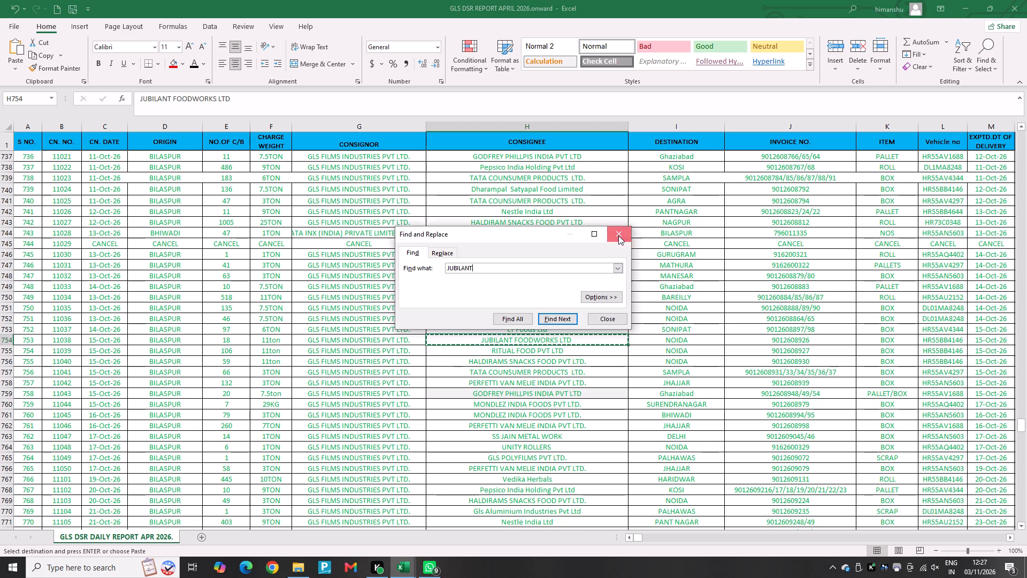
scroll(551, 442, down, 12)
click(509, 480)
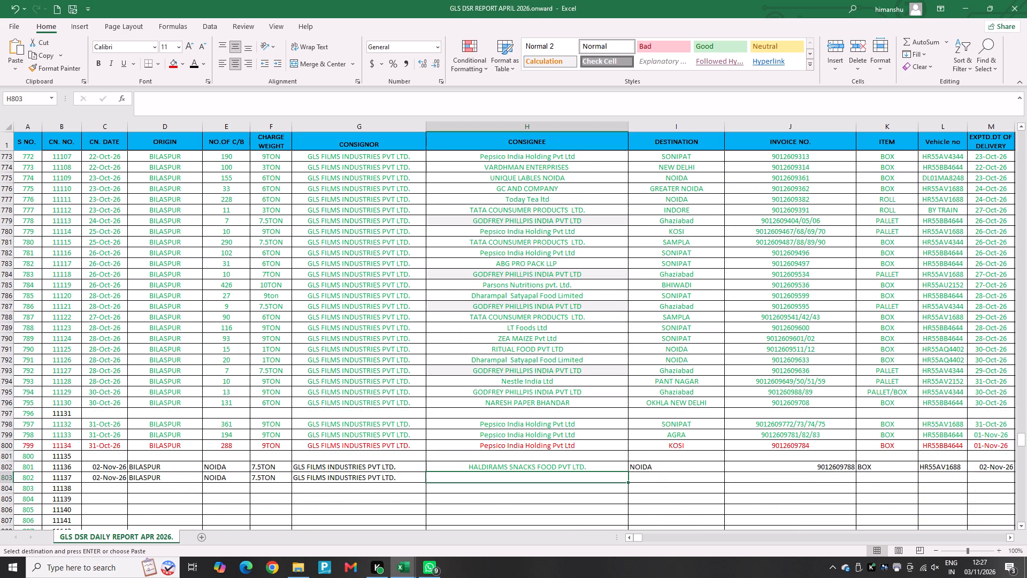
key(ctrl+v)
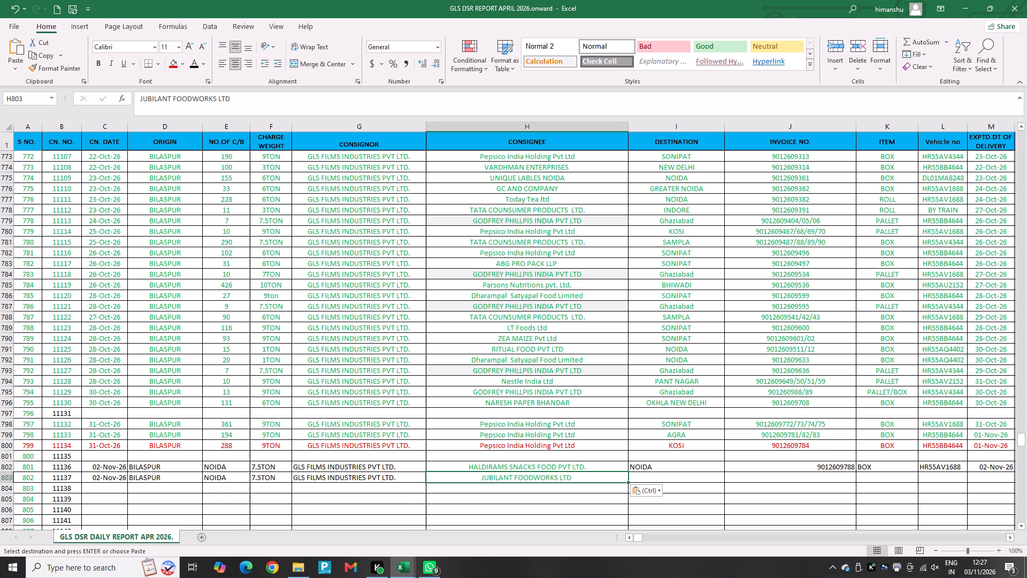
click(675, 484)
click(668, 476)
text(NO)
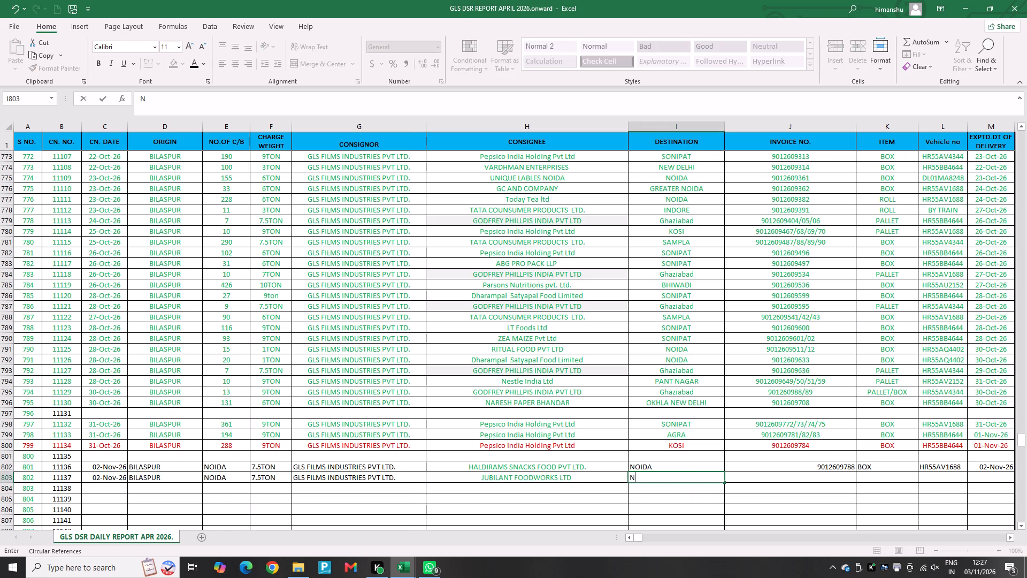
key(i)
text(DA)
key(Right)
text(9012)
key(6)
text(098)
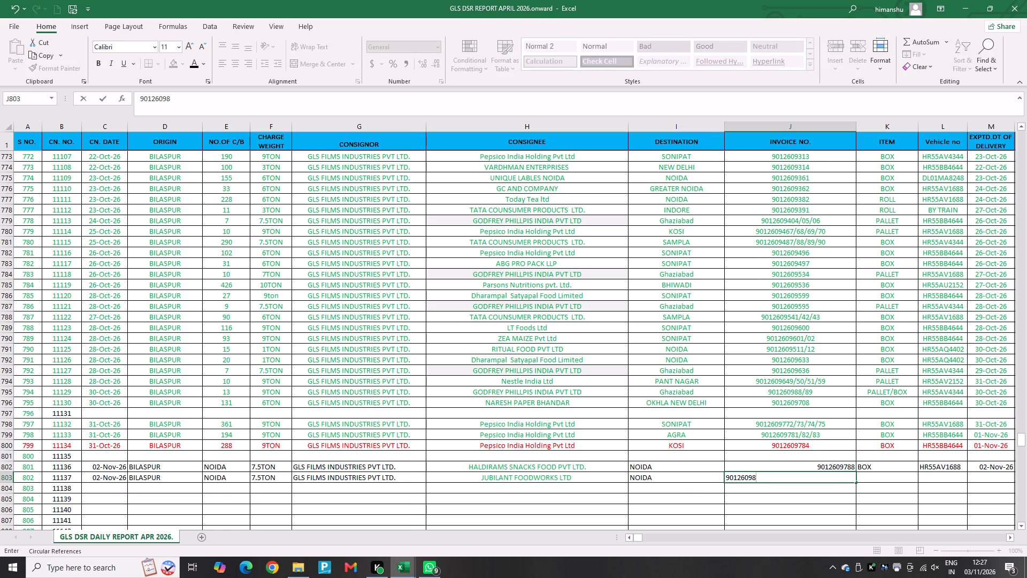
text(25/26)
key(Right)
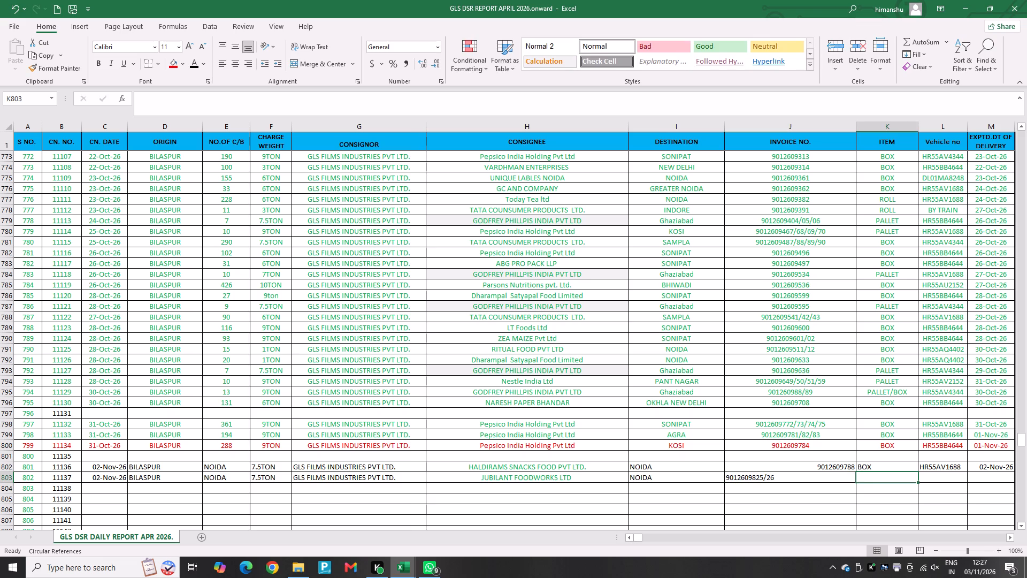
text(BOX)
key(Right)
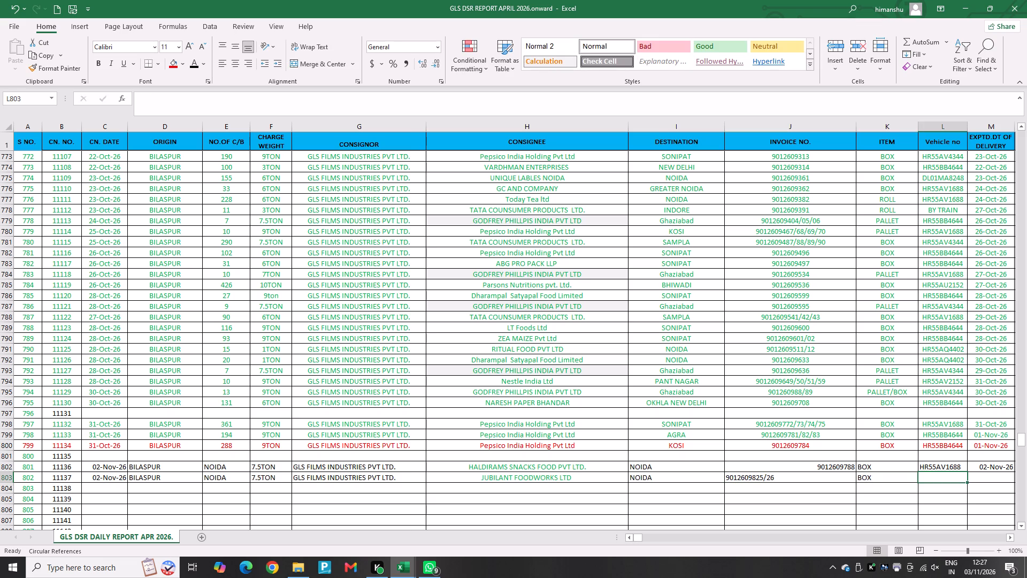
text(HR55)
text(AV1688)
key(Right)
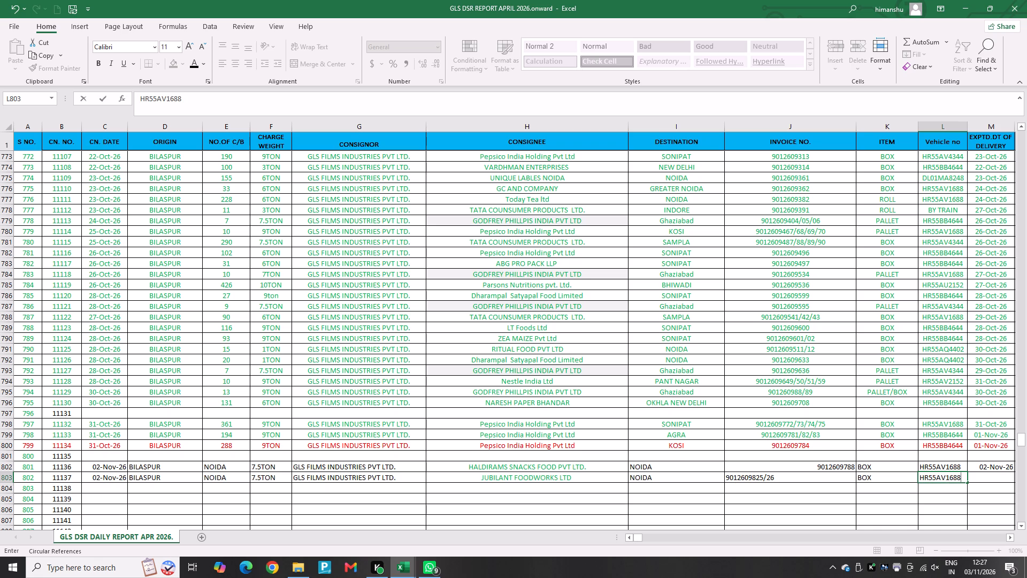
Enter 02-NOV-26 as the expected delivery date in row 803.
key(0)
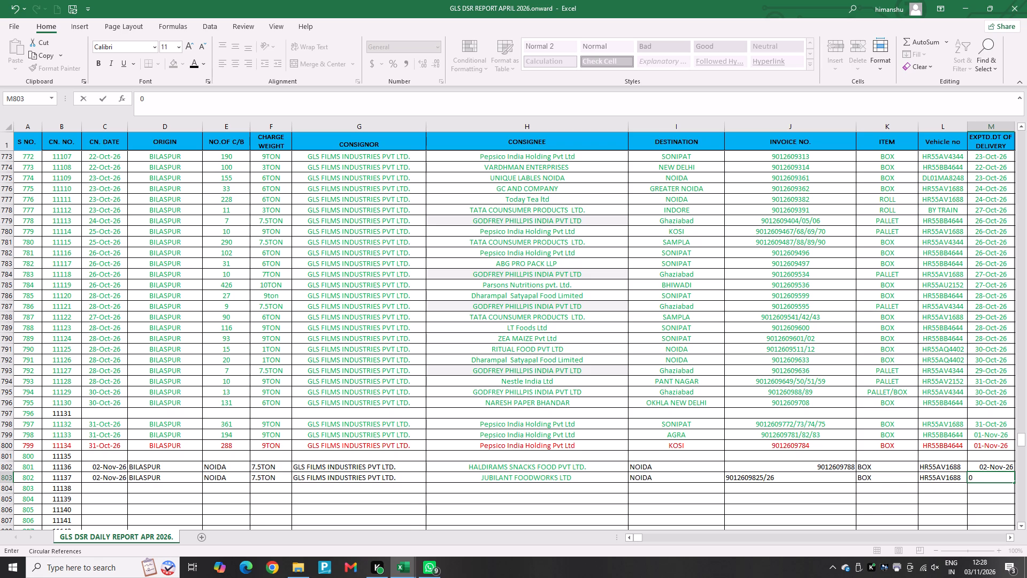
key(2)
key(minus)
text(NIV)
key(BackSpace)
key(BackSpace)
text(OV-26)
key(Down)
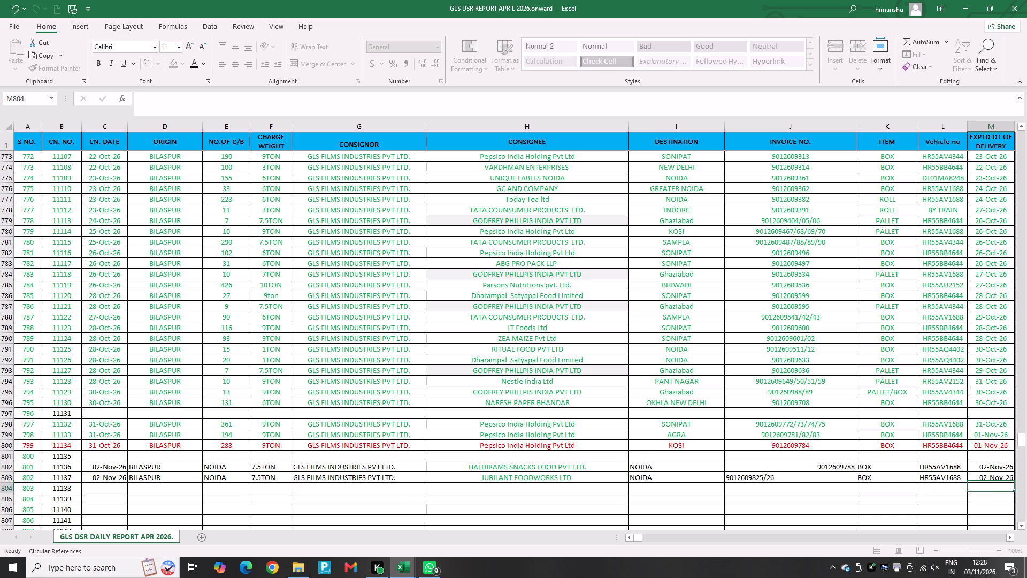
Enter 02-NOV-26 as the consignment date for consignment 11138 in row 804.
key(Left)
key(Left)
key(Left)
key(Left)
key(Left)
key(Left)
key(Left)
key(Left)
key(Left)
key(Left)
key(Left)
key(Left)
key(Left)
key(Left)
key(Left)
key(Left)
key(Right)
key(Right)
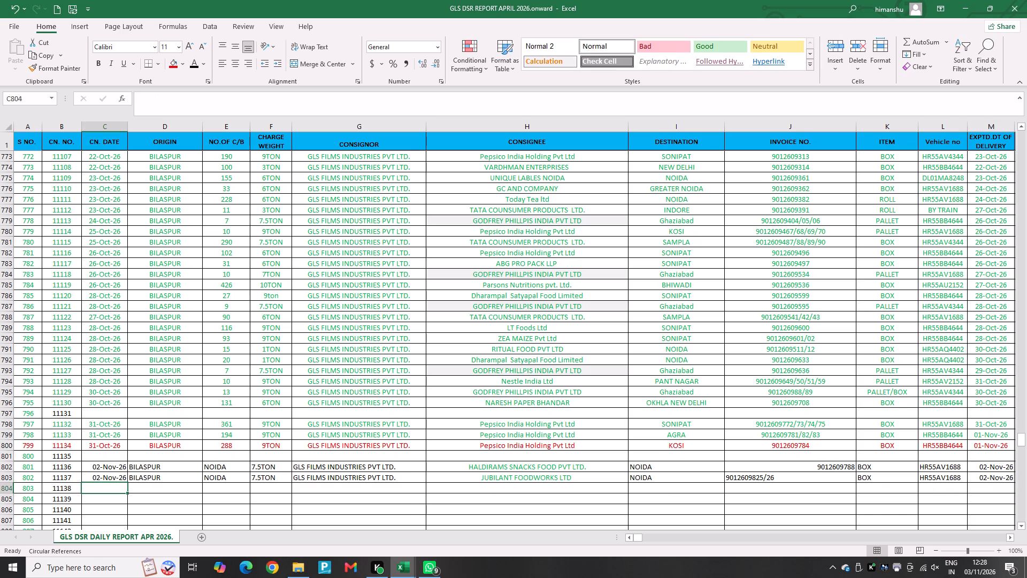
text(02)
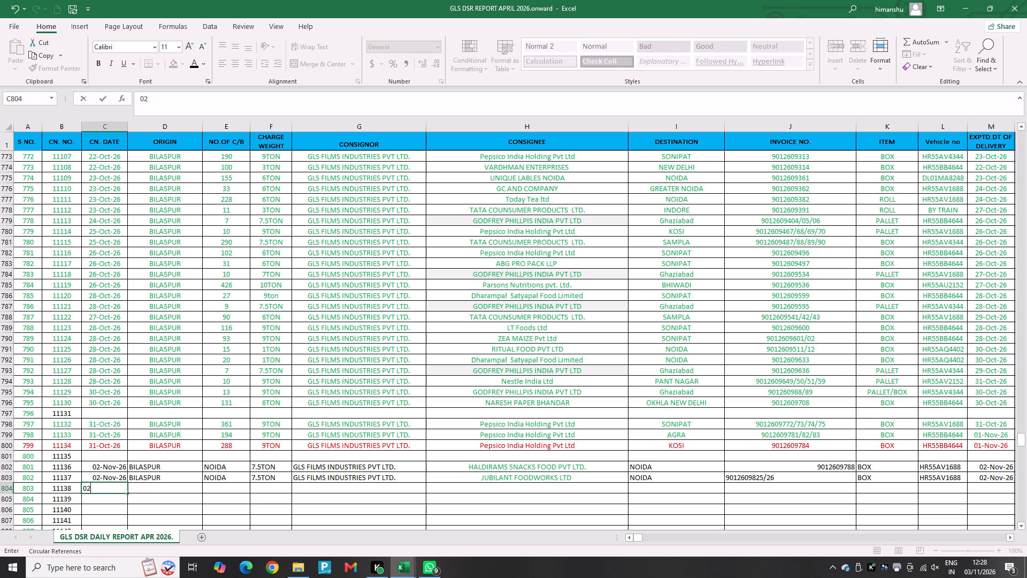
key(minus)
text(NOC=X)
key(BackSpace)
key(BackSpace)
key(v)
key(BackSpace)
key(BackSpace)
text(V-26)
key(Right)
In row 804, enter BILASPUR as the origin and NOIDA in the NO.OF C/B cell.
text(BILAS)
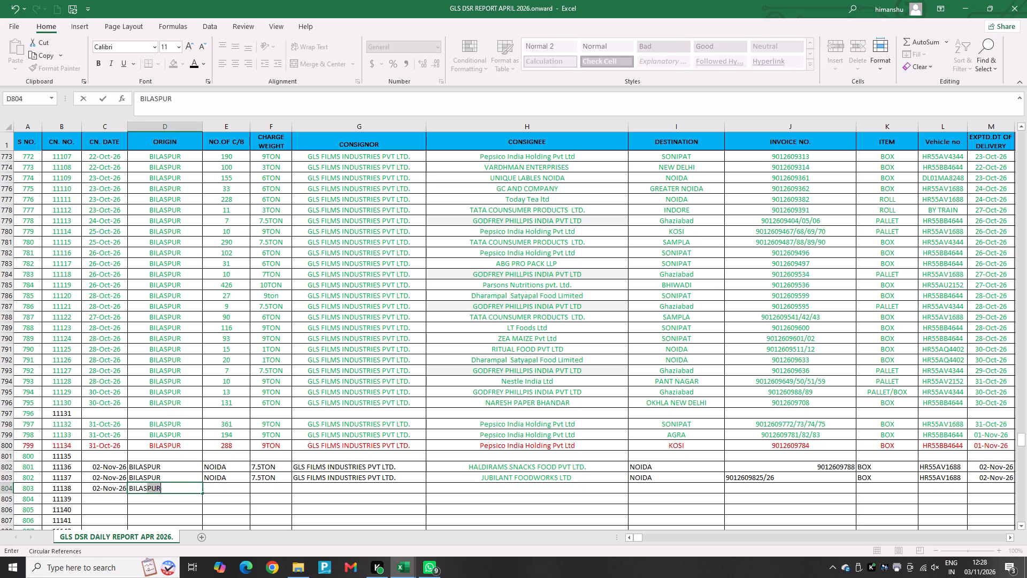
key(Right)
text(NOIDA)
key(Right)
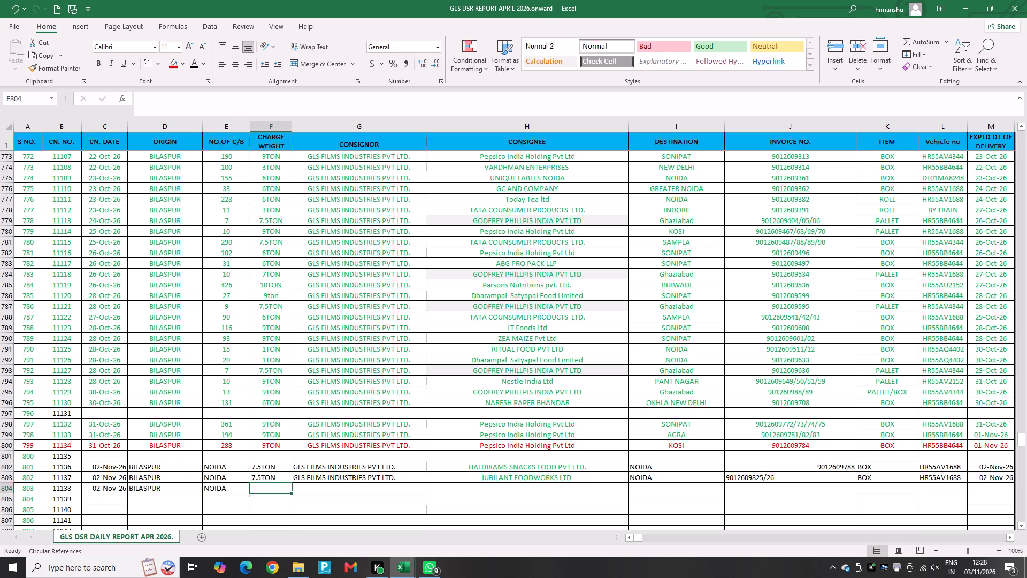
In row 804, enter 7.5 as the charge weight and GLS FILMS INDUSTRIES PVT LTD. as the consignor.
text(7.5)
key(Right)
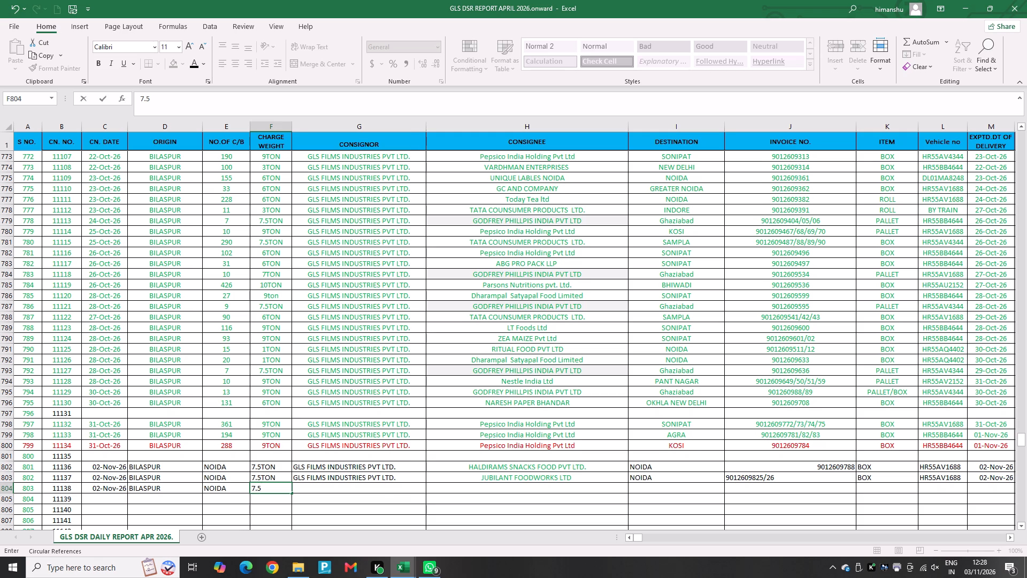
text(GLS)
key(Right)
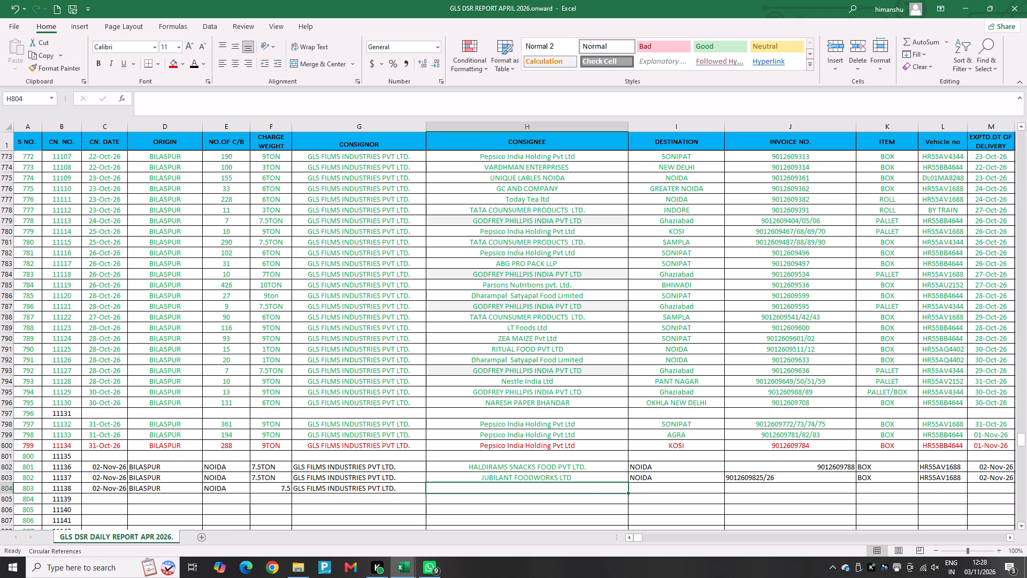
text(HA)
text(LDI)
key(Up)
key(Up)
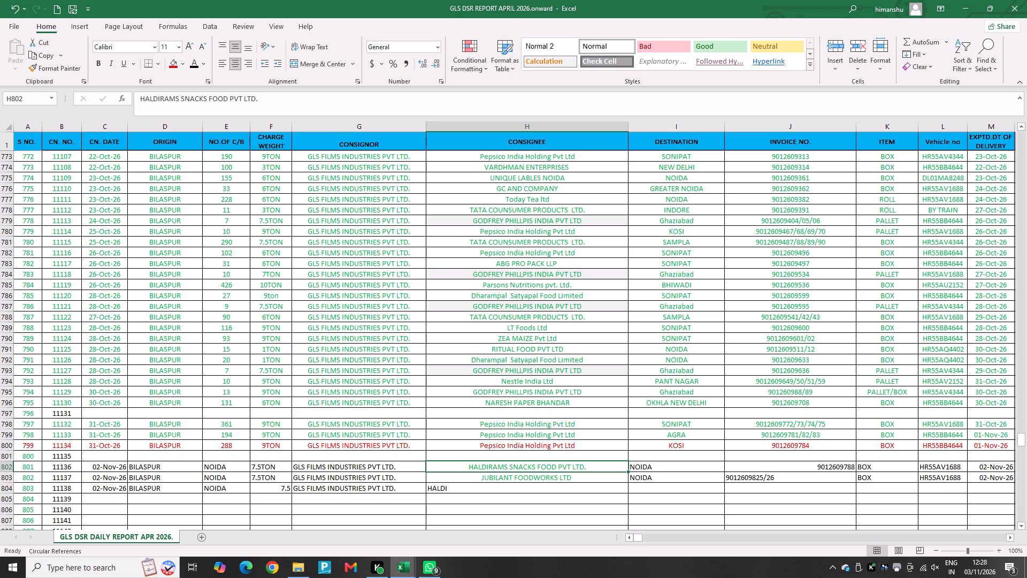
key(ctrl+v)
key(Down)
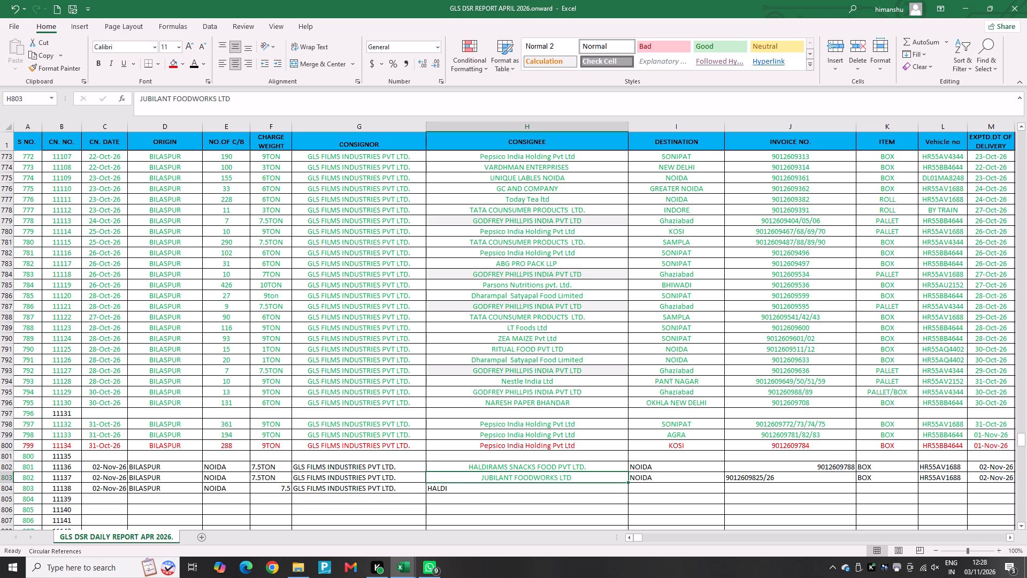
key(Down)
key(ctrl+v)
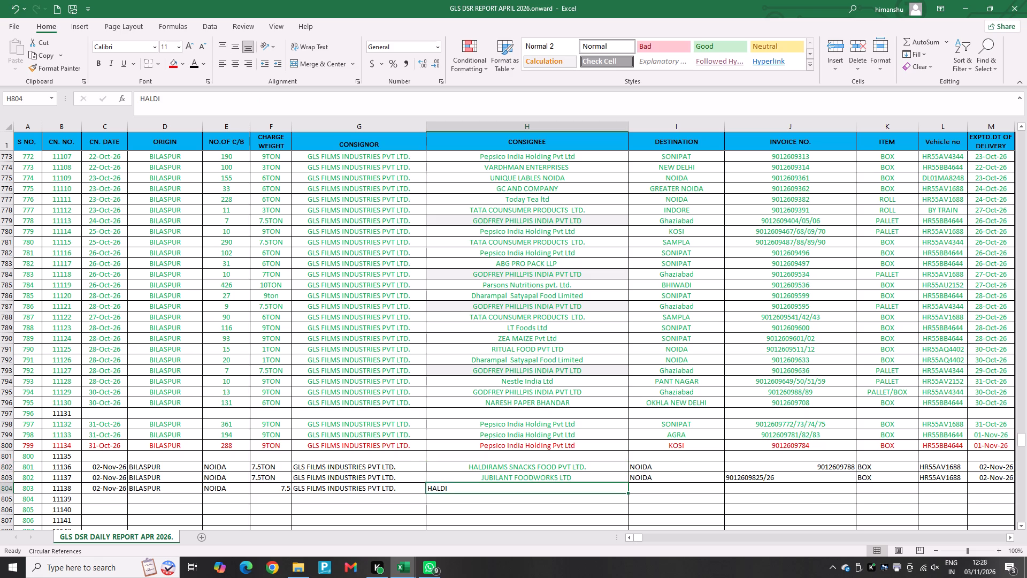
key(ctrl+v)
Copy the consignee HALDIRAMS SNACKS FOOD PVT LTD. from row 802 into the consignee cell of row 804.
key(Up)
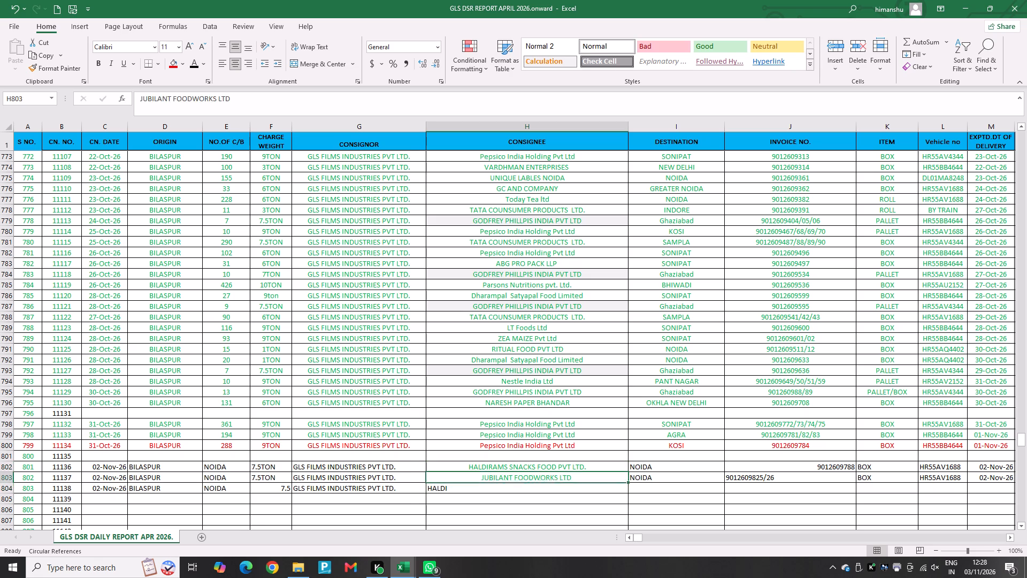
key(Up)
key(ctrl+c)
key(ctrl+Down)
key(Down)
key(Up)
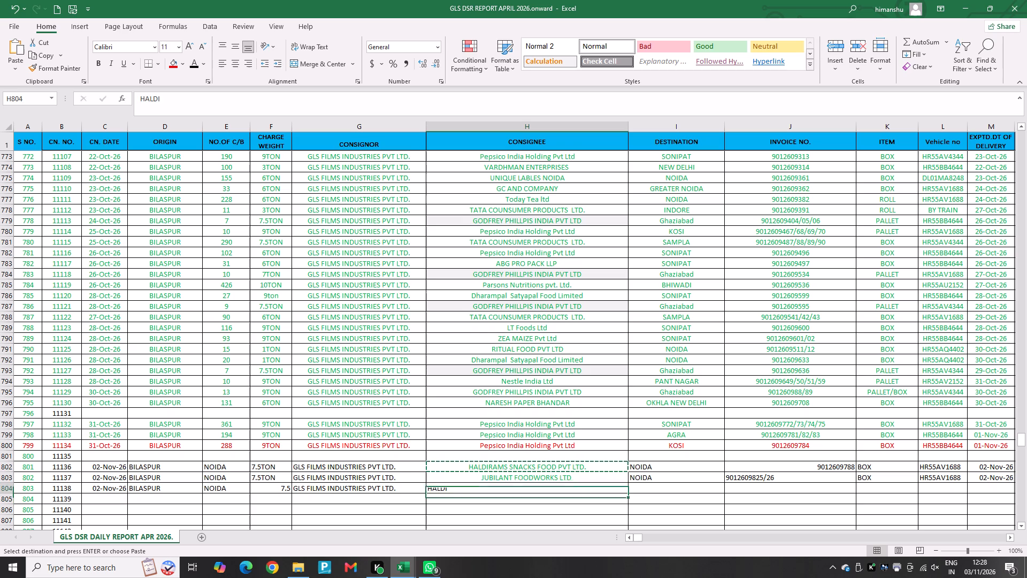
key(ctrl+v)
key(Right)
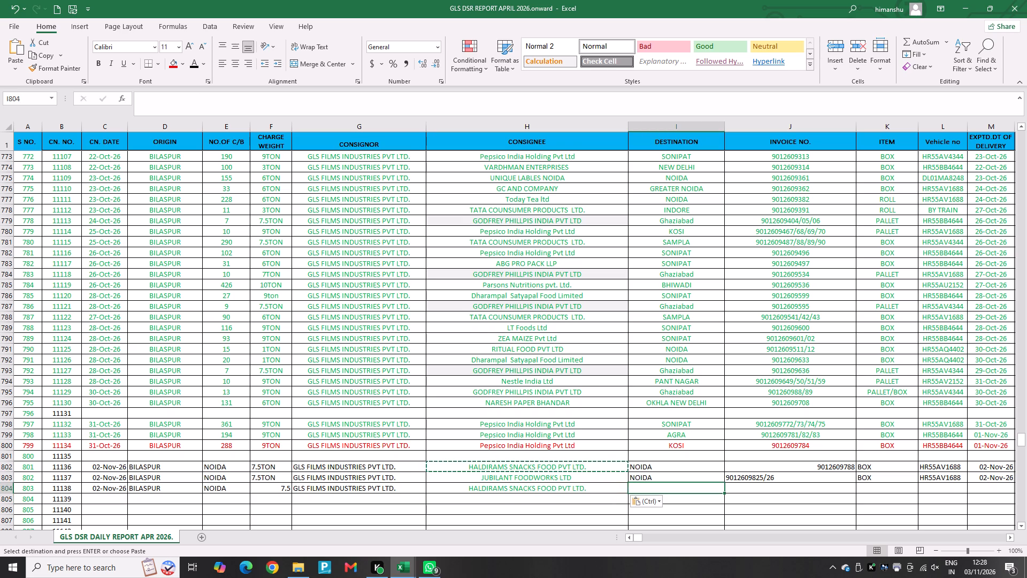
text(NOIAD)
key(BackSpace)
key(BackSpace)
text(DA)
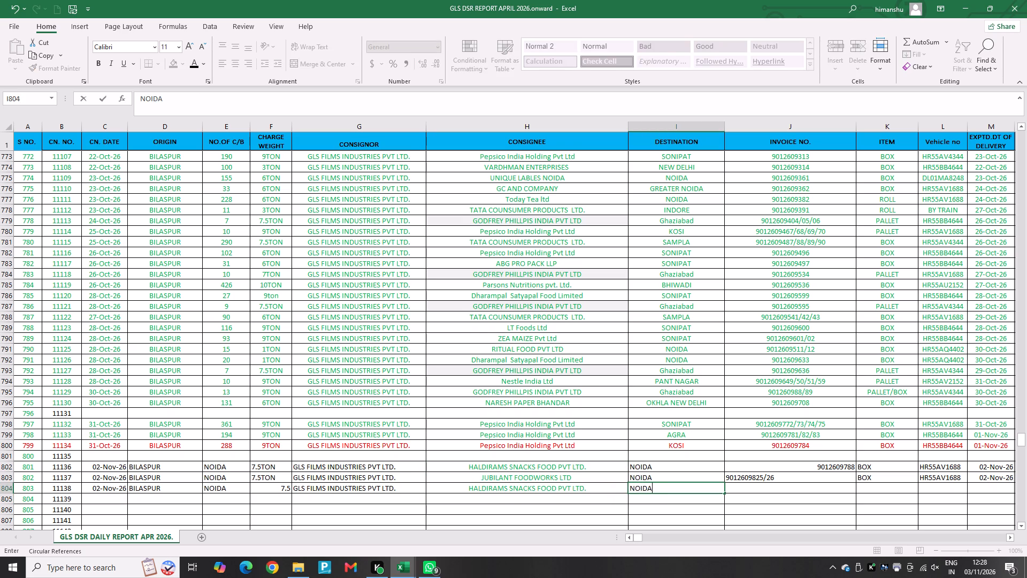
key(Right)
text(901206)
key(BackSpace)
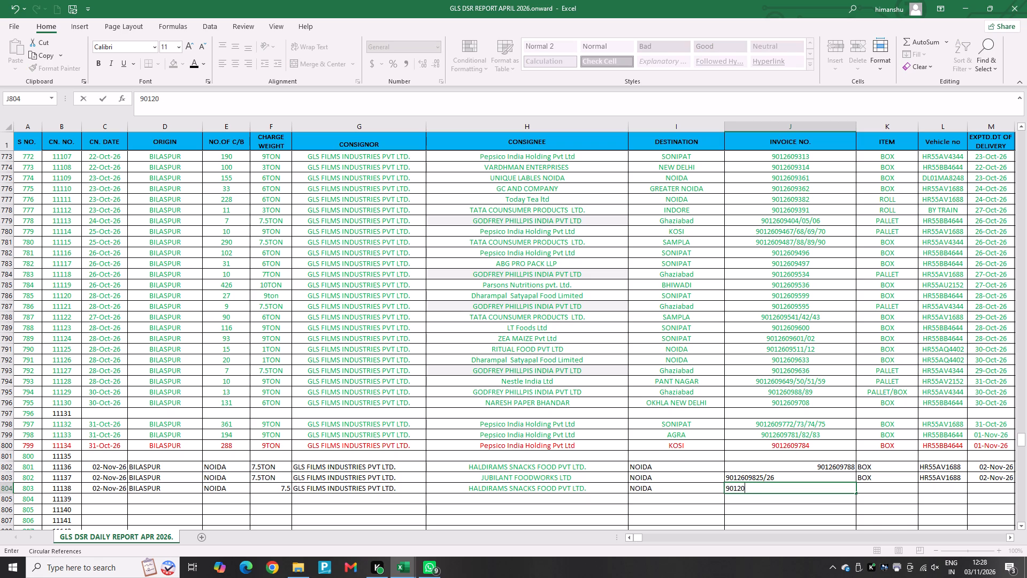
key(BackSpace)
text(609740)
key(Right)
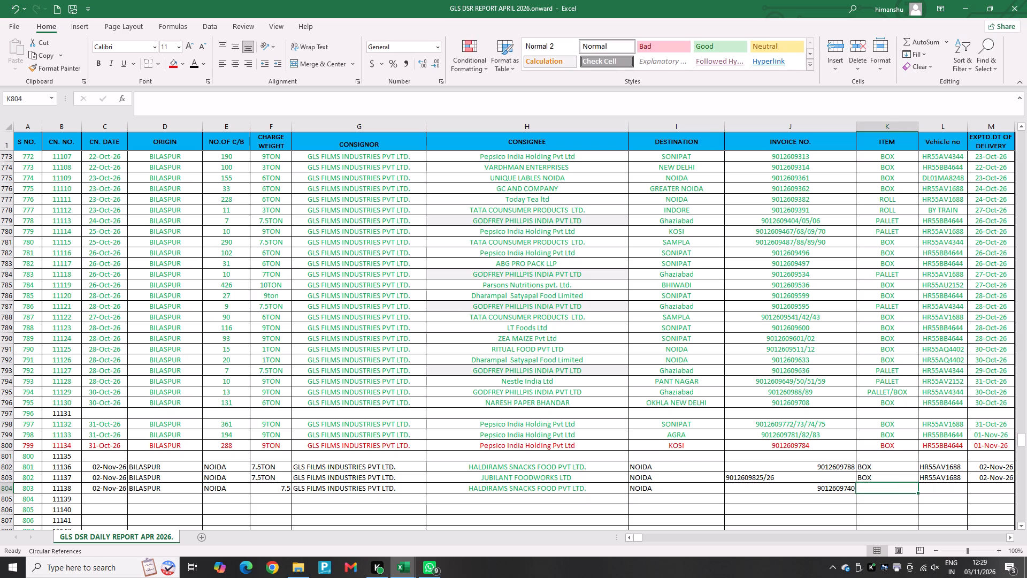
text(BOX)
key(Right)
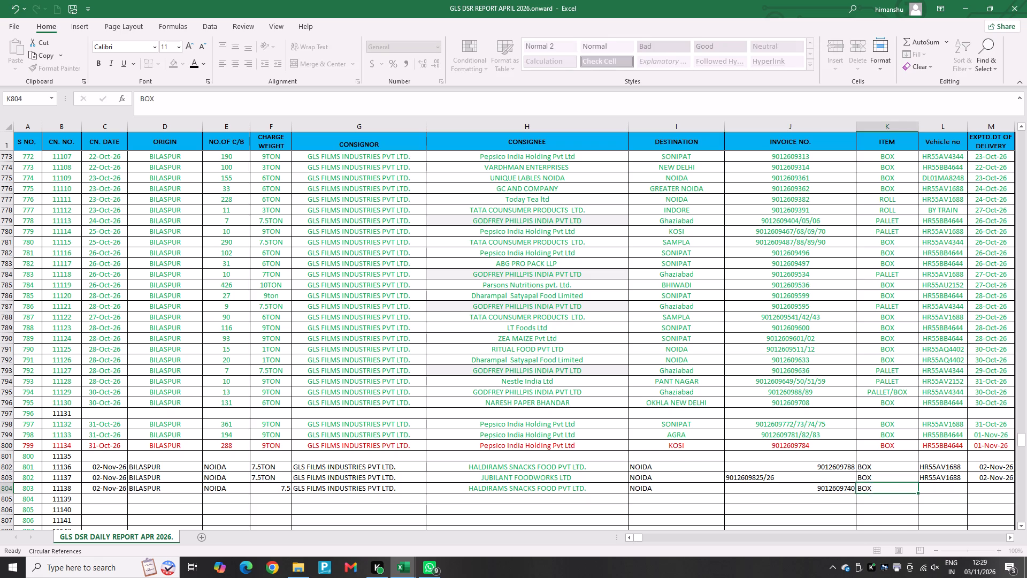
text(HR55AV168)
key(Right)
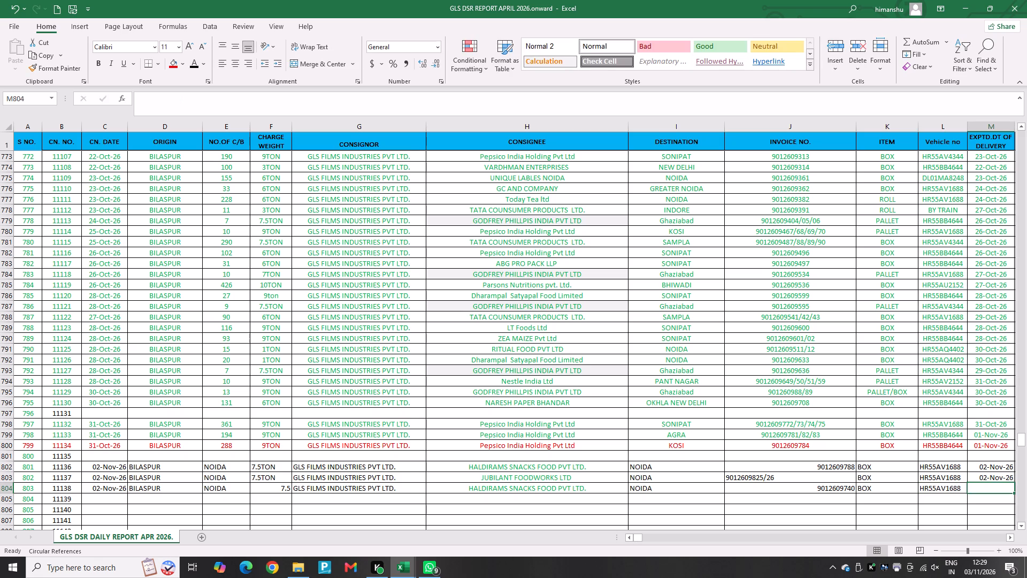
Enter 02-NOV-26 as the expected delivery date in row 804.
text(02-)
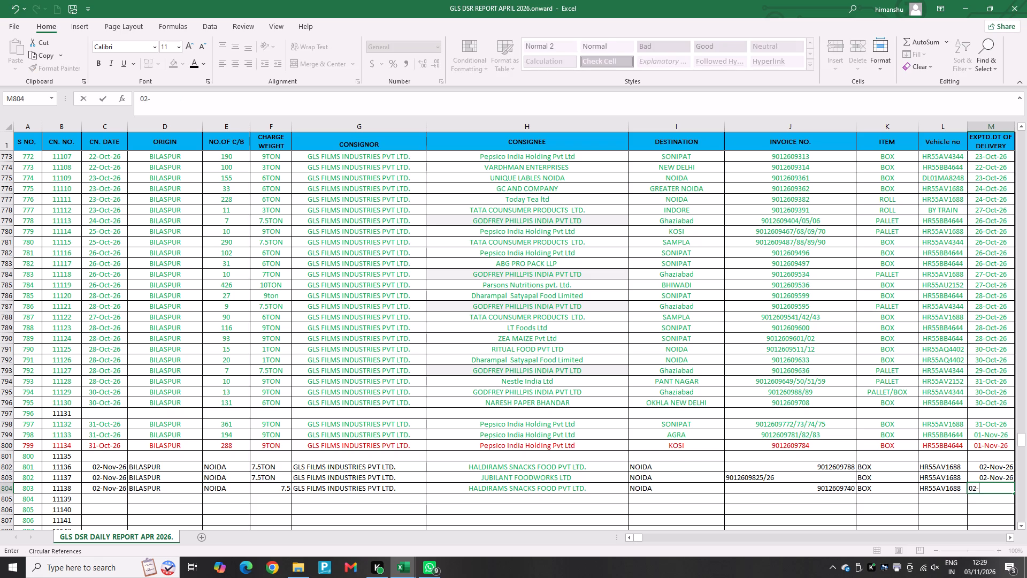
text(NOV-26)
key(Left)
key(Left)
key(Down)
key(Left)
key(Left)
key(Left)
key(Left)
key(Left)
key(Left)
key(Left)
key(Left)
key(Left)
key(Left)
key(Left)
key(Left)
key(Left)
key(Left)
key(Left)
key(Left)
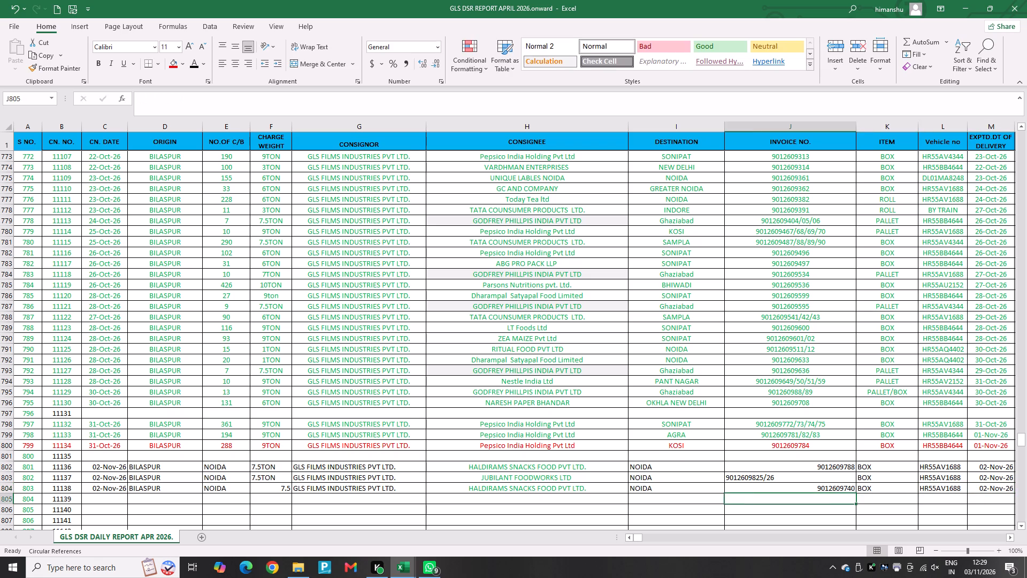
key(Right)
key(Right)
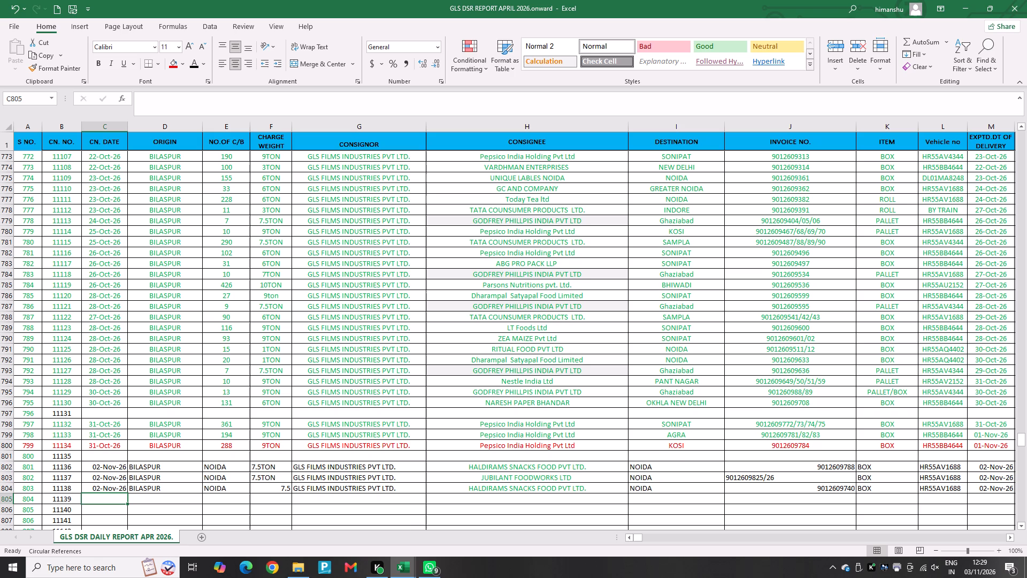
Enter 002-NOV-26 in the CN. DATE cell for consignment 11141 in row 807.
click(99, 520)
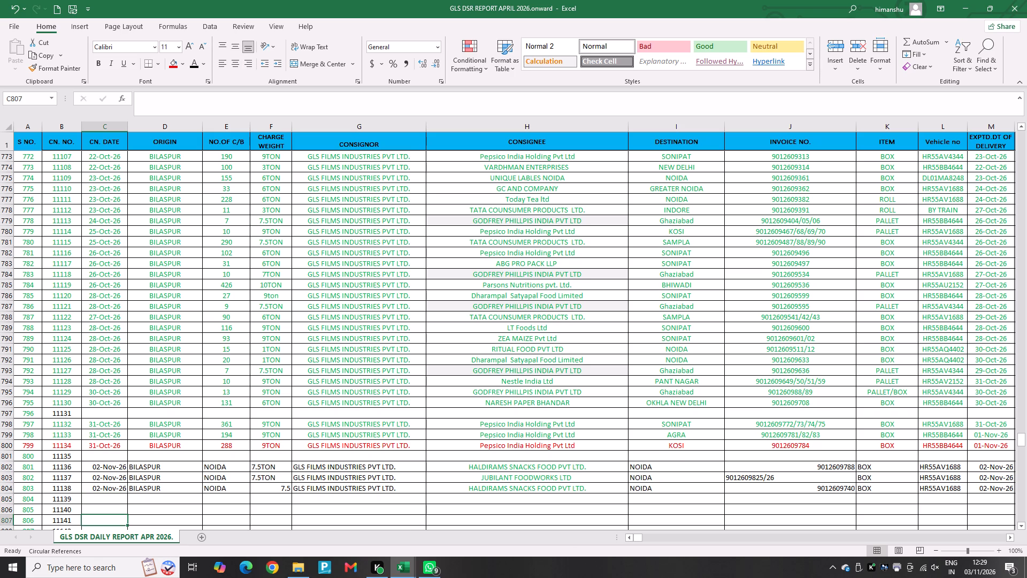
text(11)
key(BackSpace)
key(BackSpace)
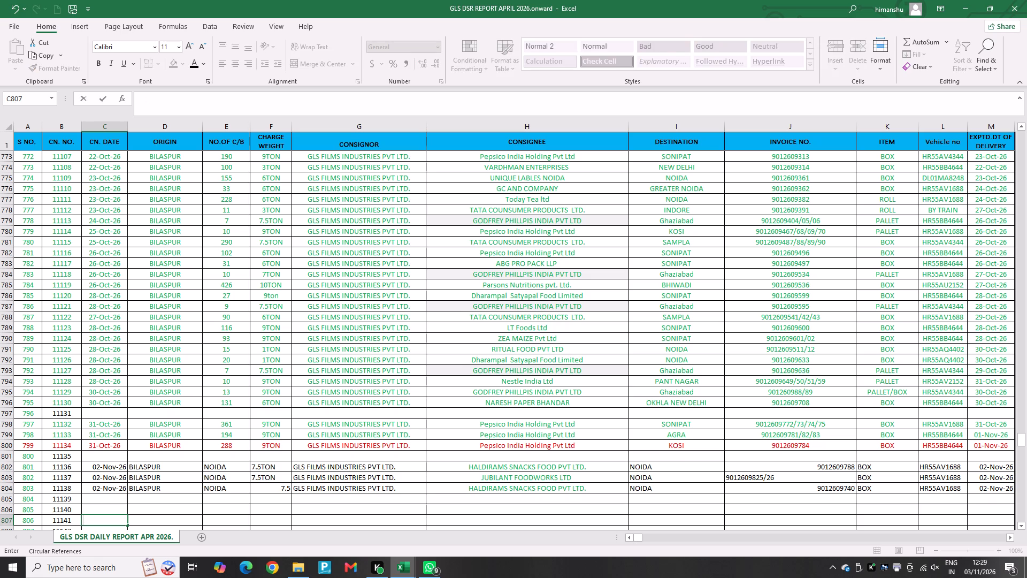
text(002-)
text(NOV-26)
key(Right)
Enter BILASPUR as the origin for consignment 11141 in row 807.
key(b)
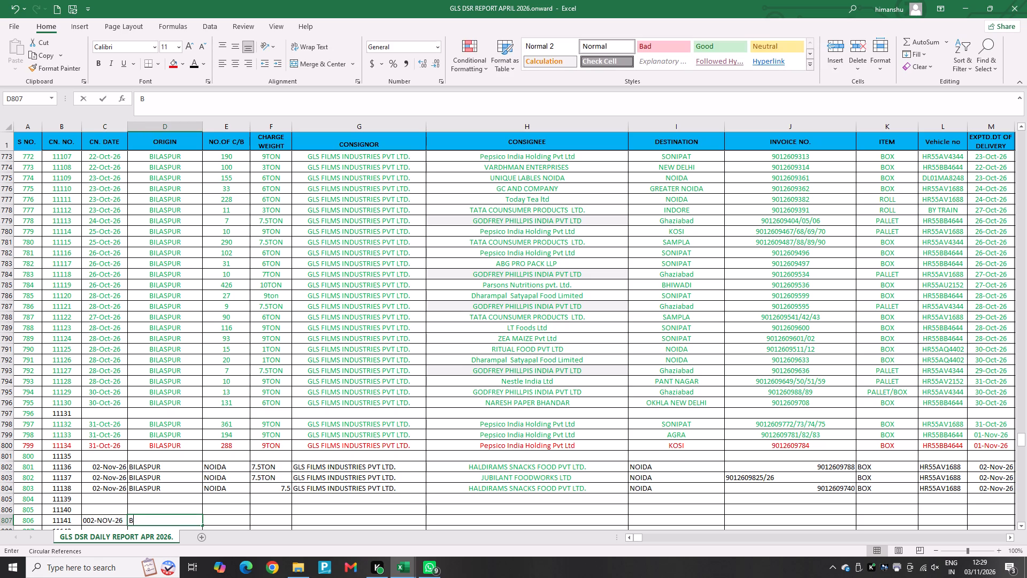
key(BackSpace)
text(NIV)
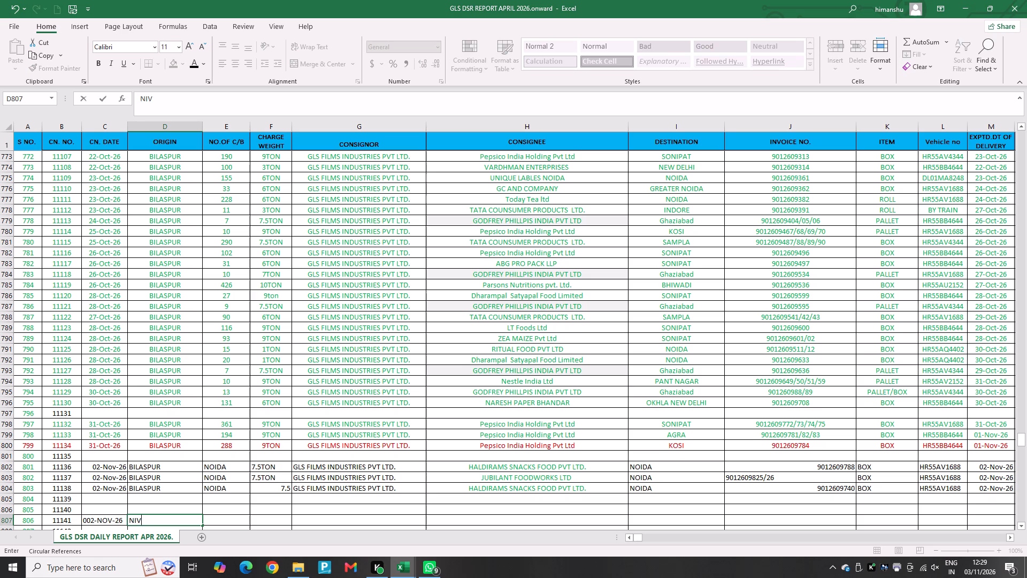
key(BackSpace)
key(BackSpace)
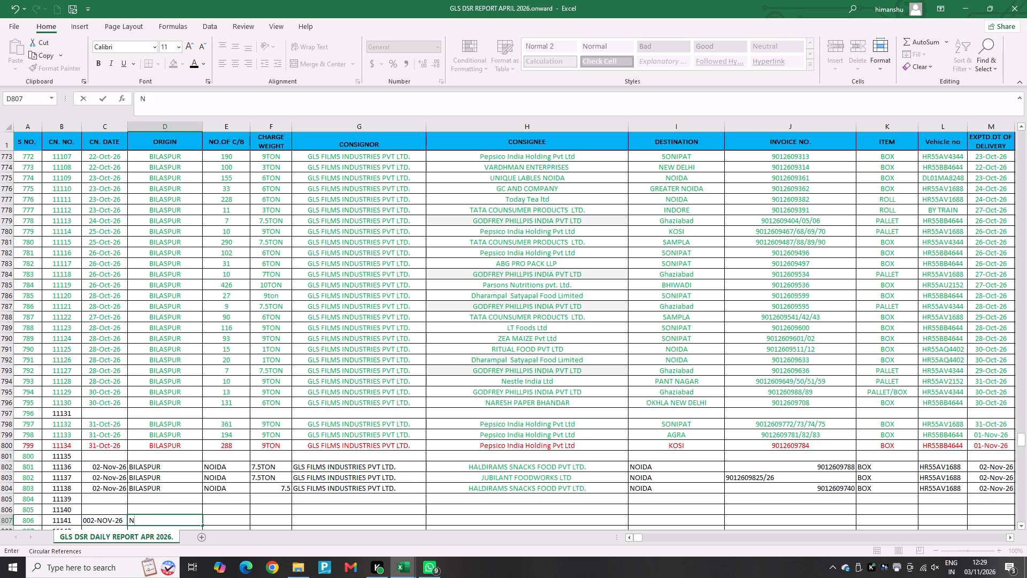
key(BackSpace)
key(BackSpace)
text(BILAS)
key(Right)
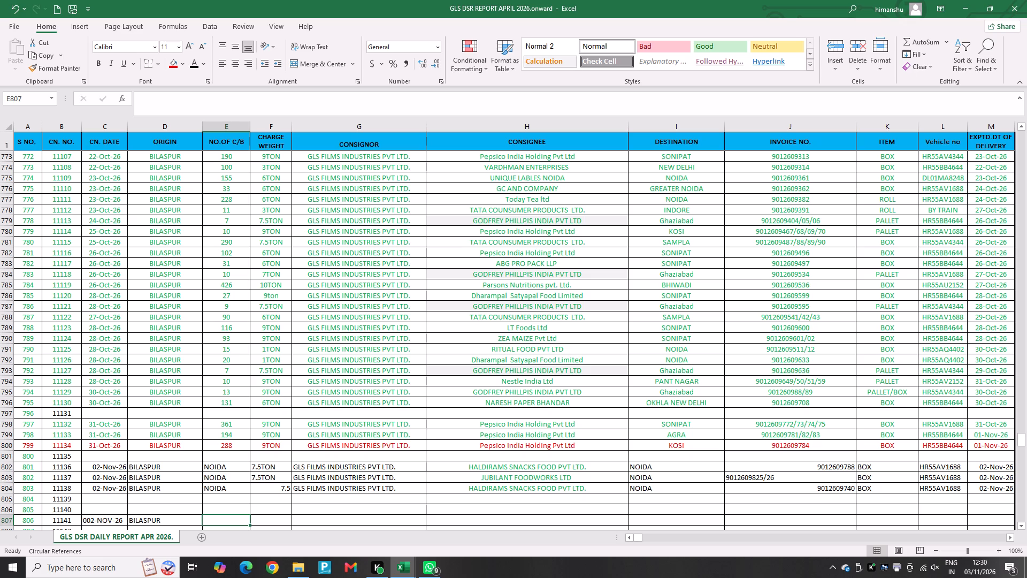
Replace the NO.OF C/B entries for consignments 11136, 11137 and 11138 with 105, 54 and 36.
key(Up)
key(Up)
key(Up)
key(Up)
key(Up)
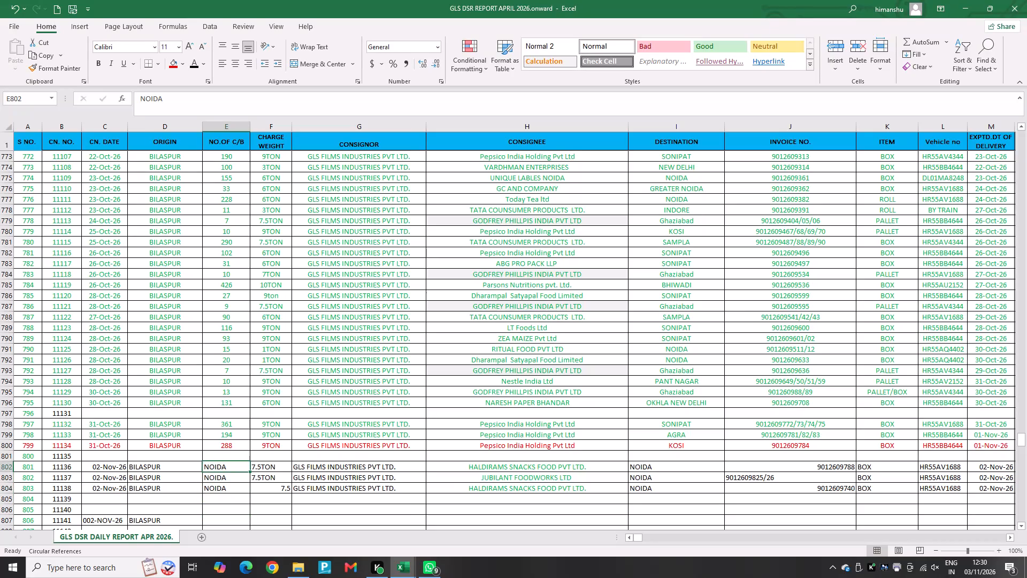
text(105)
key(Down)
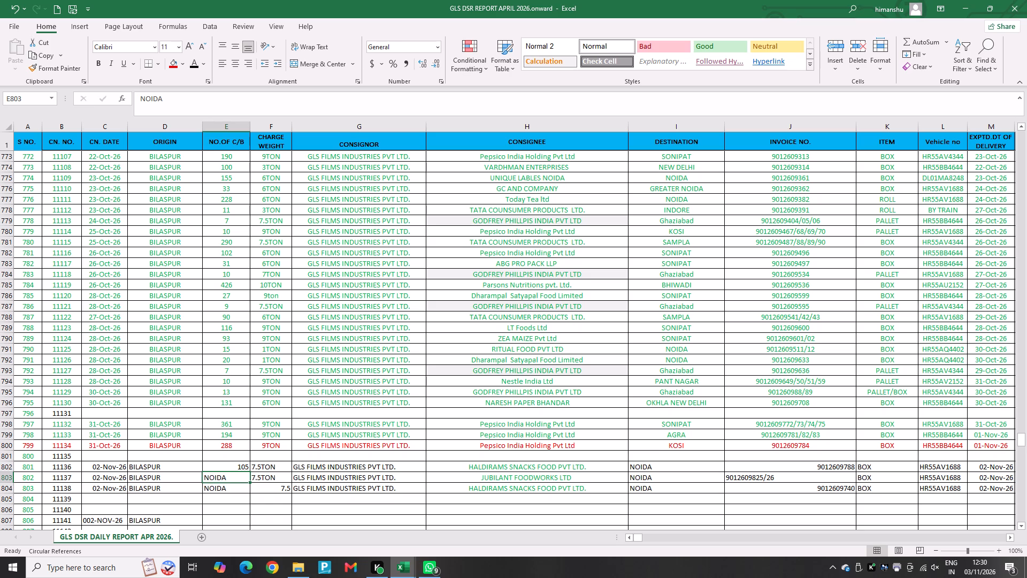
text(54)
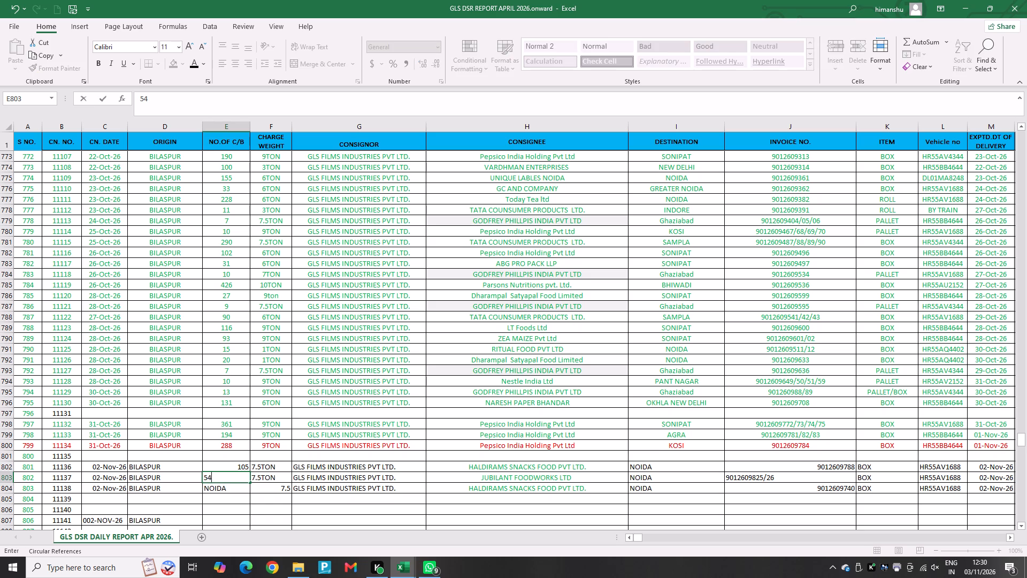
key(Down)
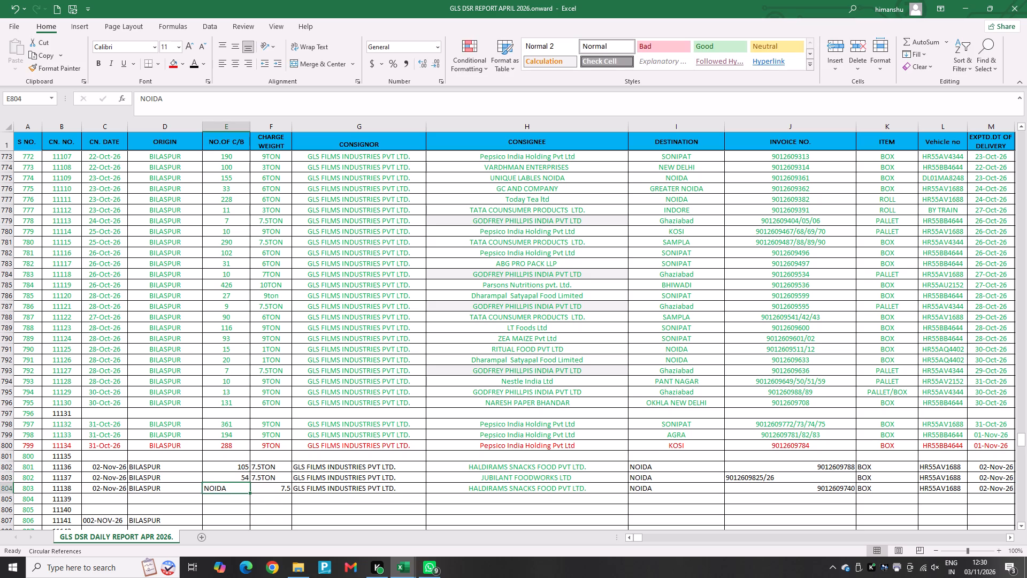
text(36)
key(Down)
In row 807, enter 243 as the NO.OF C/B and 7.5TON as the charge weight.
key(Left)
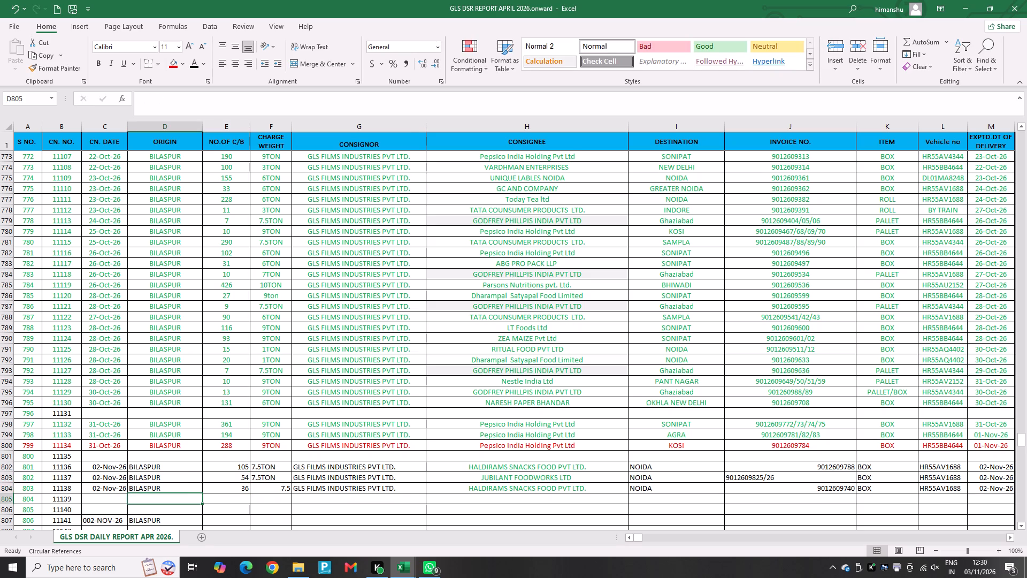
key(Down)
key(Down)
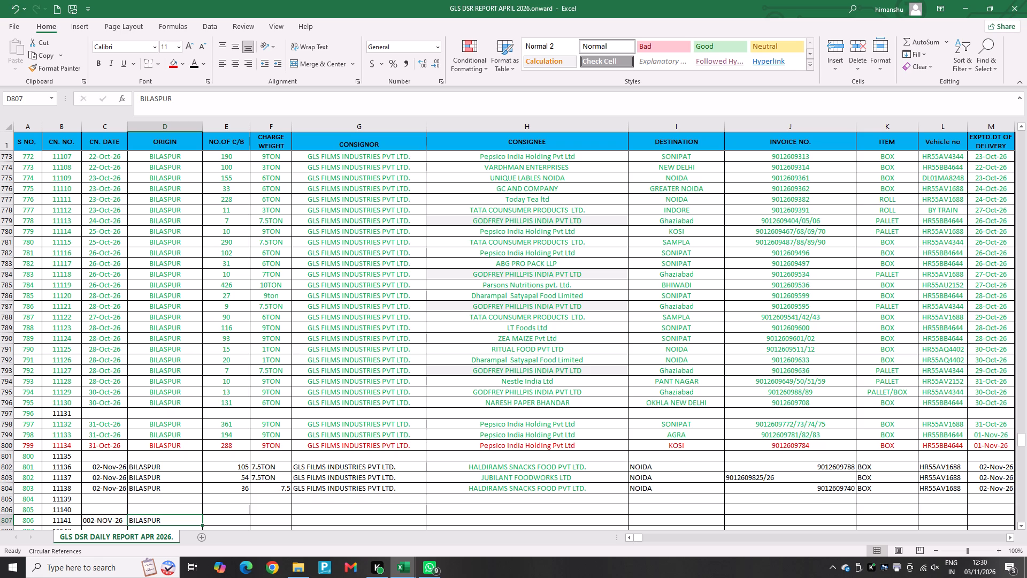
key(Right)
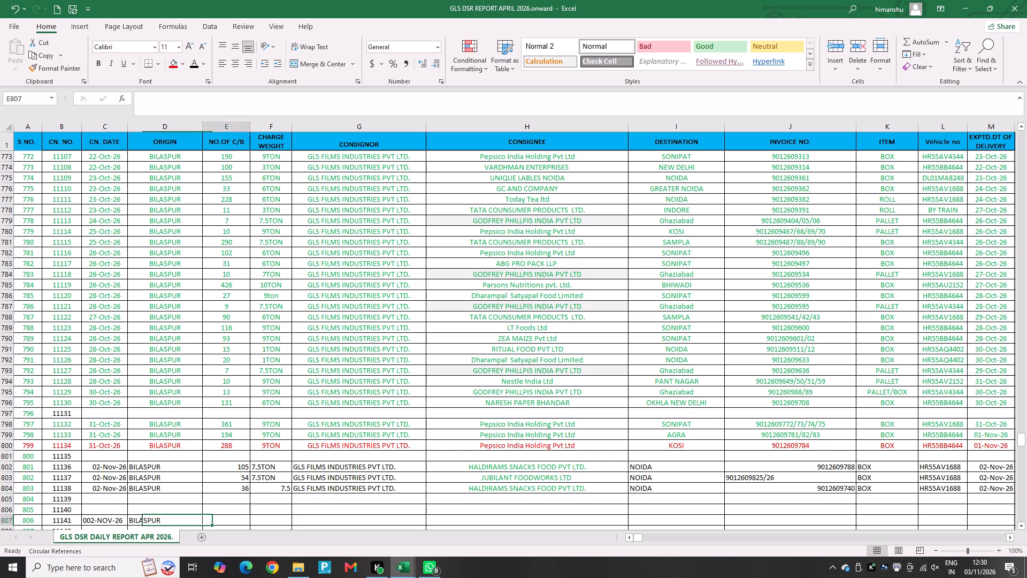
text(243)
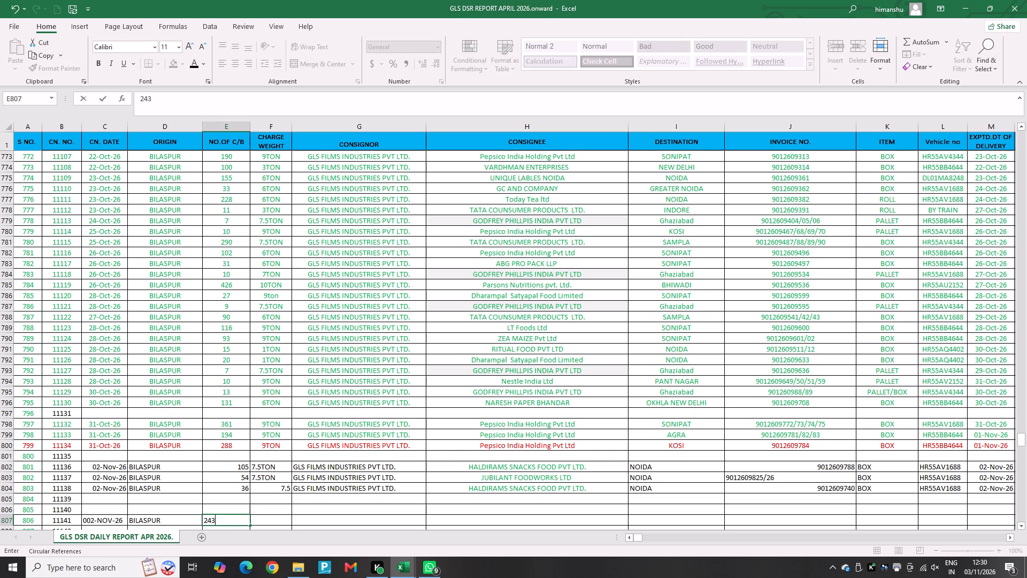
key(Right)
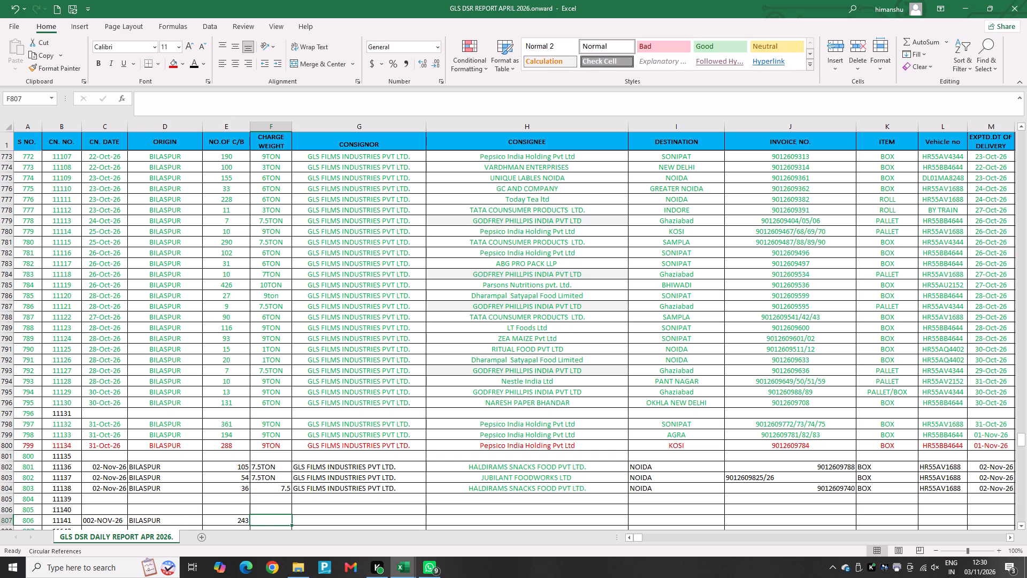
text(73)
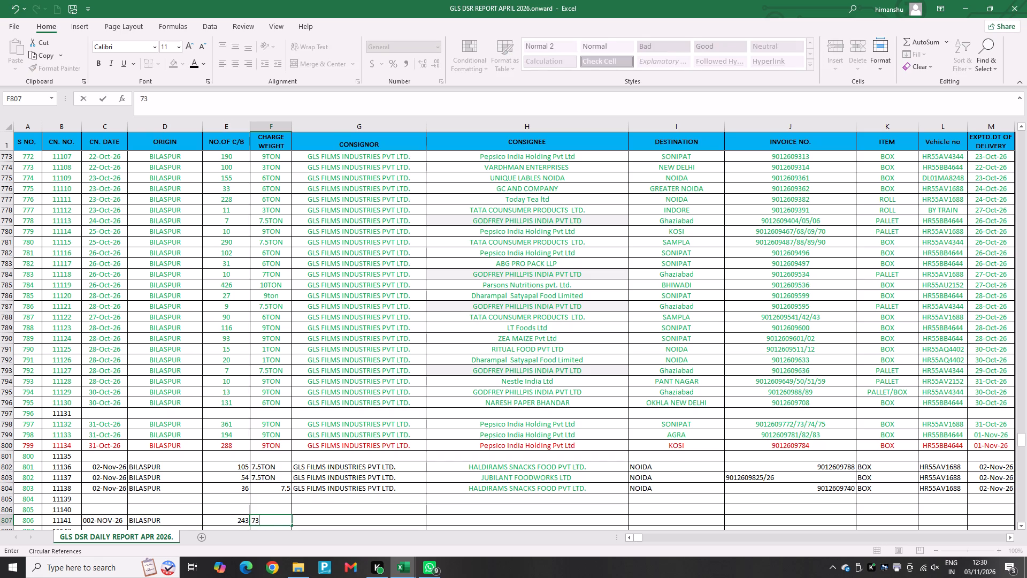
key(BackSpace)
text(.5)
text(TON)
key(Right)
In row 807, enter GLS FILMS INDUSTRIES PVT LTD. as the consignor and TATA COUNSUMER PRODUCTS LTD. as the consignee.
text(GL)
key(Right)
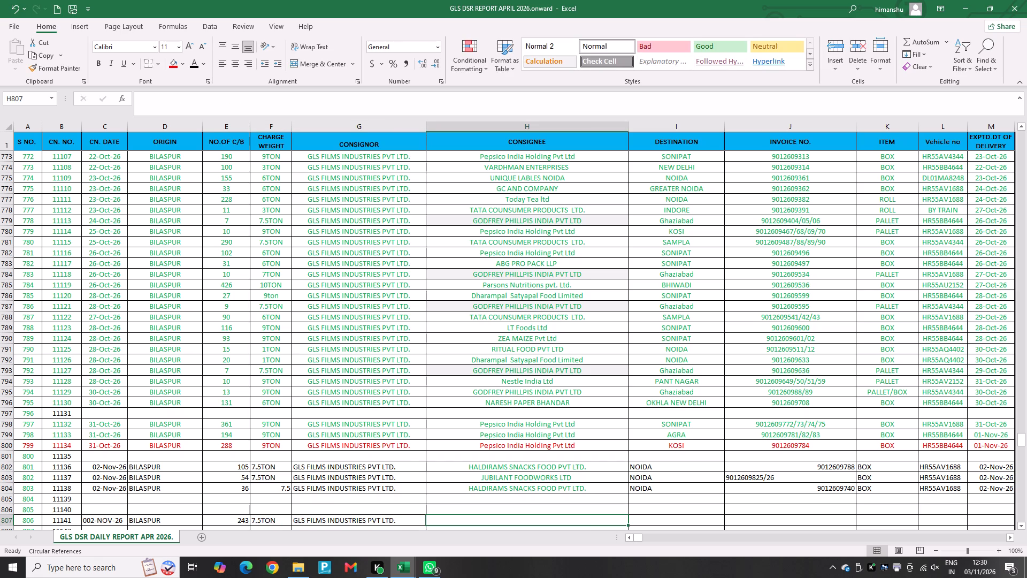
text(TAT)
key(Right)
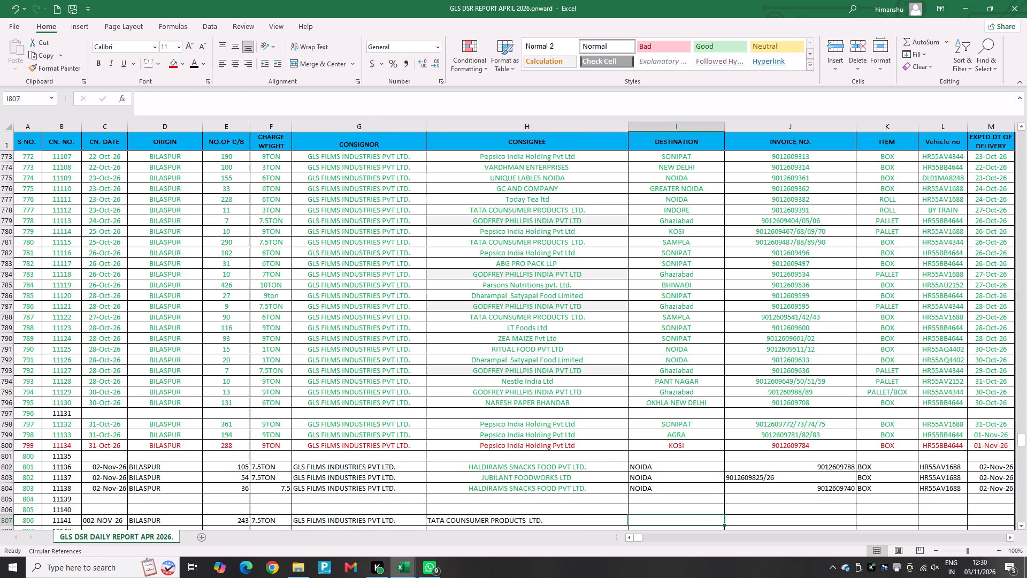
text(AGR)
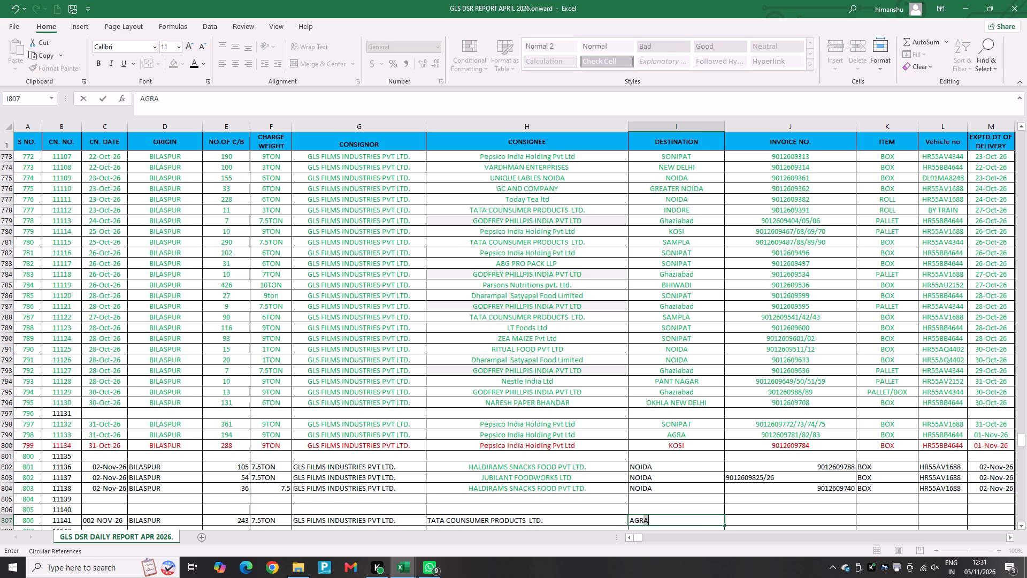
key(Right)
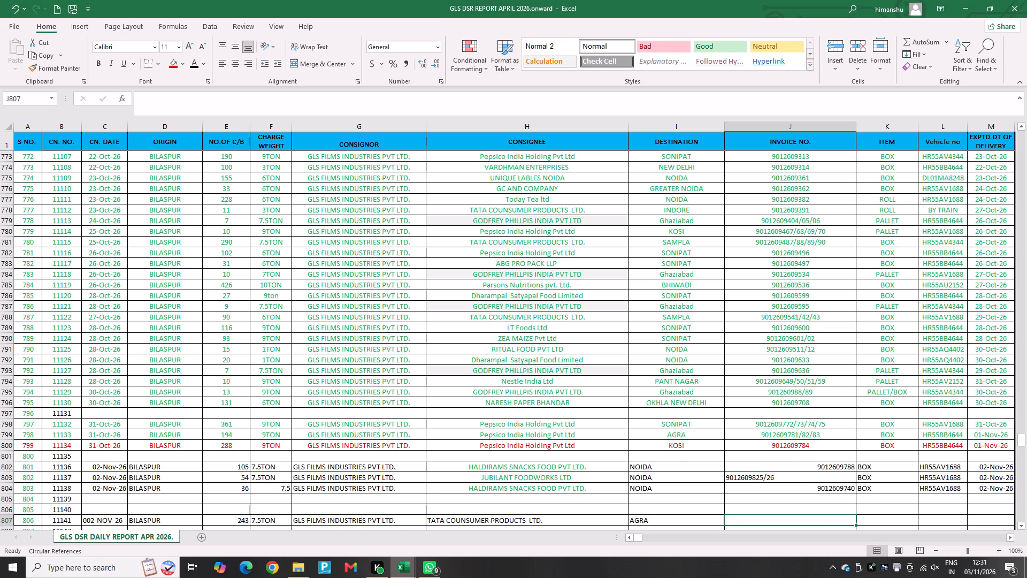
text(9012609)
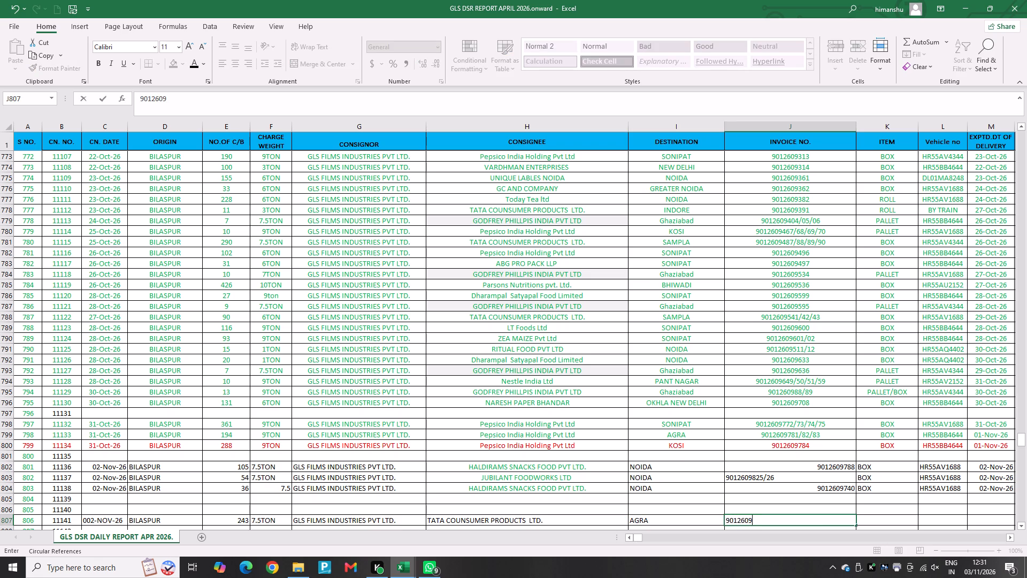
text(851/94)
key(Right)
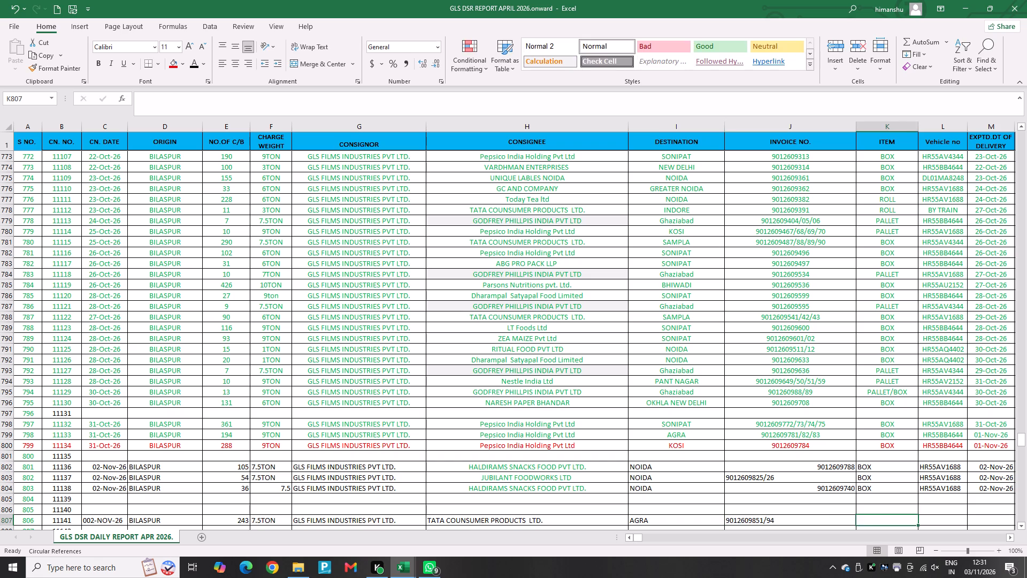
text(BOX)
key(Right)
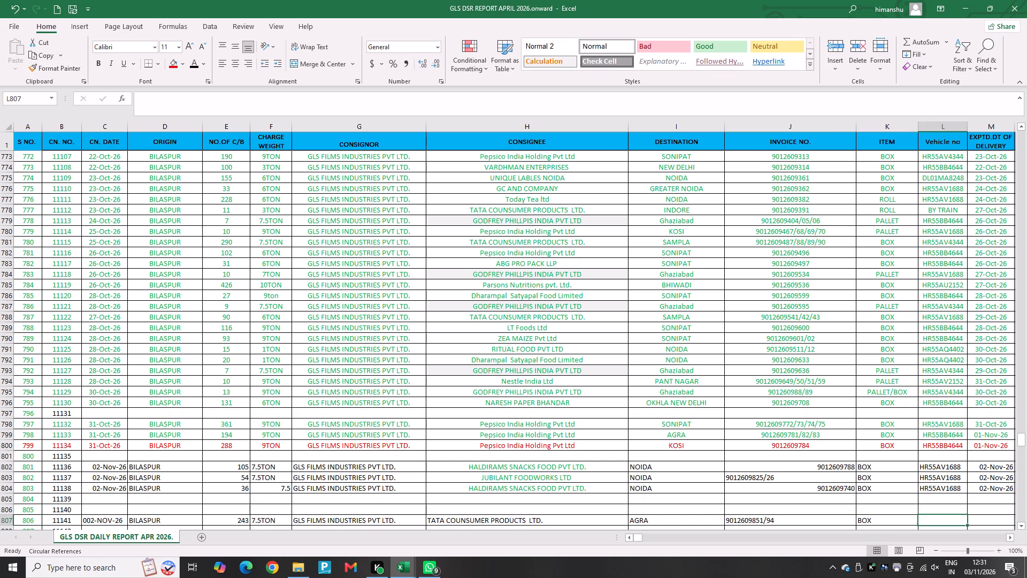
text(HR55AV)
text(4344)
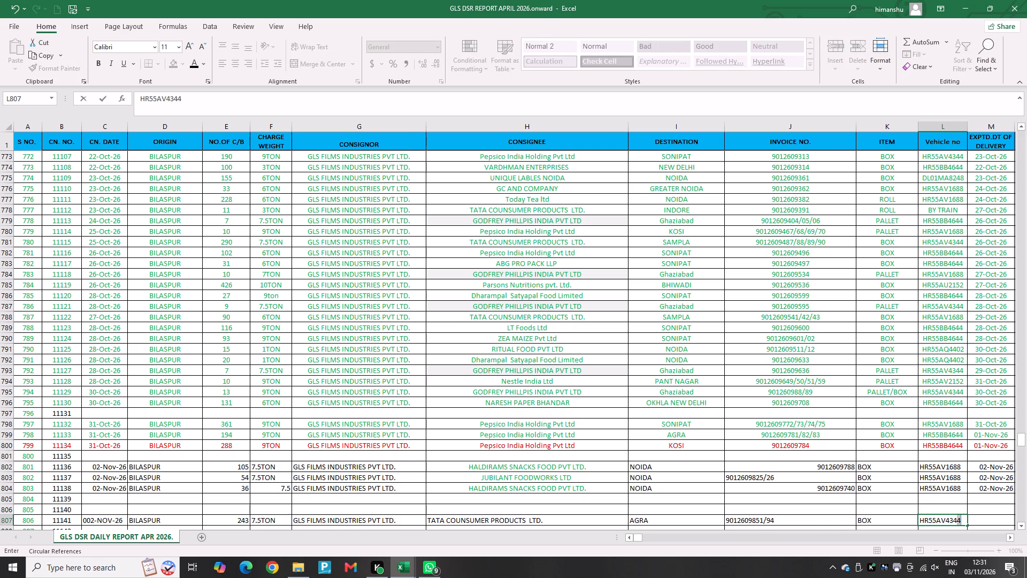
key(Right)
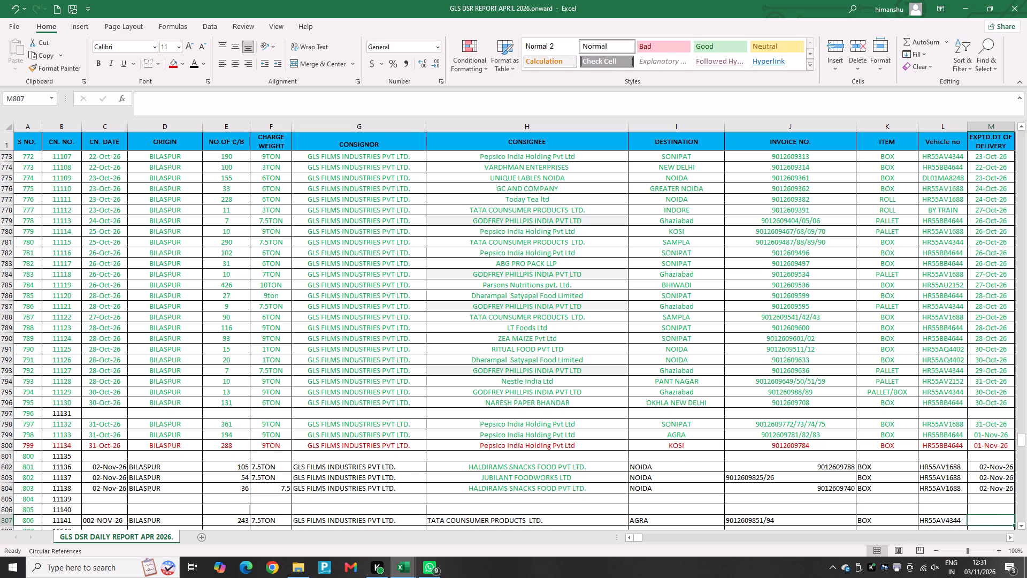
In row 807, enter 02-NOV-26 as the expected delivery date and MONU as the remark.
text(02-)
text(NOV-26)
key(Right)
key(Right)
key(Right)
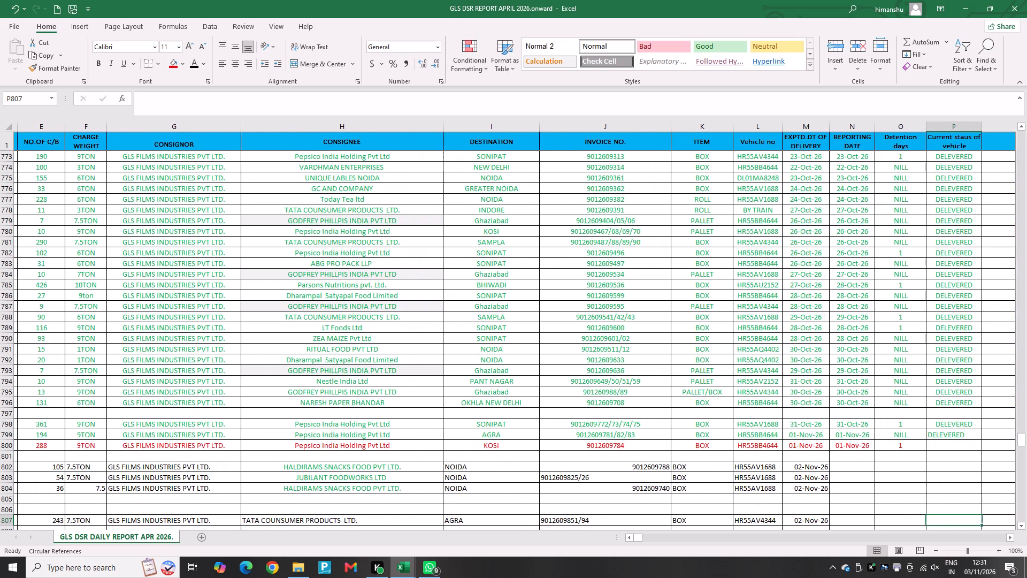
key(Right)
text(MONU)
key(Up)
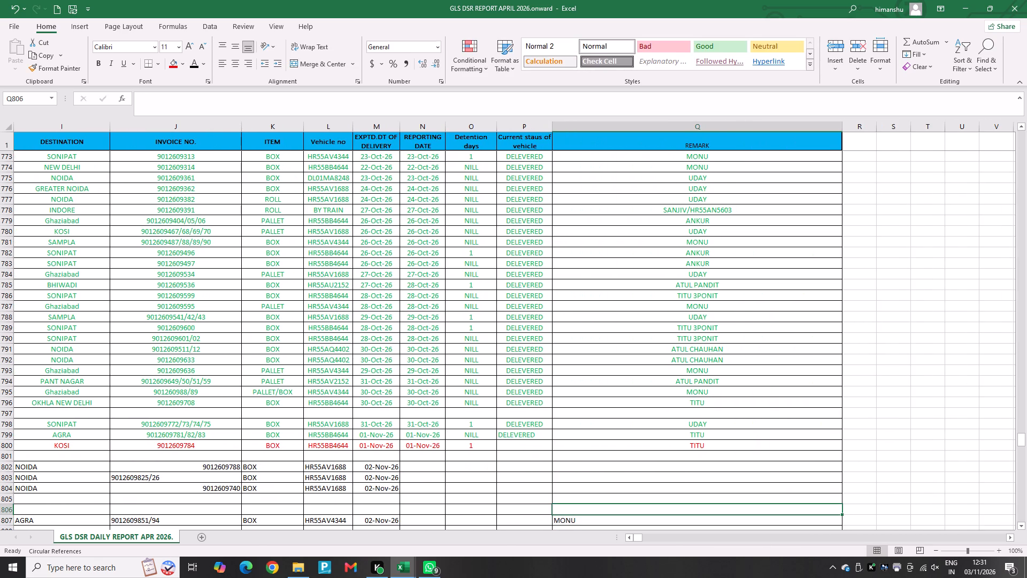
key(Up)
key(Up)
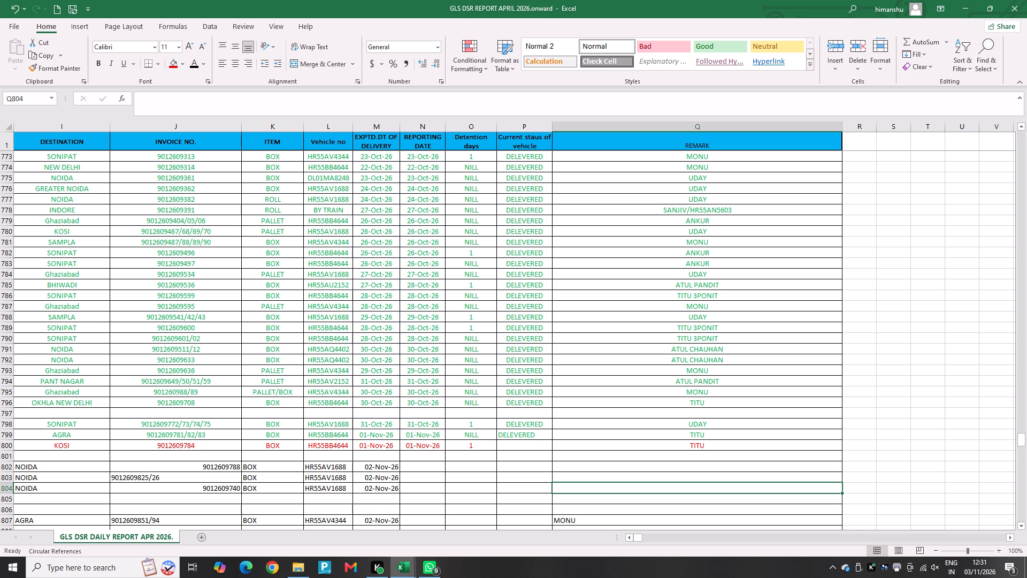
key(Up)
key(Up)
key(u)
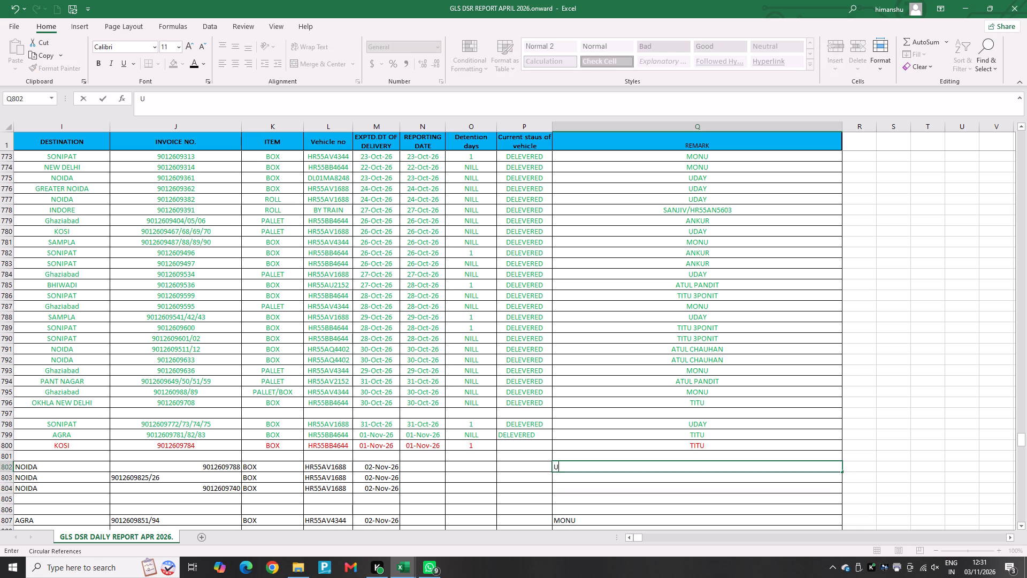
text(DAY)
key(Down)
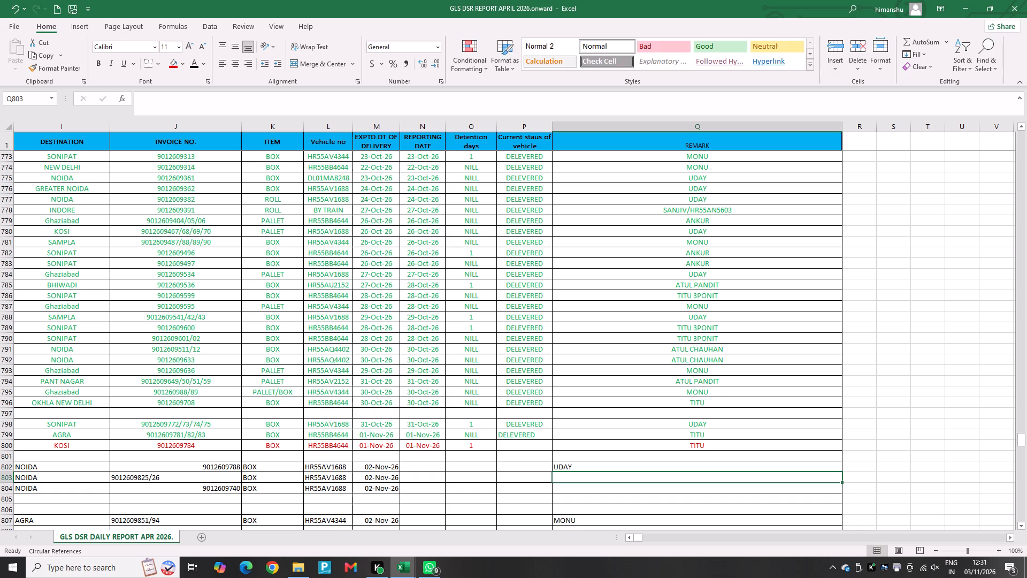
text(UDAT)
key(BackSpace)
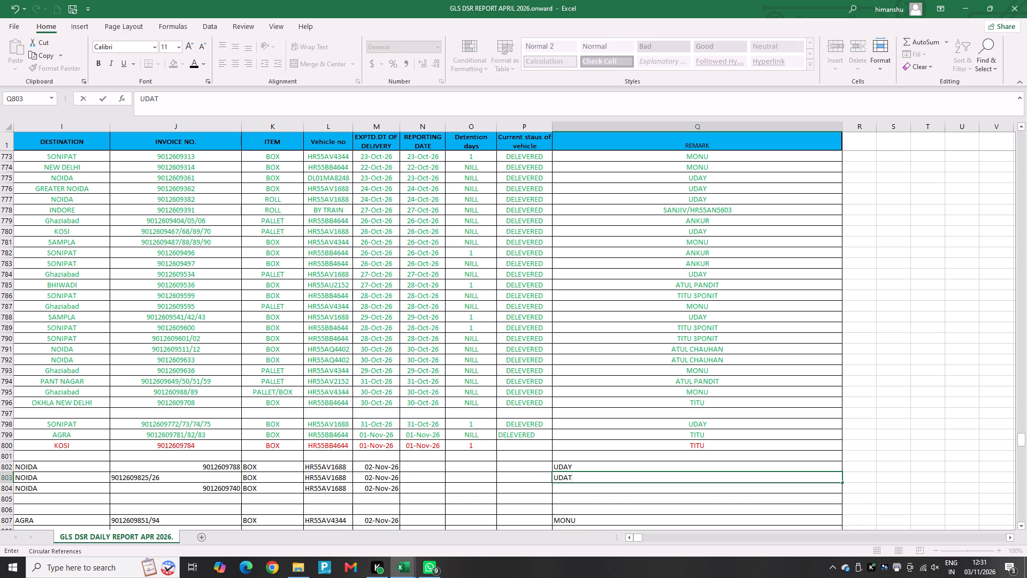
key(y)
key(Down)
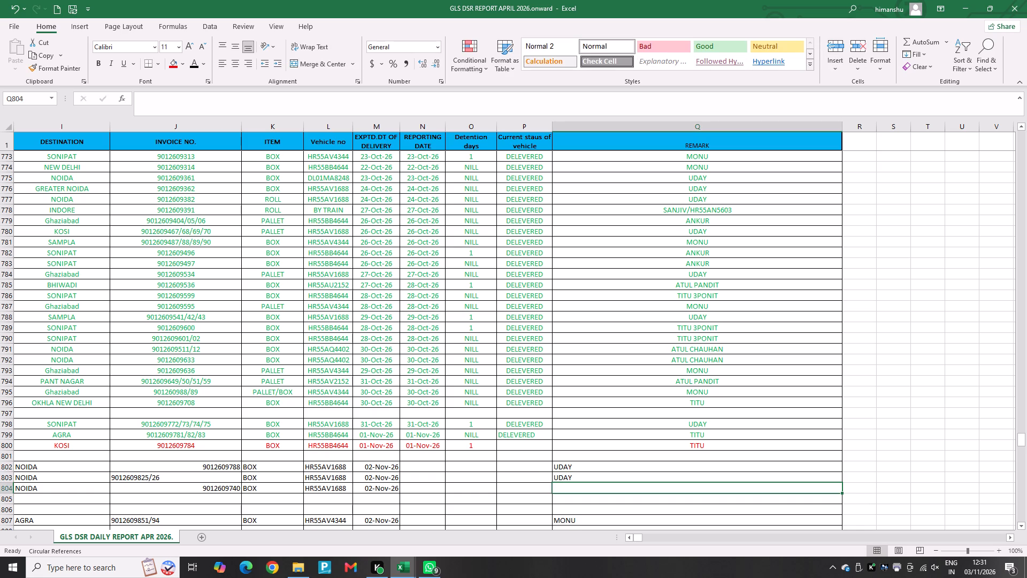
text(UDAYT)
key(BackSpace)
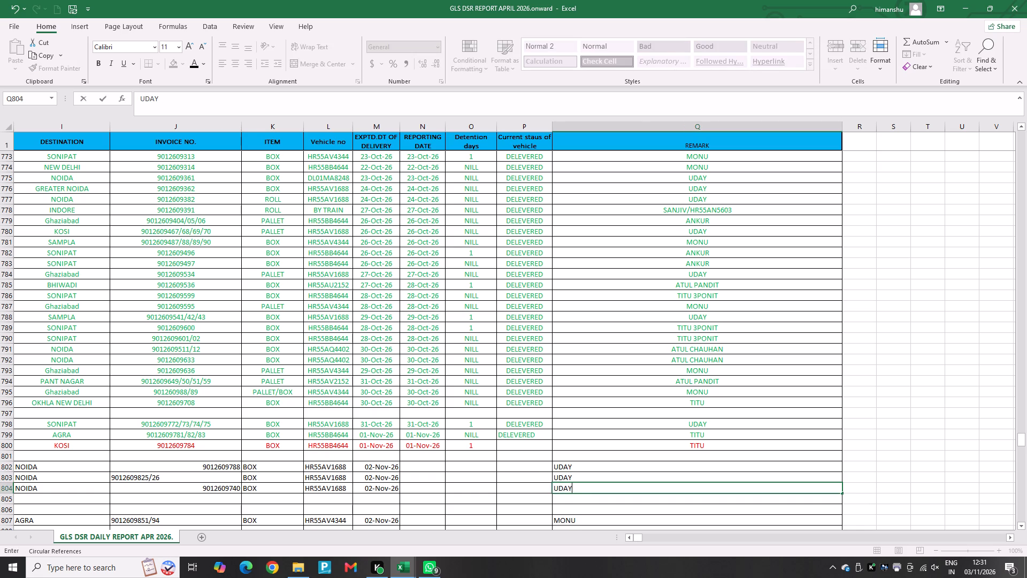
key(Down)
In row 808 for consignment 11142, enter 02-NOV-26 as the consignment date and BILASPUR as the origin.
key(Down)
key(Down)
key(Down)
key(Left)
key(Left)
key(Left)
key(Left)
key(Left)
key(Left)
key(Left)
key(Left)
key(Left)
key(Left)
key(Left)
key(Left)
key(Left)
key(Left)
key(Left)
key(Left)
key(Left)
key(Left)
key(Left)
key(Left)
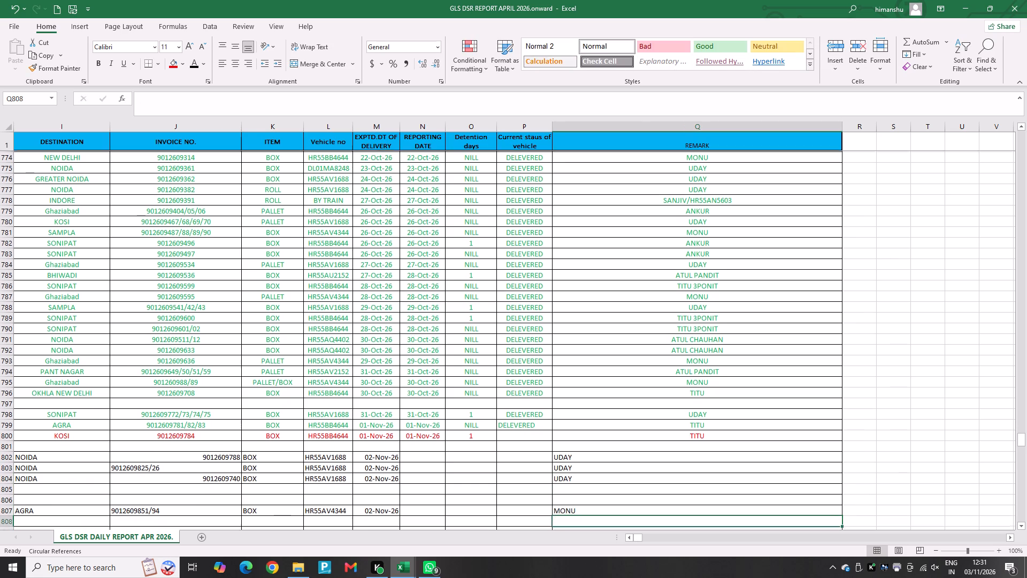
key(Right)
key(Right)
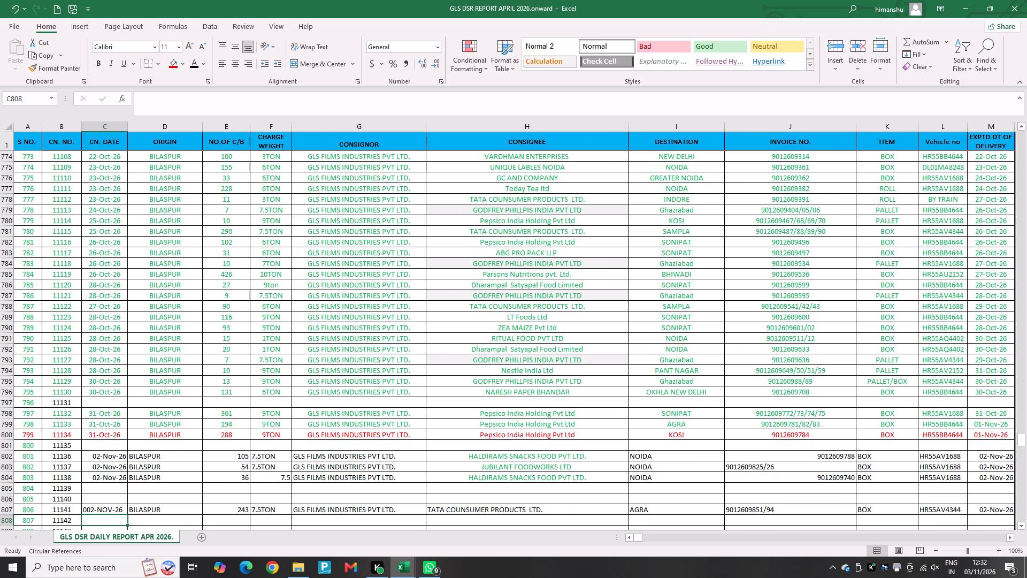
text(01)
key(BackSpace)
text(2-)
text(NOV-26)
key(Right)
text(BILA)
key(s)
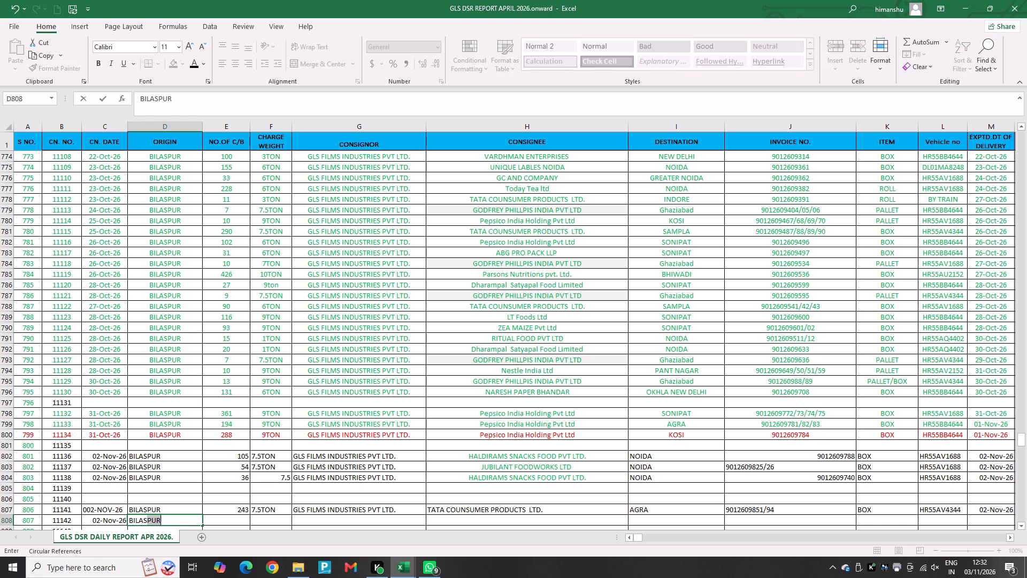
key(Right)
In row 808, enter 199 as the number of C/B and 6TON as the charge weight.
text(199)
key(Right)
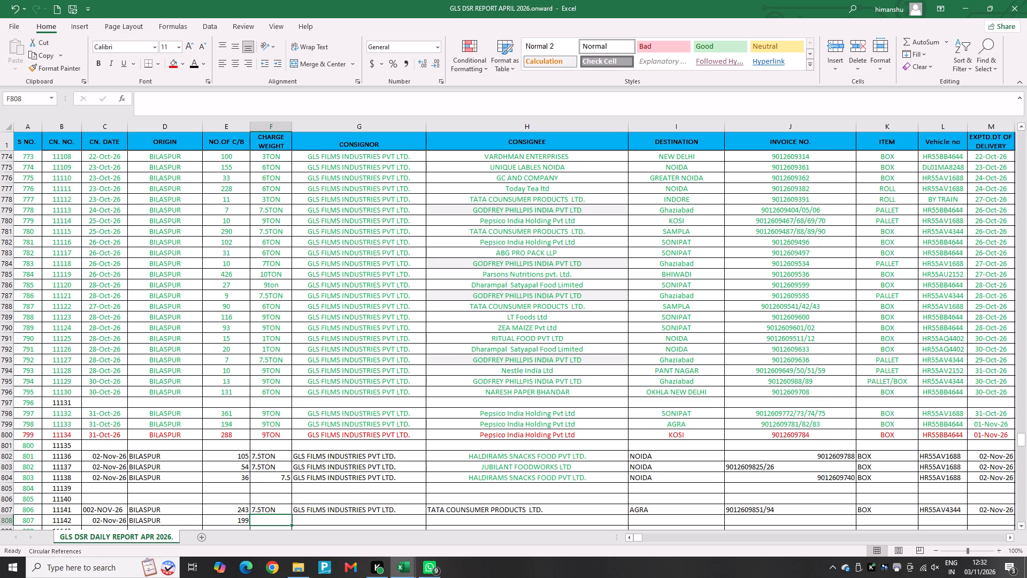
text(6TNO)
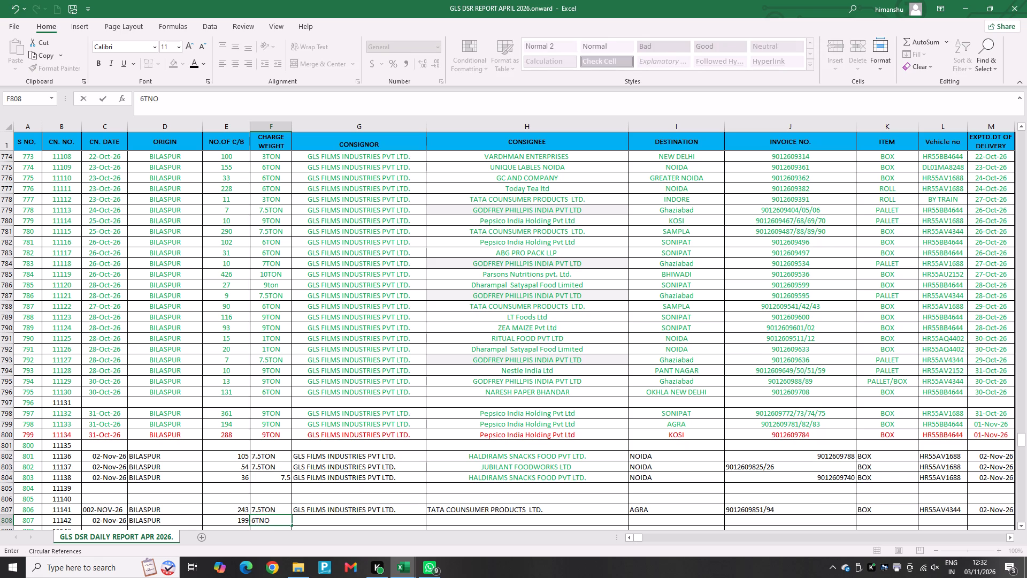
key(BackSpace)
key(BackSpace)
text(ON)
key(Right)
In row 808, enter GLS FILMS INDUSTRIES PVT LTD. as the consignor and TATA COUNSUMER PRODUCTS LTD. as the consignee.
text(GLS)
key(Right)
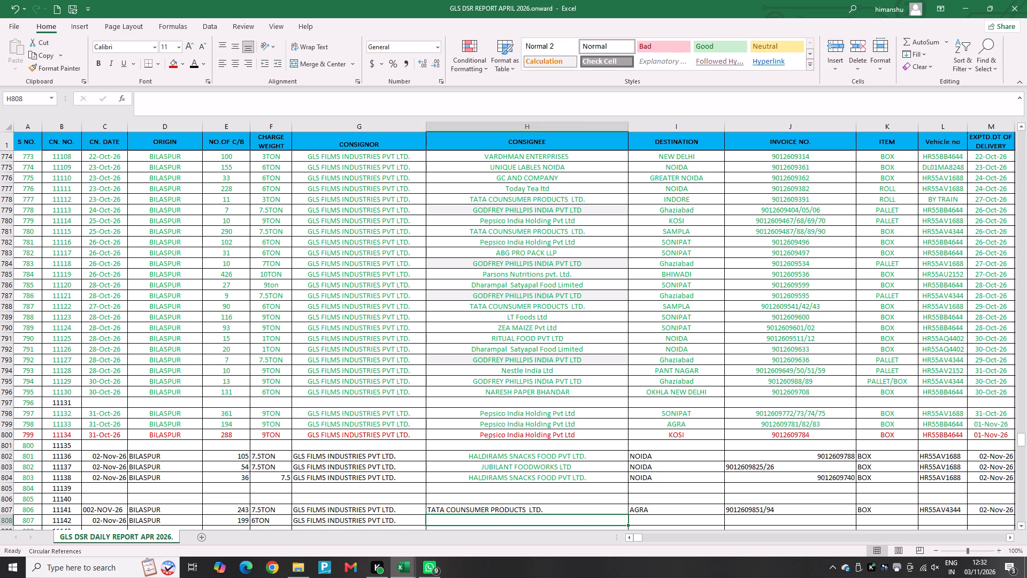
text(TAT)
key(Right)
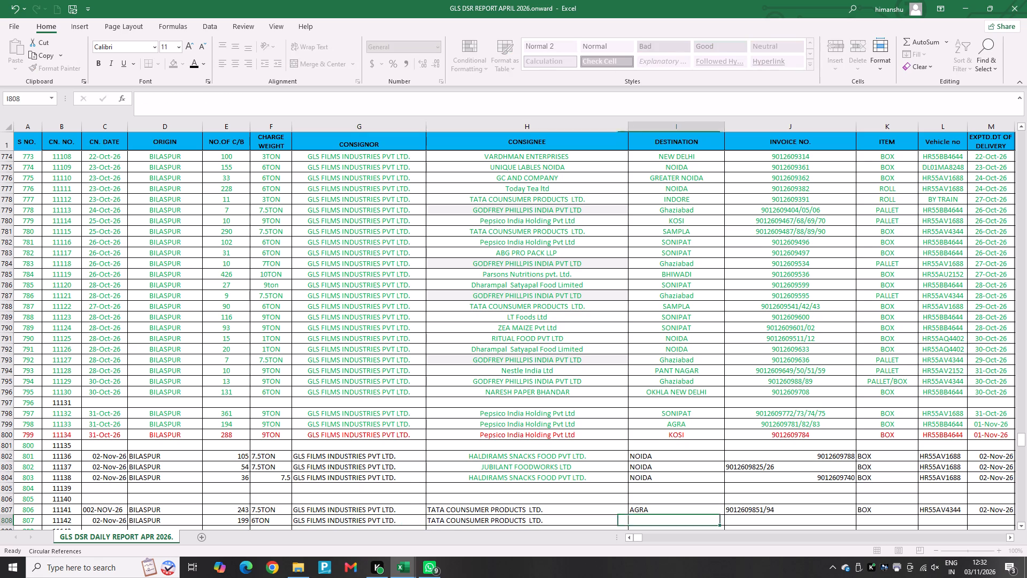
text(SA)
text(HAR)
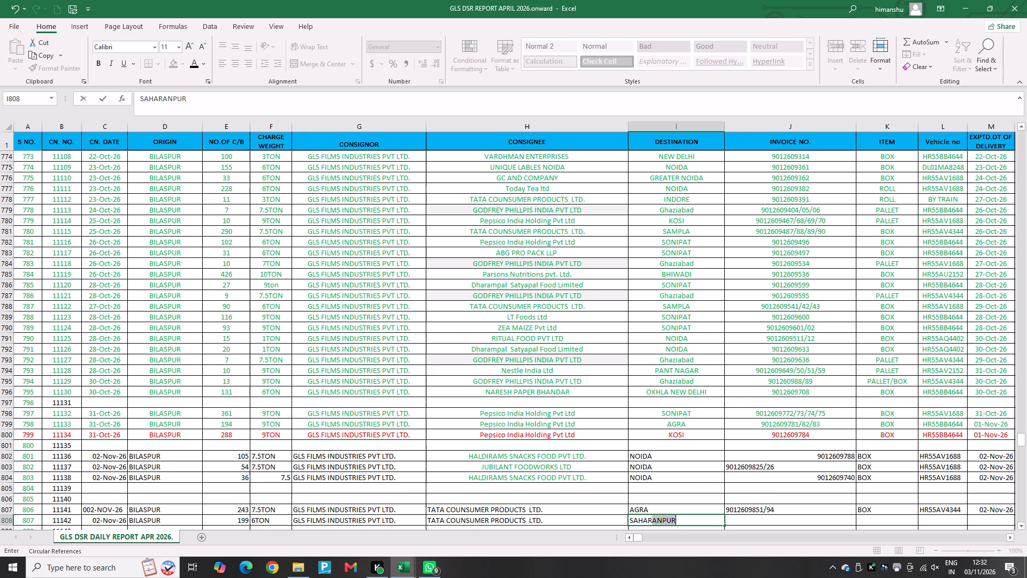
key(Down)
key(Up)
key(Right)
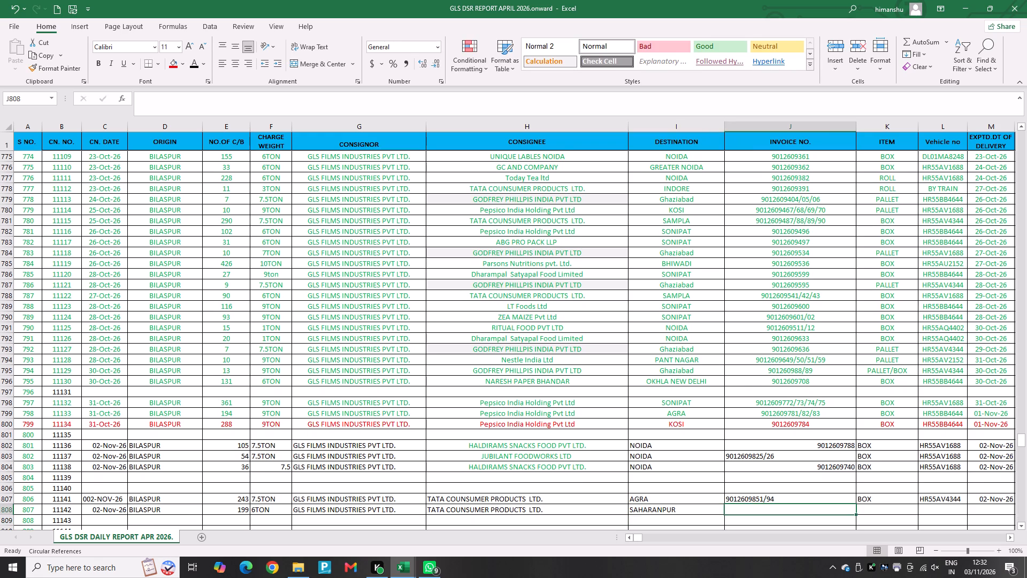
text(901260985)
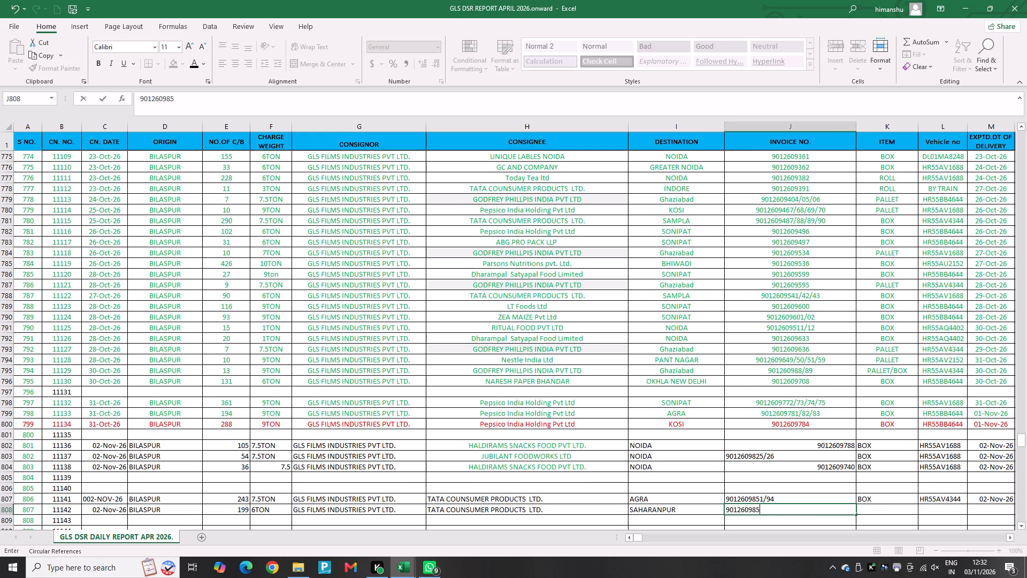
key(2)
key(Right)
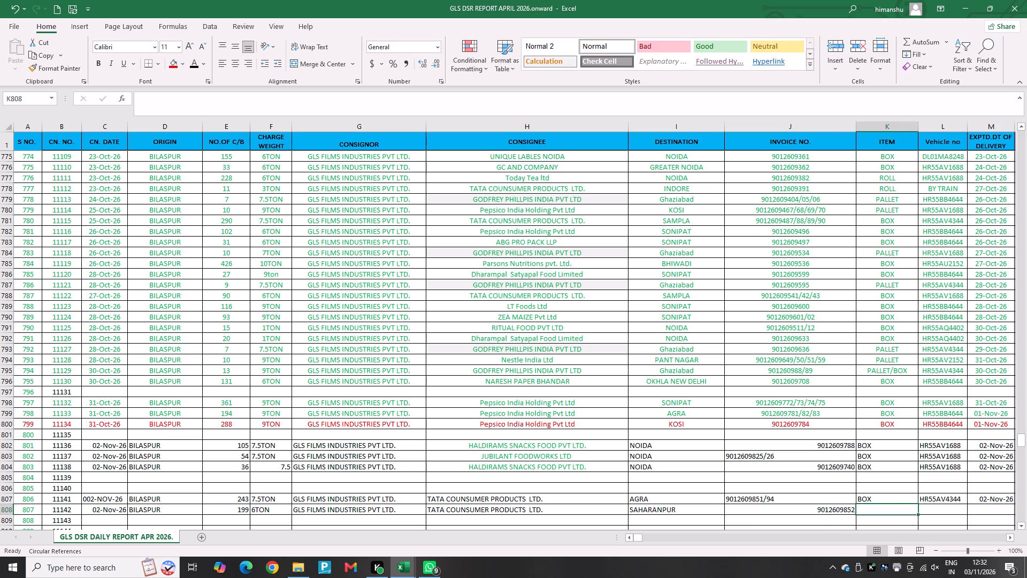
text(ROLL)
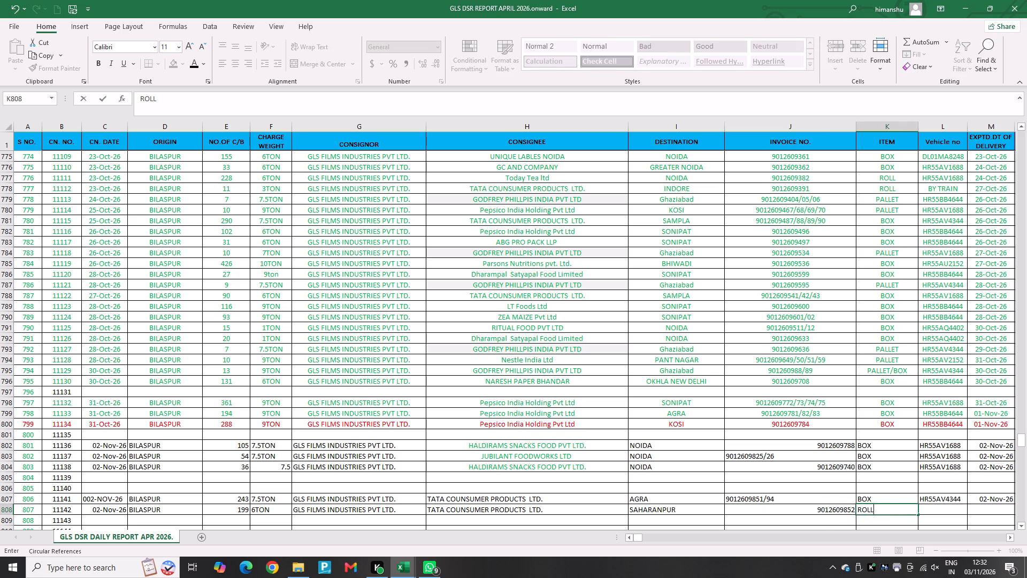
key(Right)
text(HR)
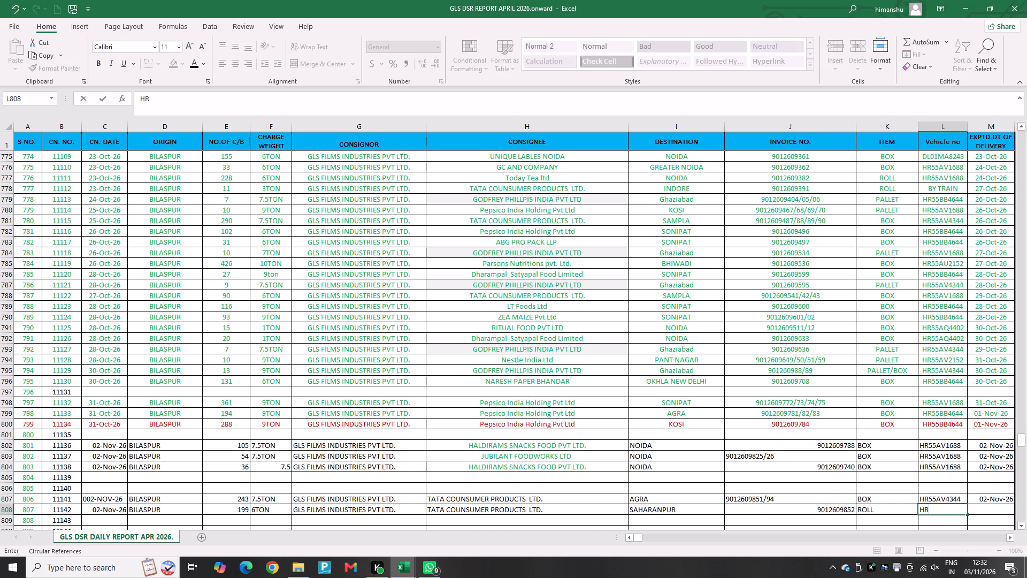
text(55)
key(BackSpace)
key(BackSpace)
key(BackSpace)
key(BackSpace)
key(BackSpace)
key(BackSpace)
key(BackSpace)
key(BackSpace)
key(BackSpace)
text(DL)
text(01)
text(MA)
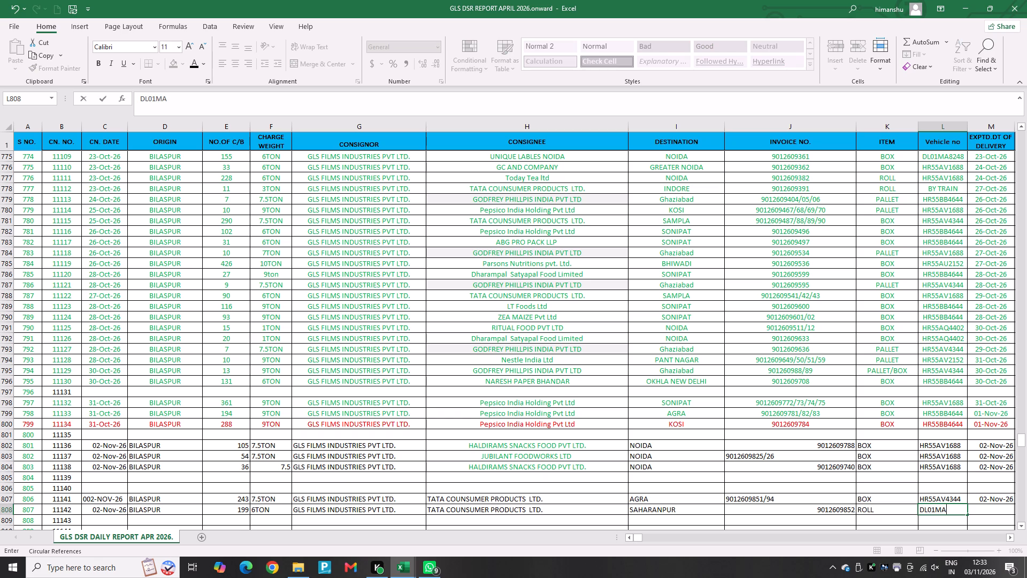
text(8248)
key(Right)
In row 808, enter 02-NOV-26 as the expected delivery date.
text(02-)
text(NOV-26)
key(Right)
In row 809 for consignment 11143, enter 02-NOV-26 as the consignment date and BILASPUR as the origin.
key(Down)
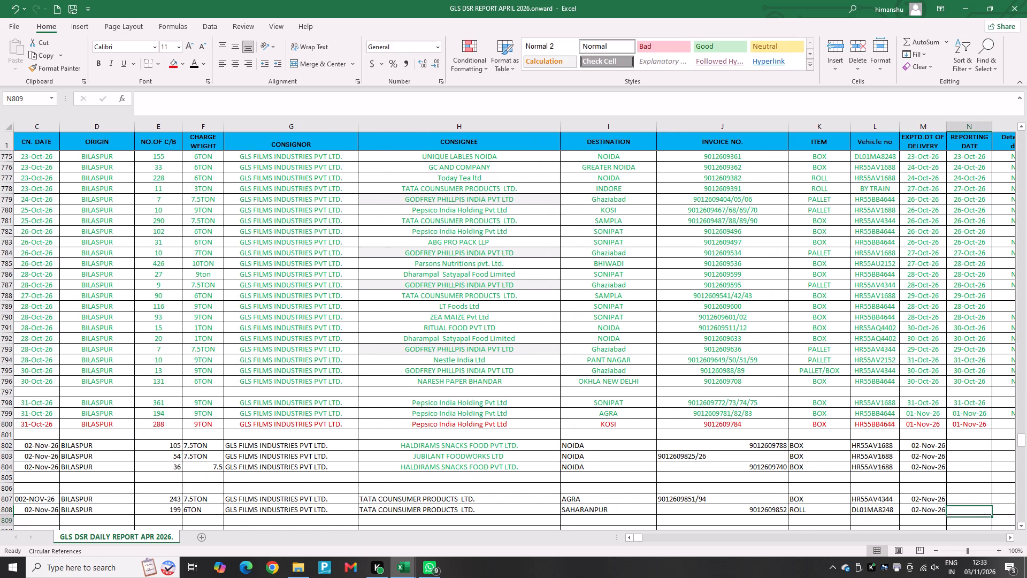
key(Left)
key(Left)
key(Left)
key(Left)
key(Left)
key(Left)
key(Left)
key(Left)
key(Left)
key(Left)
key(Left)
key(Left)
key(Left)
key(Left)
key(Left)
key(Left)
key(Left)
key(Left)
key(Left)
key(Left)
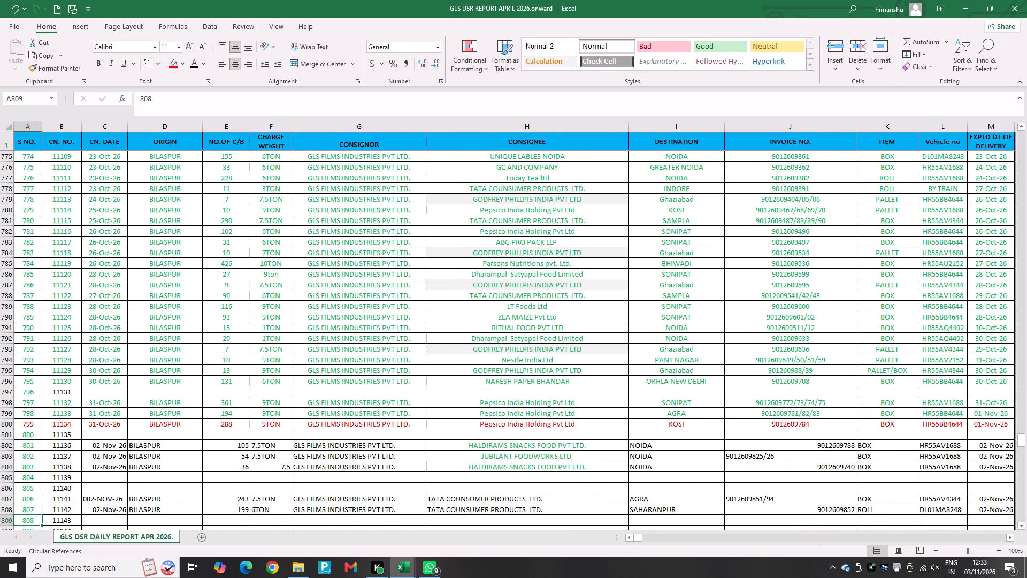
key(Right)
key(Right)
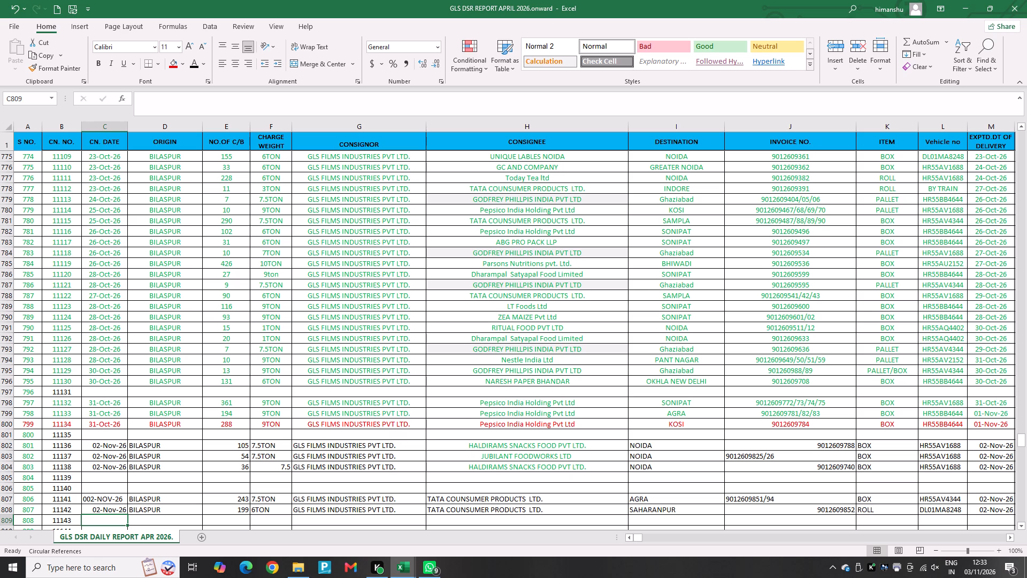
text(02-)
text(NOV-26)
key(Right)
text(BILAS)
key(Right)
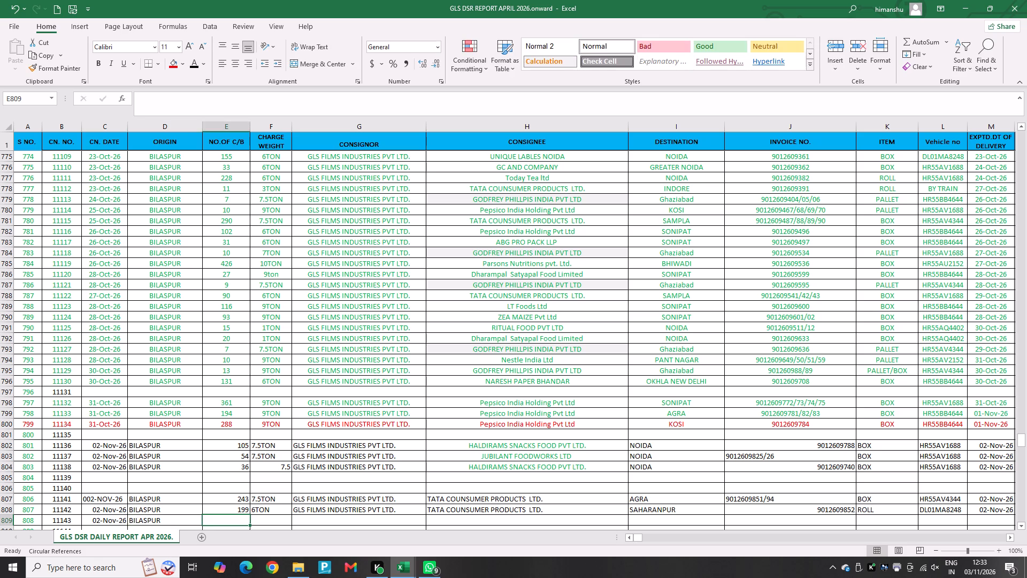
In row 809, enter 320 as the number of C/B and 9TON as the charge weight.
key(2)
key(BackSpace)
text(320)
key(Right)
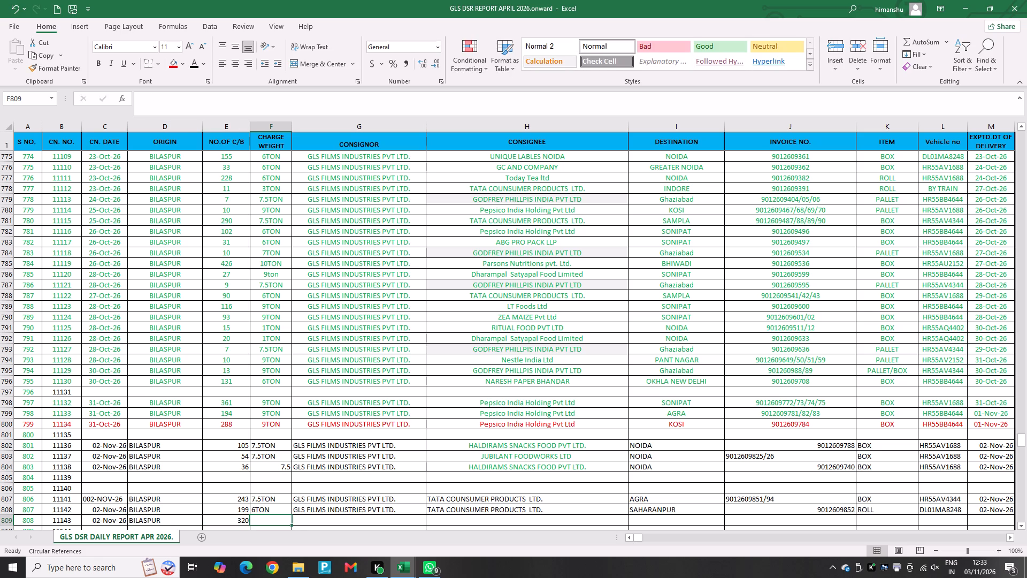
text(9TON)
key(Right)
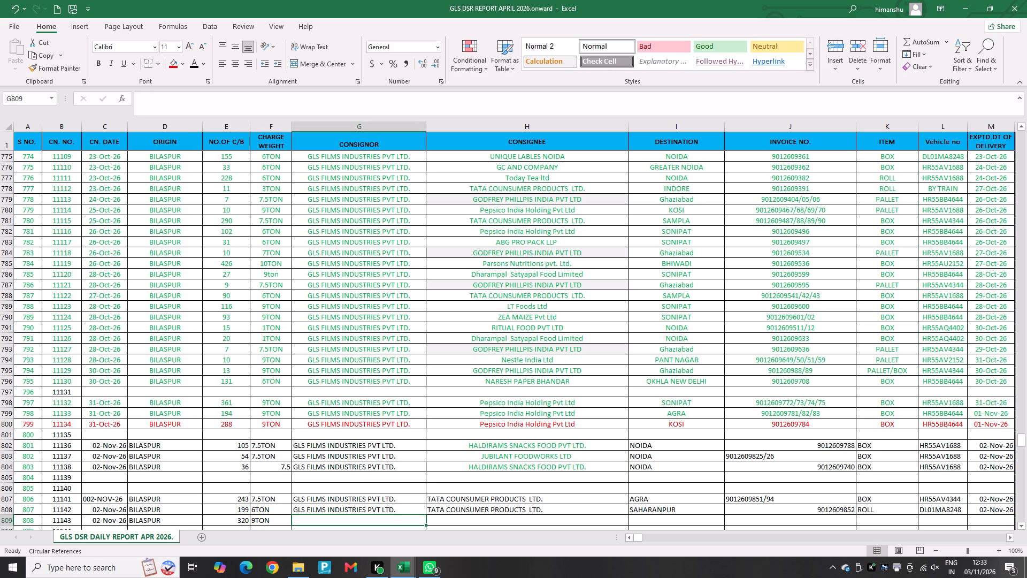
In row 809, enter GLS FILMS INDUSTRIES PVT LTD. as the consignor and copy the consignee HALDIRAMS SNACKS FOOD PVT LTD. from row 804.
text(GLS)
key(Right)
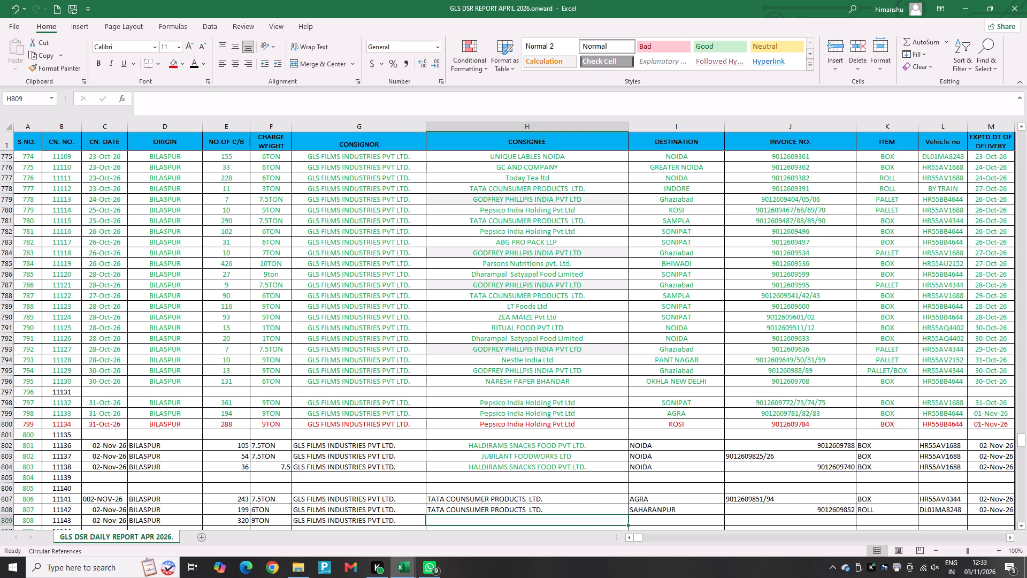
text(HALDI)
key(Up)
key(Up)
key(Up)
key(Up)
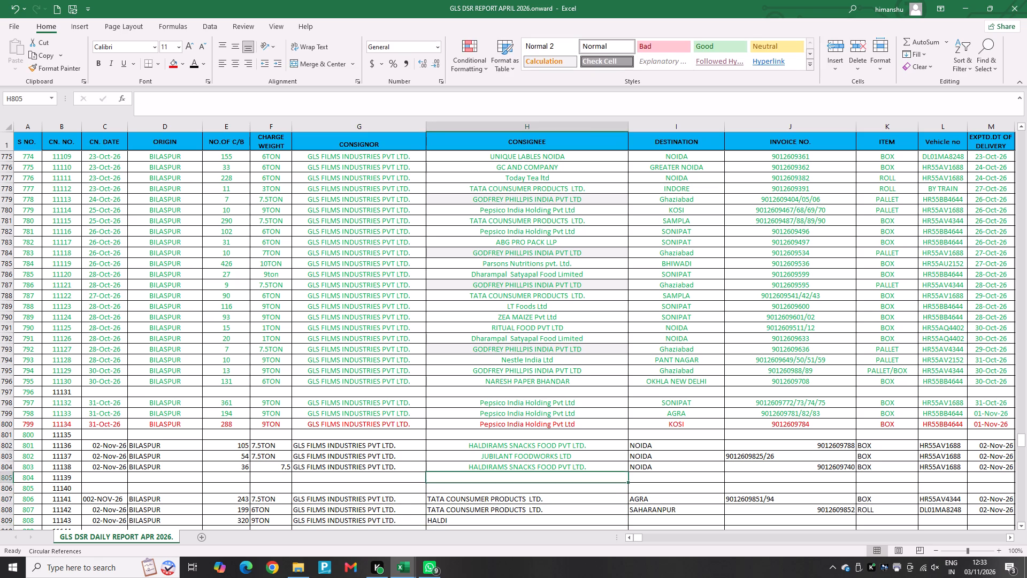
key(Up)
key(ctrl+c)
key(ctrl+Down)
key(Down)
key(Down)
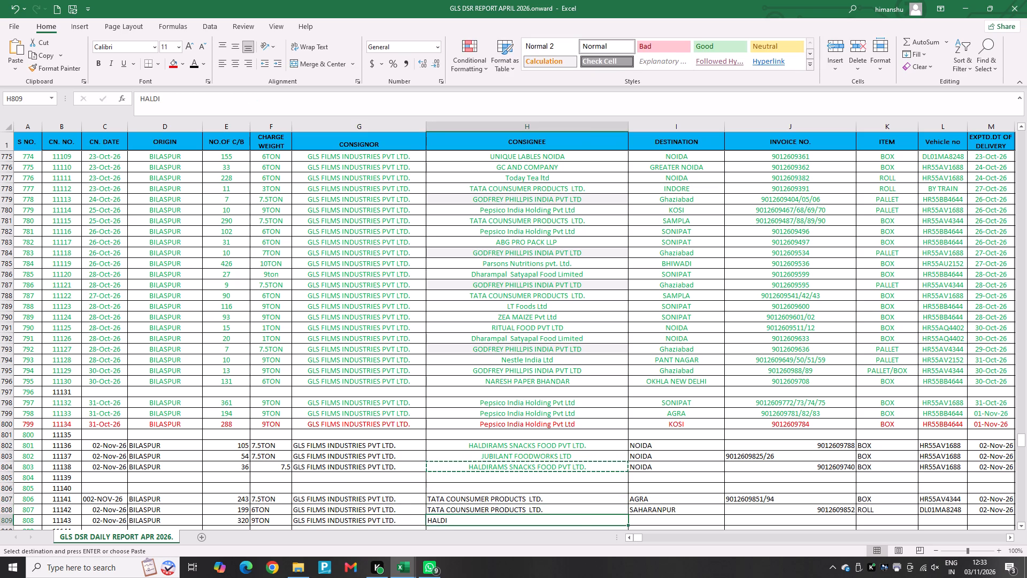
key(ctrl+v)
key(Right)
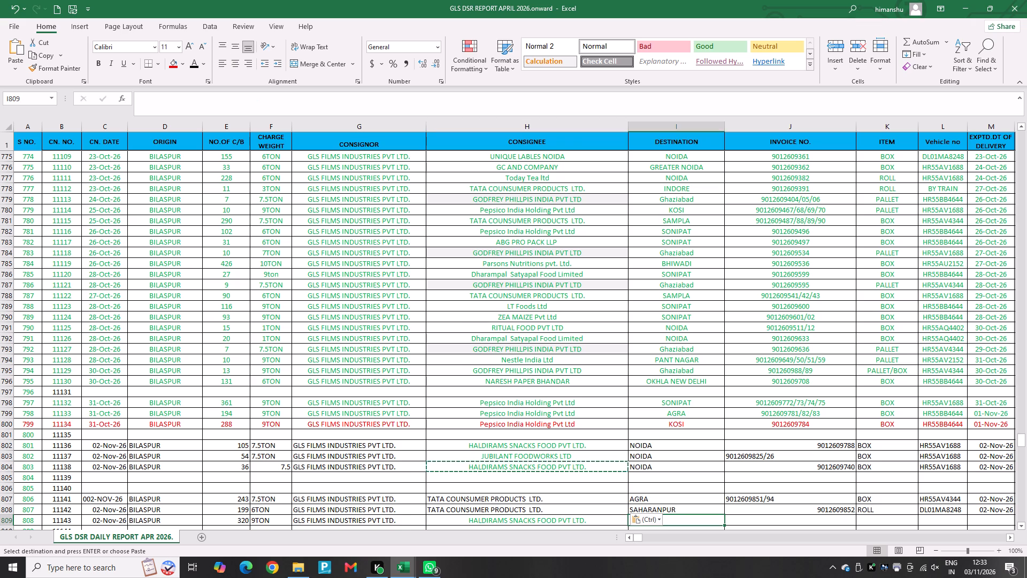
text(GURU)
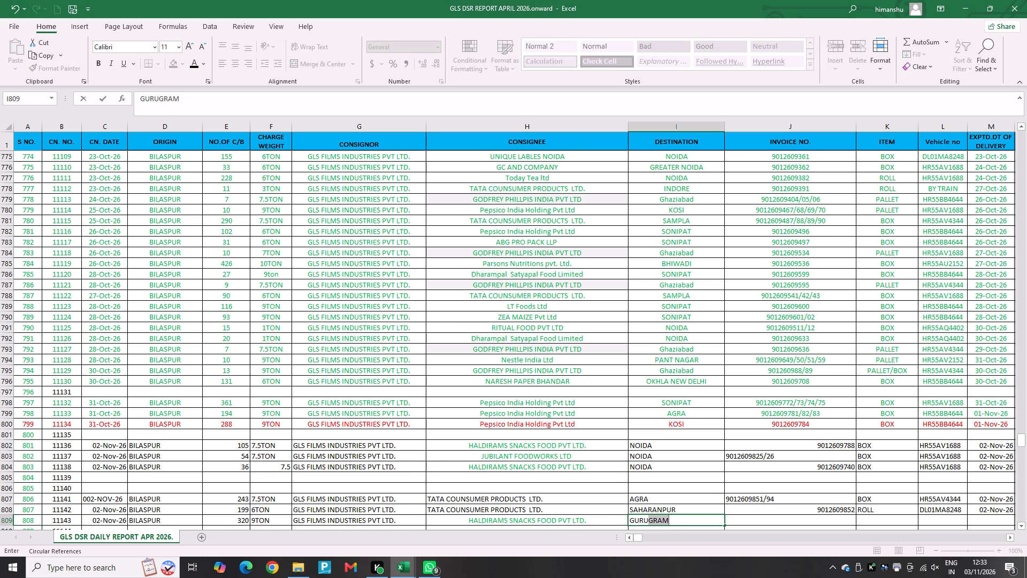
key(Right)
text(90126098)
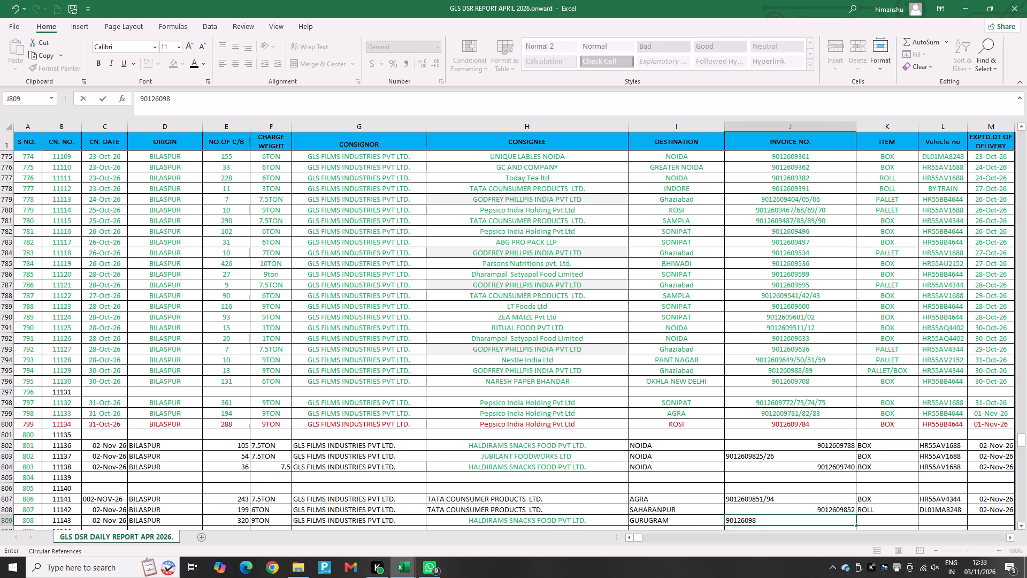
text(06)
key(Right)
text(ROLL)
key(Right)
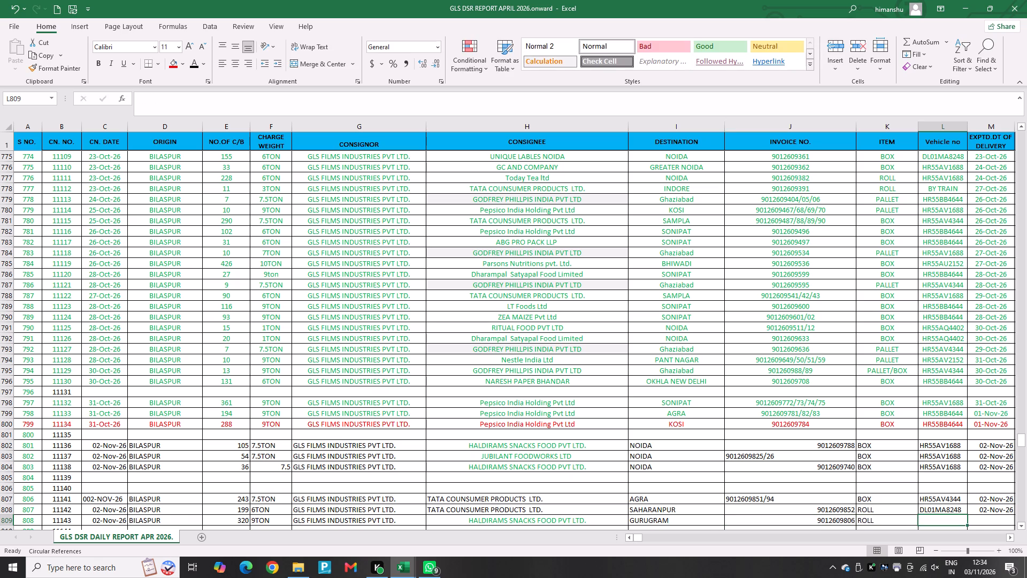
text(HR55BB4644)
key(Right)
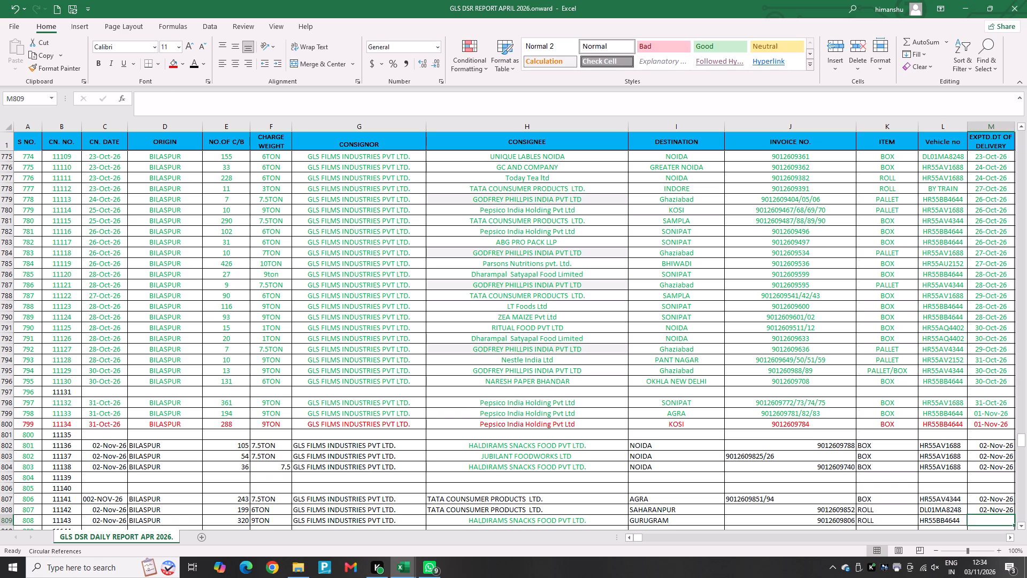
In row 809, enter 2-NOV-26 as the expected delivery date and TITU as the remark.
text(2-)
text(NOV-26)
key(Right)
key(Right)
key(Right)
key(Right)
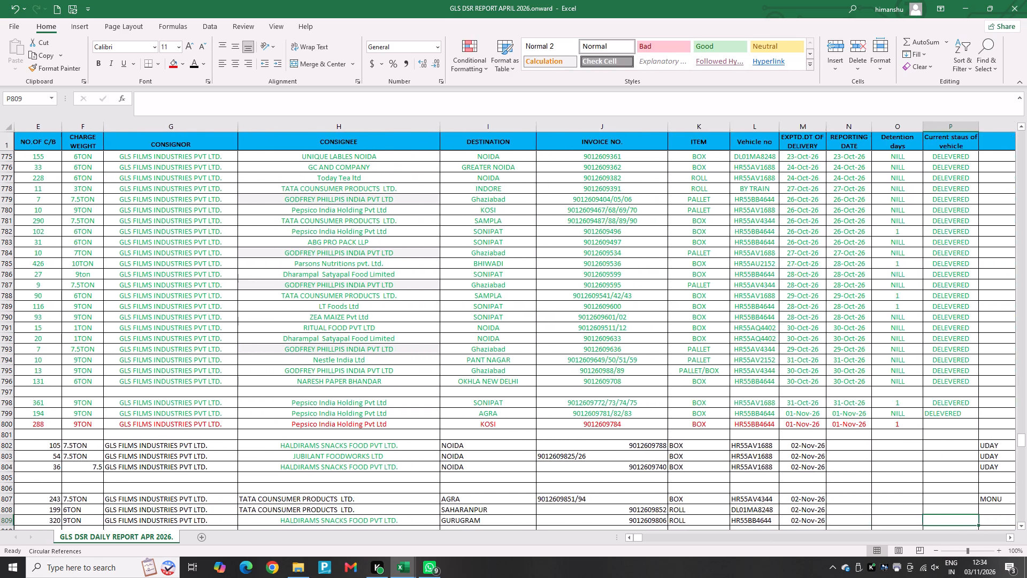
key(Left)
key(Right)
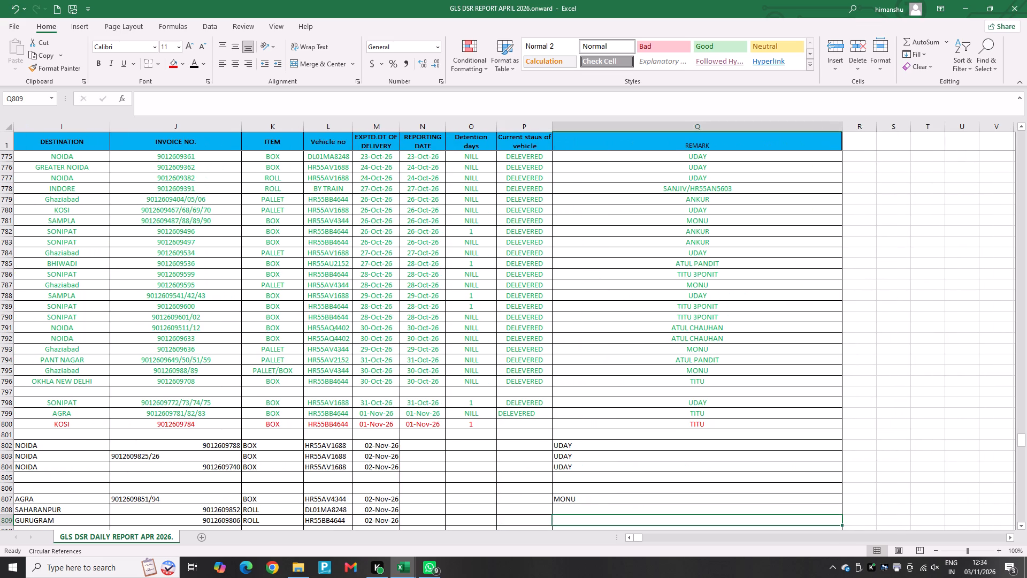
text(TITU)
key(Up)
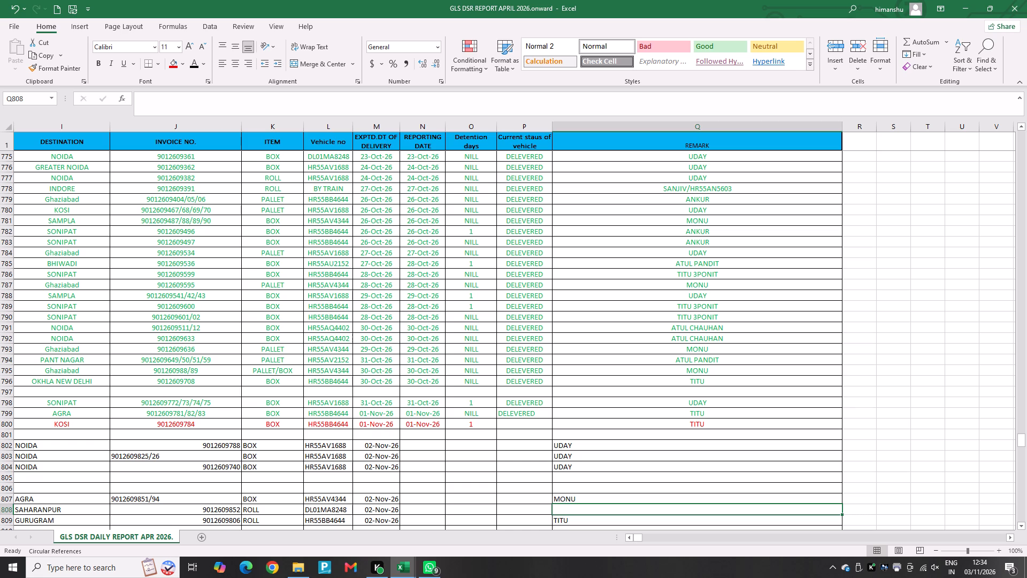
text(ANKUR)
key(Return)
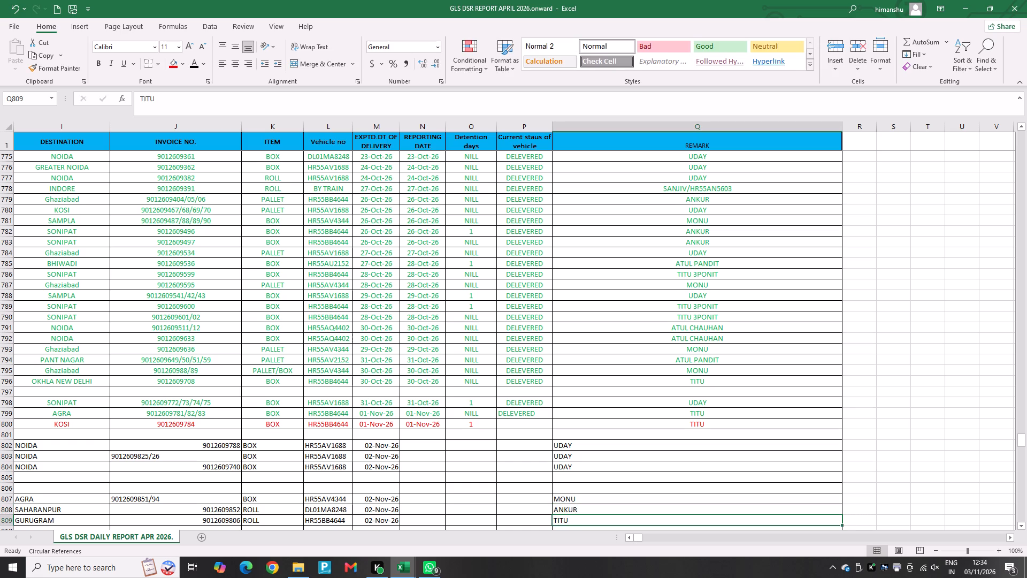
Go to the start of empty row 810, directly below the GURUGRAM consignment, to begin the next entry.
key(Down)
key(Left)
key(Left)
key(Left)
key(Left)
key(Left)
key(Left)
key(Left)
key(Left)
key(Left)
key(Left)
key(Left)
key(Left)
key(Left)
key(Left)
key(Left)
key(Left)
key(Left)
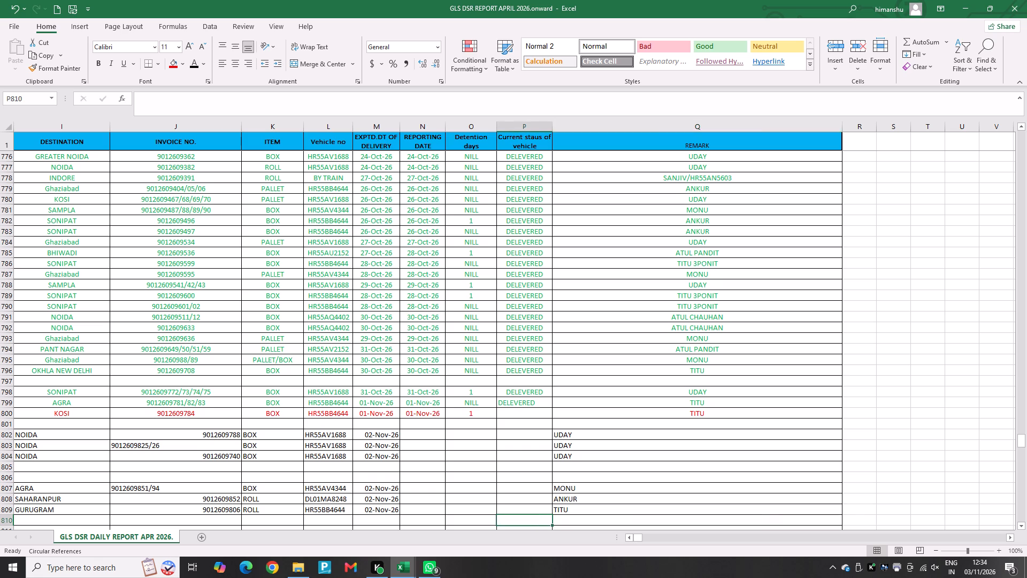
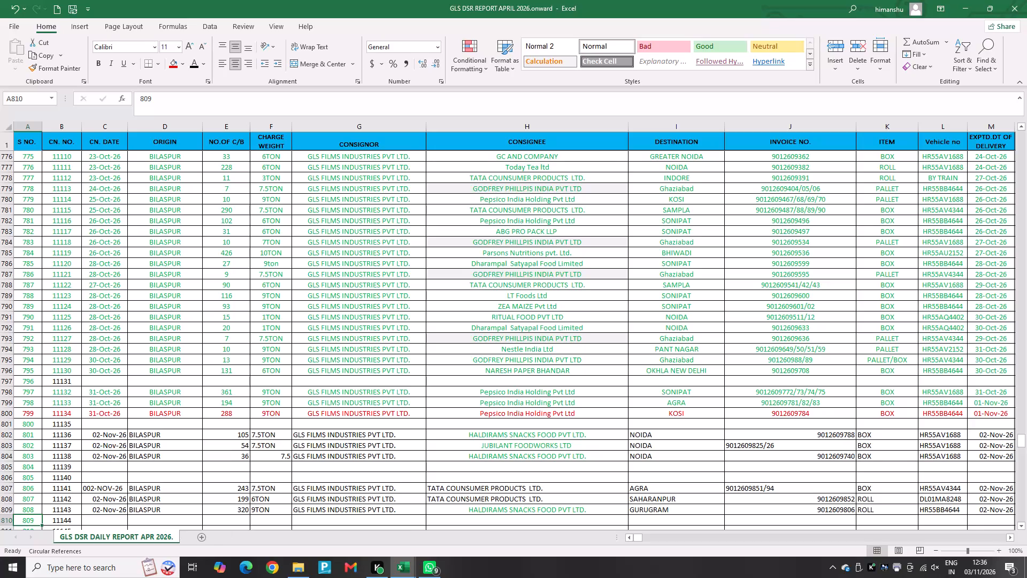
Copy the 7.5TON charge weight from consignment 11137 in row 803 down to consignment 11138 in row 804.
click(273, 460)
click(265, 445)
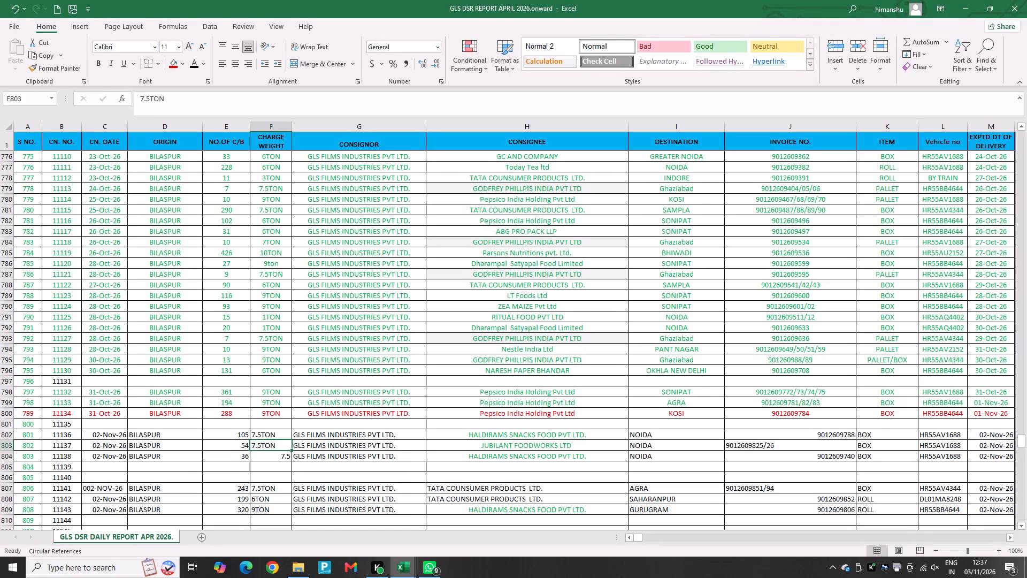
drag(290, 450, 294, 461)
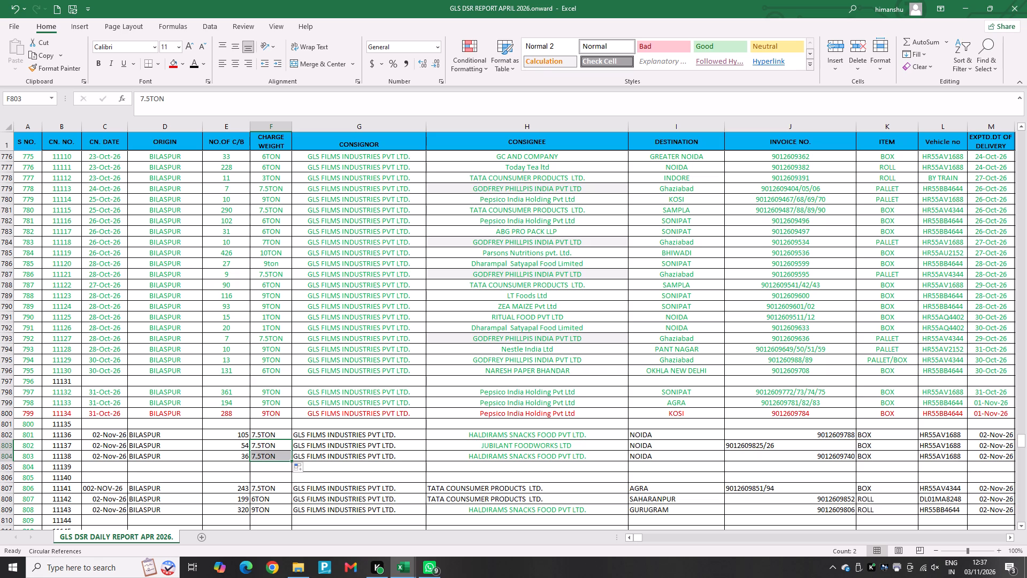
Correct the mistyped consignment date of 11141 in row 807 to 02-NOV-26.
double_click(91, 488)
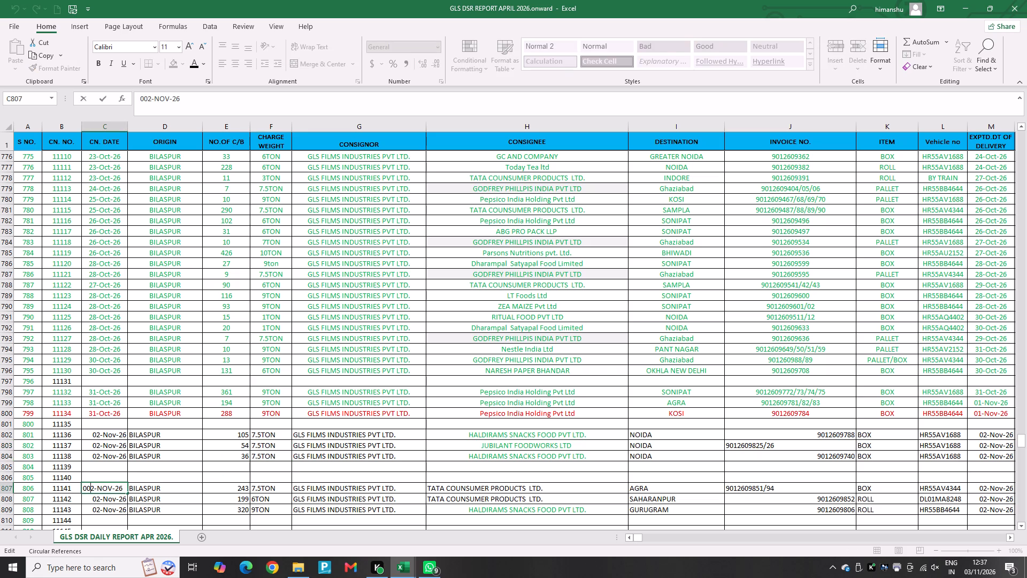
key(BackSpace)
key(Return)
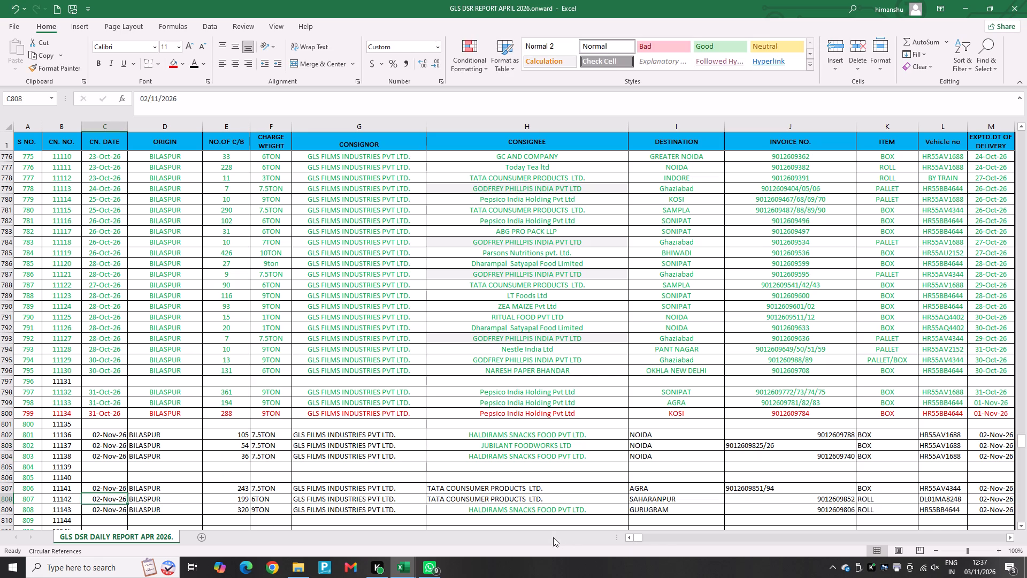
Go to the empty reporting date cell of the JUBILANT FOODWORKS consignment in row 803.
triple_click(1010, 536)
double_click(1010, 536)
double_click(1010, 537)
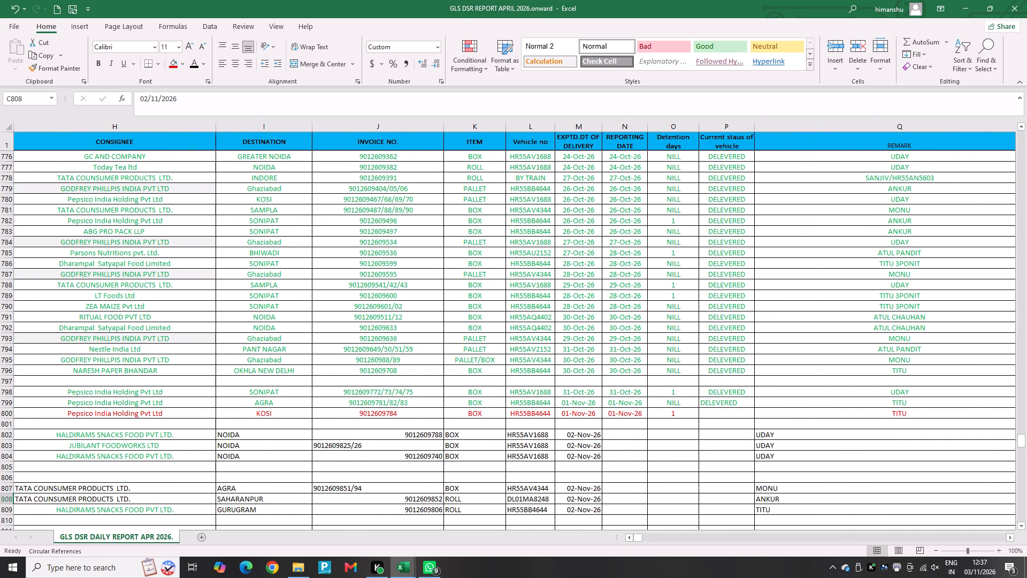
click(624, 440)
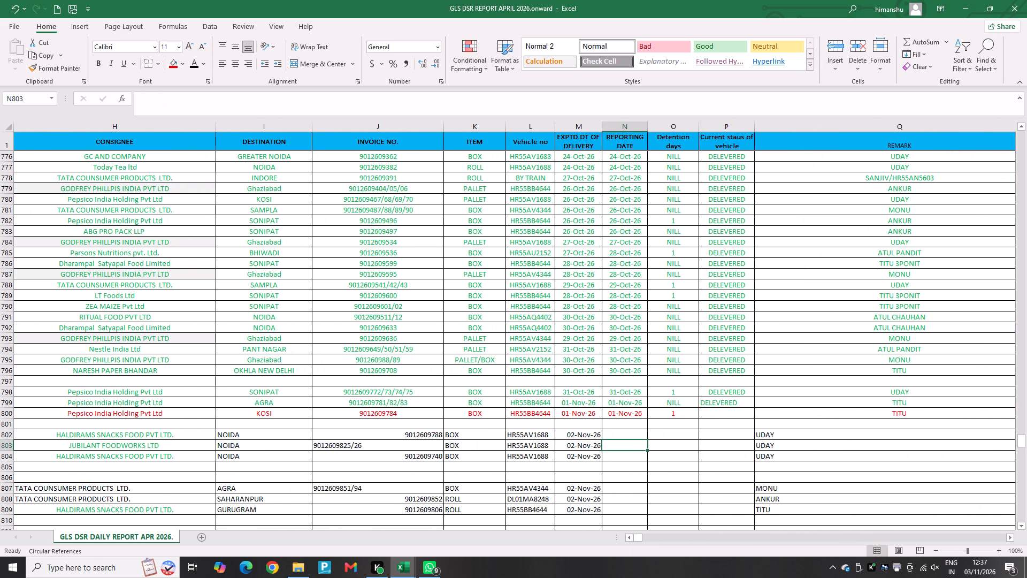
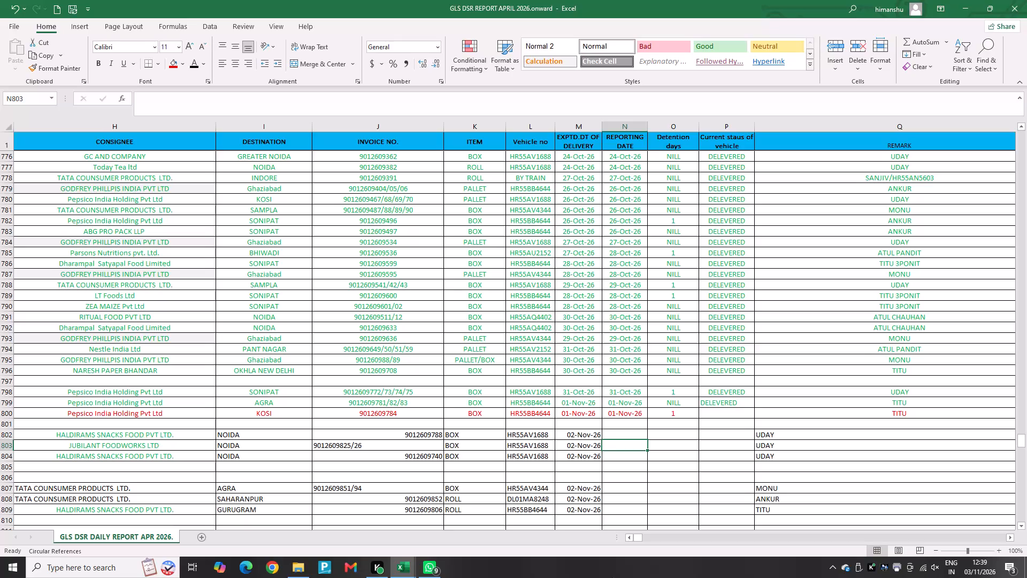
Start the row 810 entry for consignment 11144 with consignment date 02-NOV-26 and origin BILASPUR.
click(602, 521)
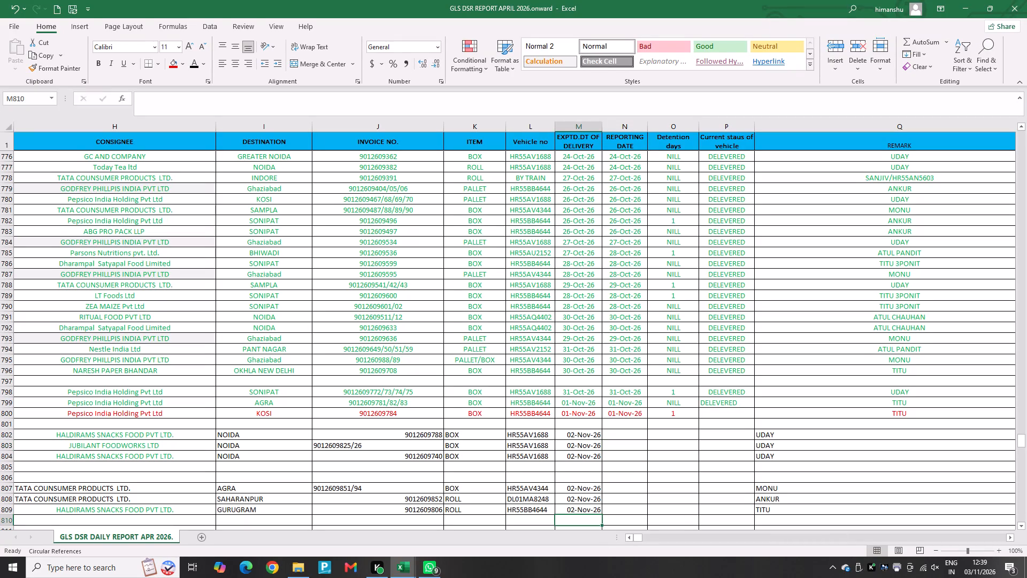
key(Left)
key(Left)
key(Left)
key(Left)
key(Left)
key(Left)
key(Left)
key(Left)
key(Left)
key(Left)
key(Left)
key(Left)
key(Left)
key(Left)
key(Left)
key(Left)
key(Left)
key(Left)
key(Left)
key(Left)
key(Right)
key(Right)
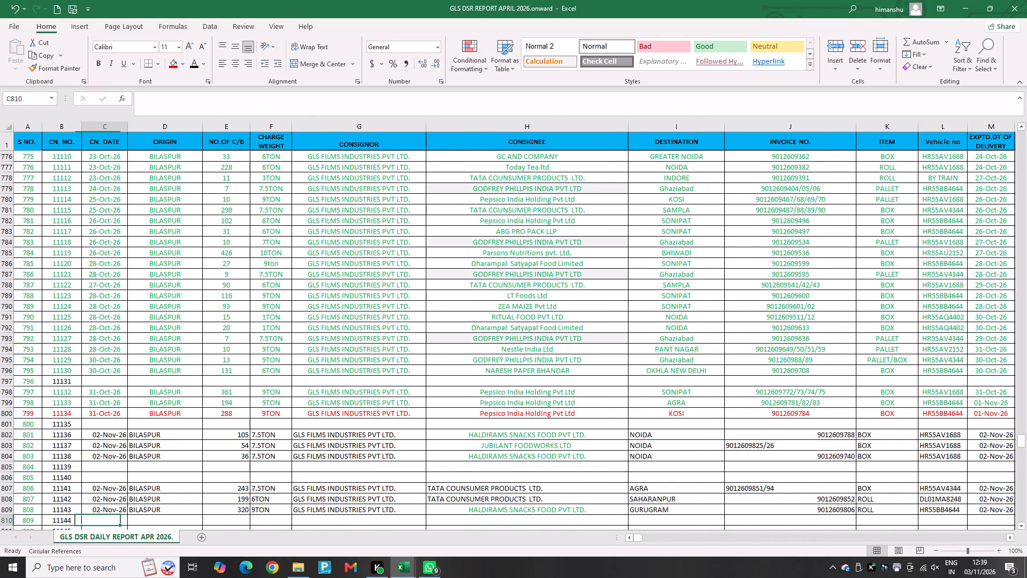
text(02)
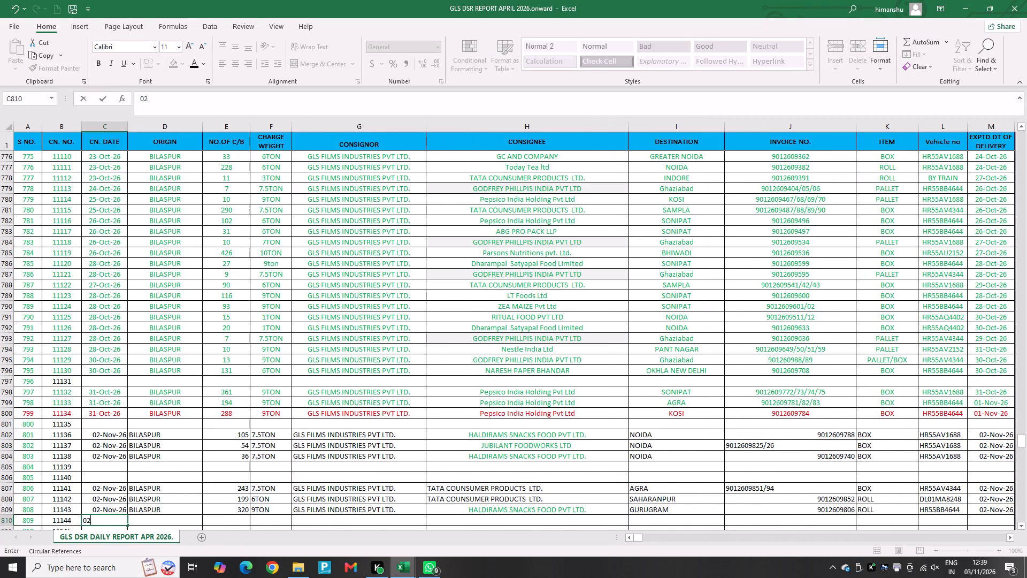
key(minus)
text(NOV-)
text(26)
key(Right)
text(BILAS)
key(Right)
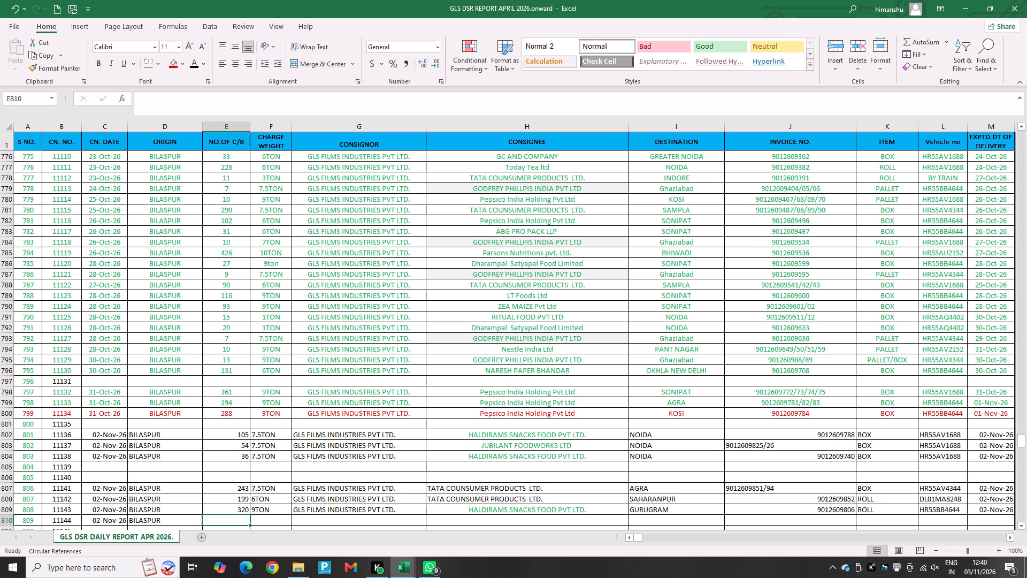
Fill consignment 11144's quantity as 33, charge weight as 1TON and consignor as GLS FILMS INDUSTRIES PVT LTD.
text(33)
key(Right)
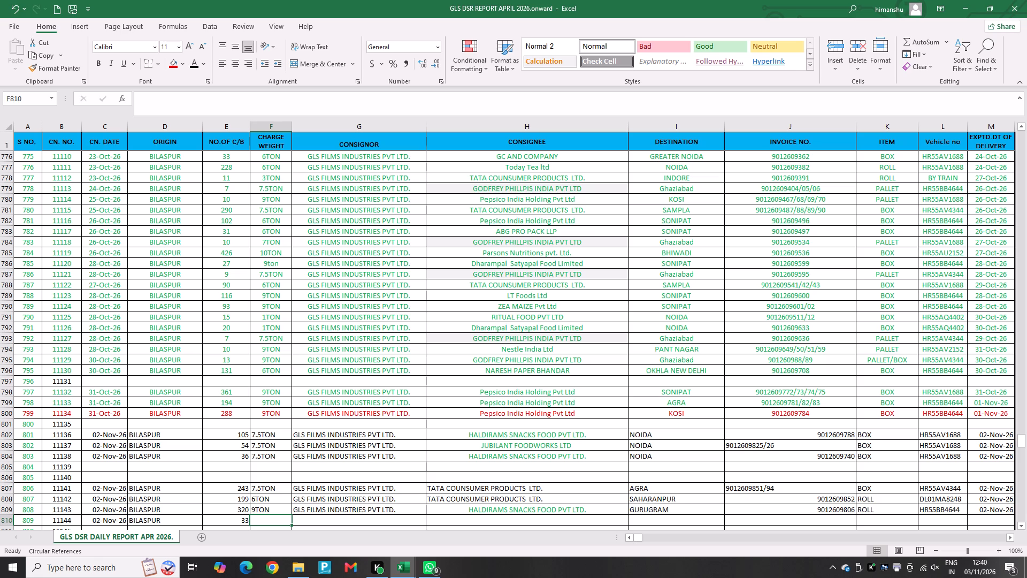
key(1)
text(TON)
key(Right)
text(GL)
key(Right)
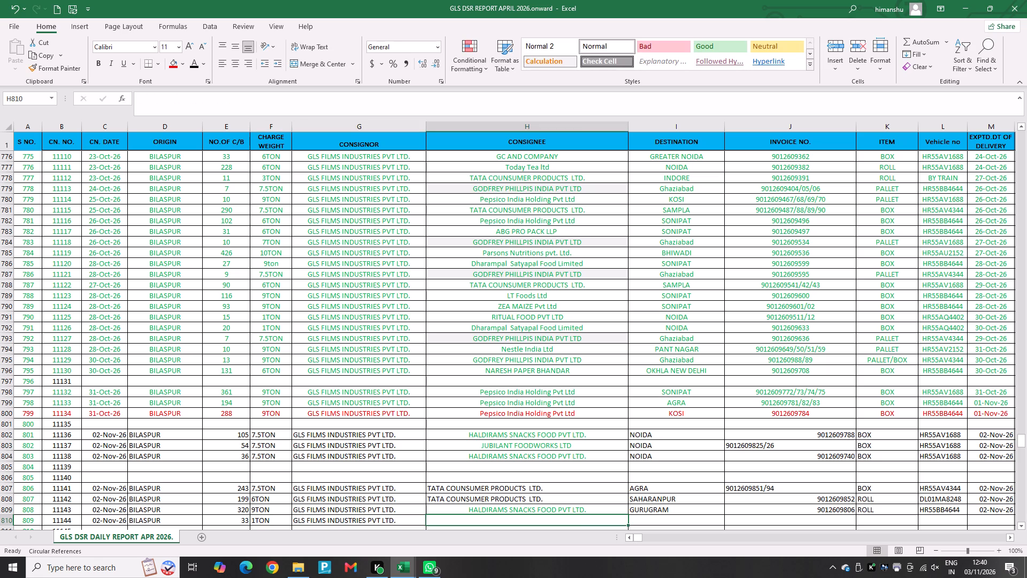
Enter consignee PERFETTI VAN MELIE INDIA PVT LTD. and destination MANESAR for consignment 11144.
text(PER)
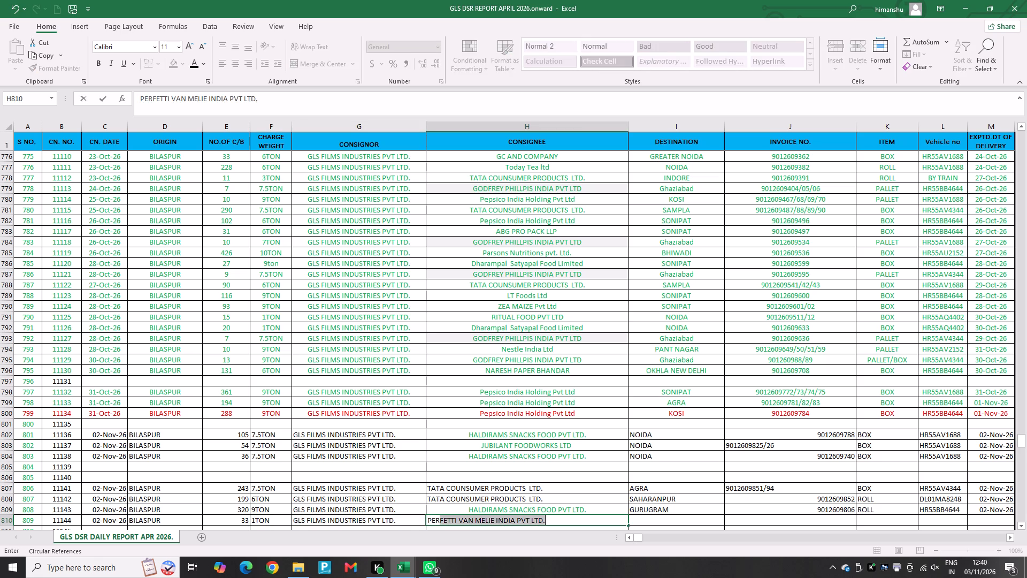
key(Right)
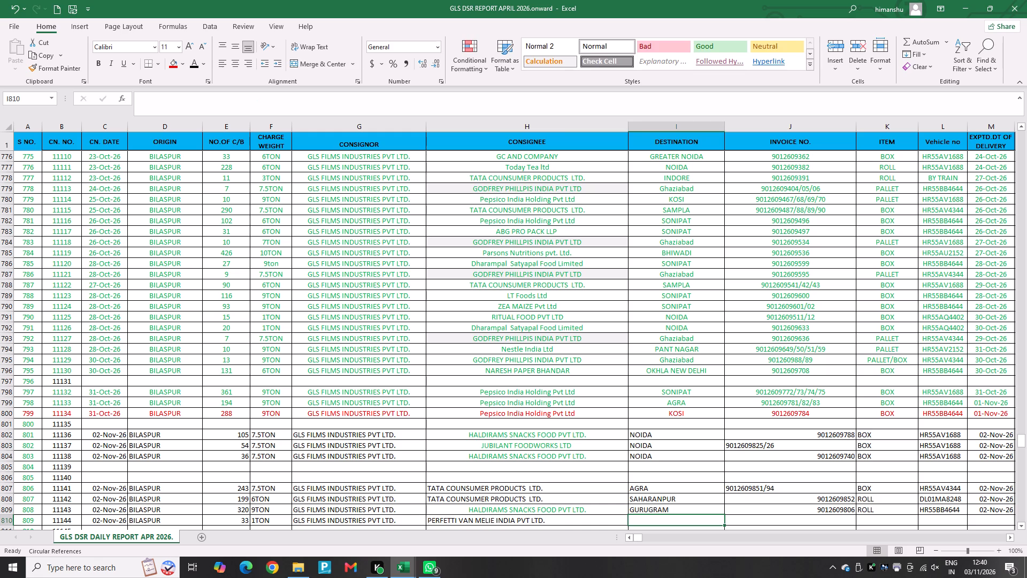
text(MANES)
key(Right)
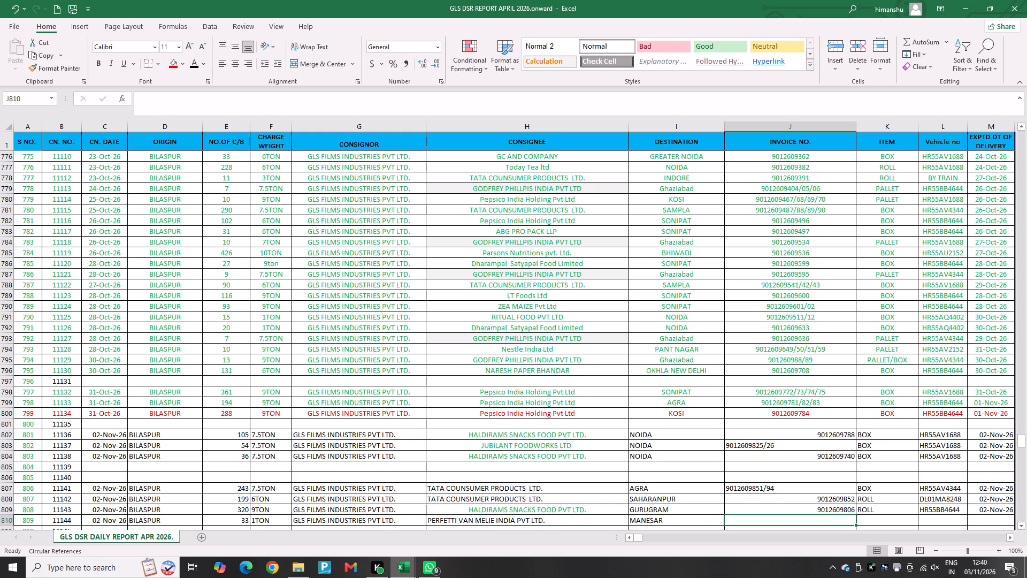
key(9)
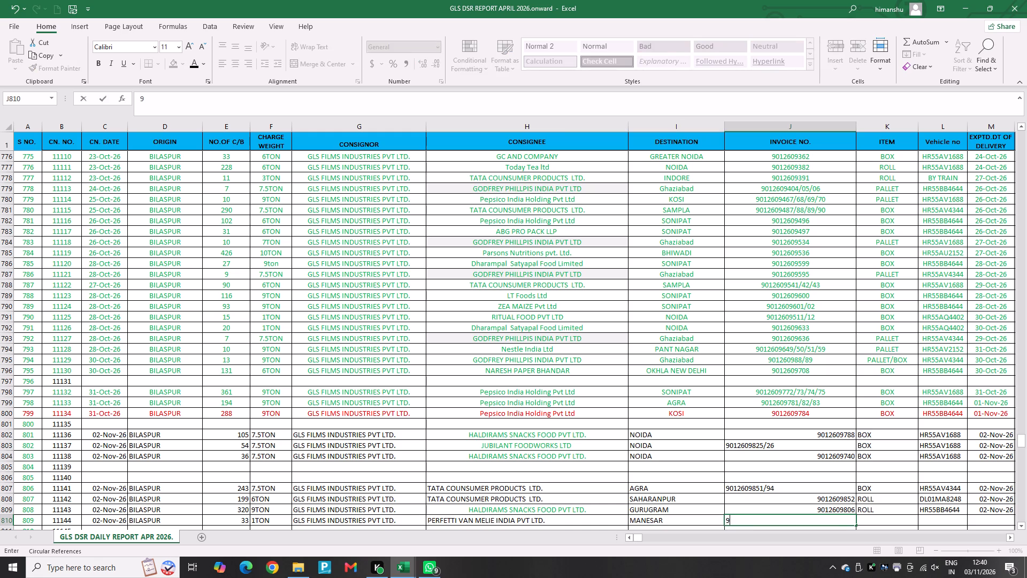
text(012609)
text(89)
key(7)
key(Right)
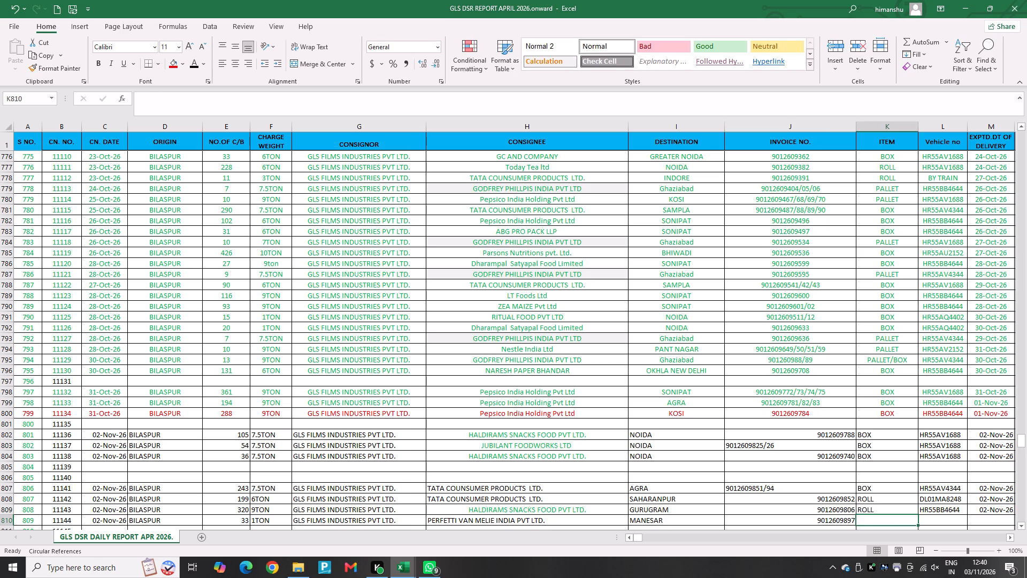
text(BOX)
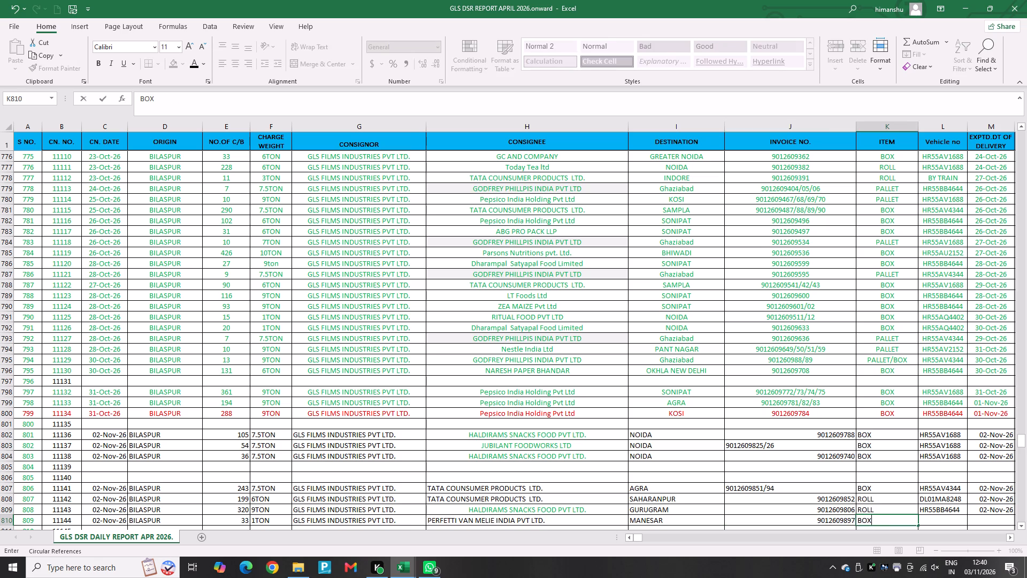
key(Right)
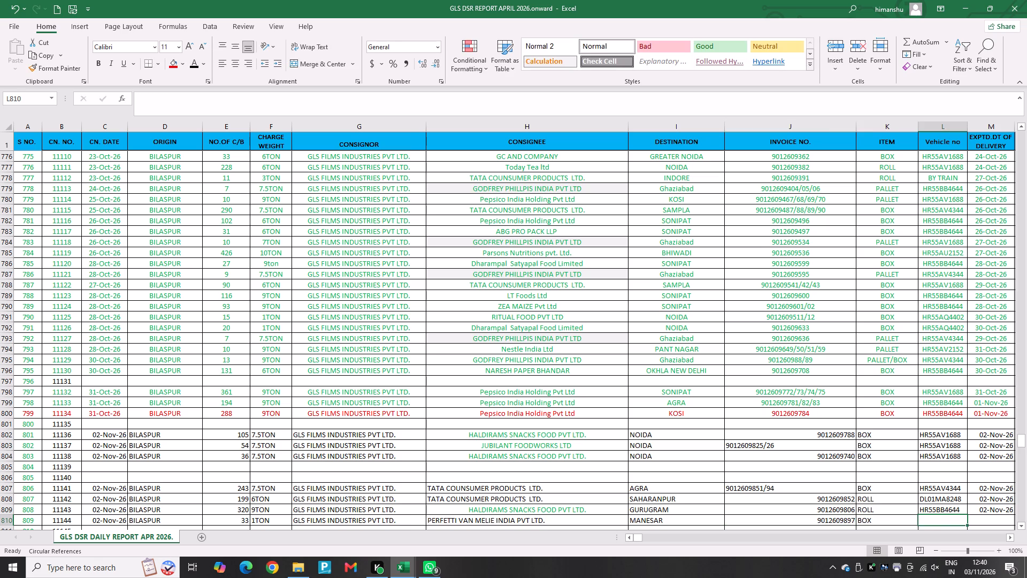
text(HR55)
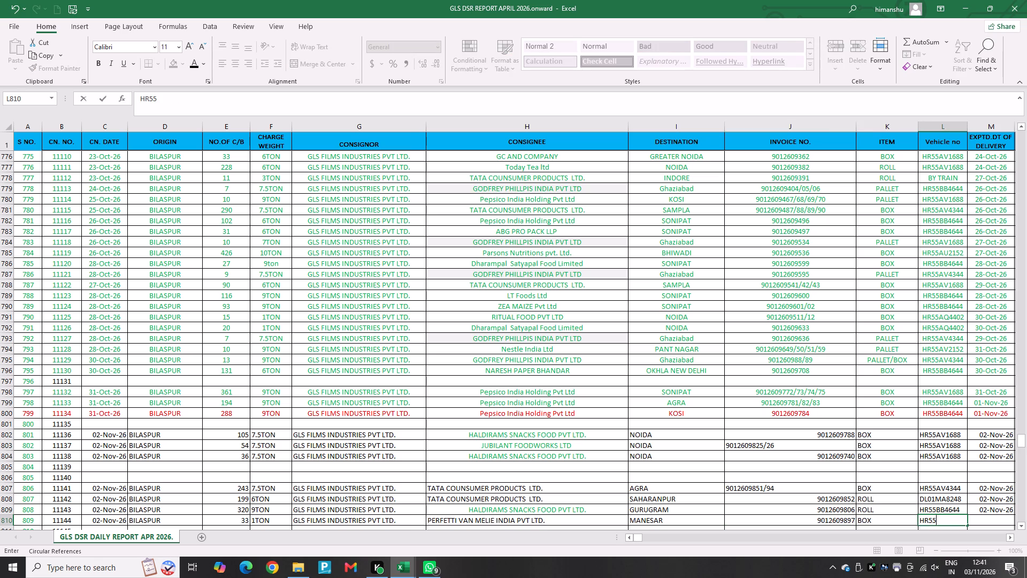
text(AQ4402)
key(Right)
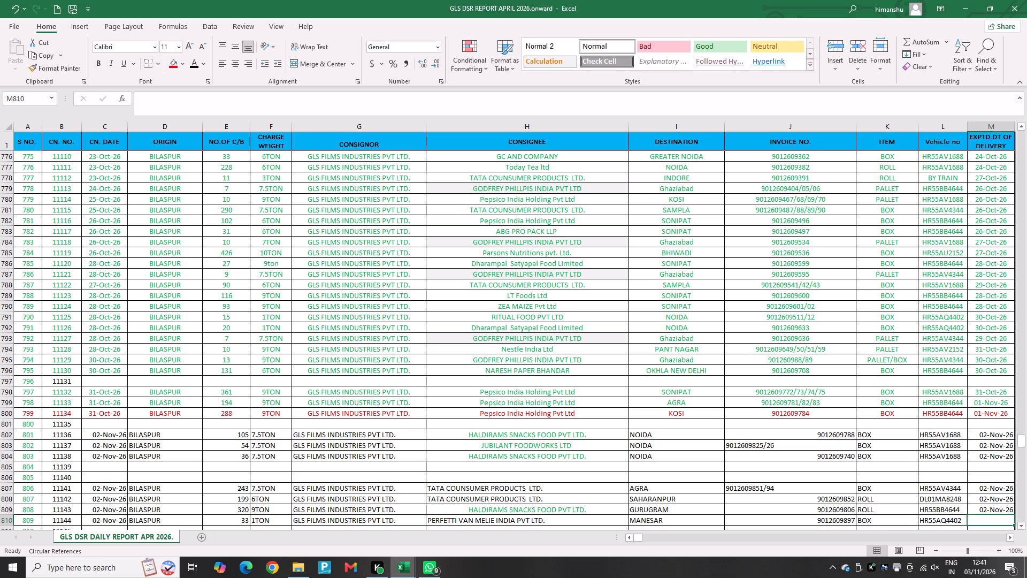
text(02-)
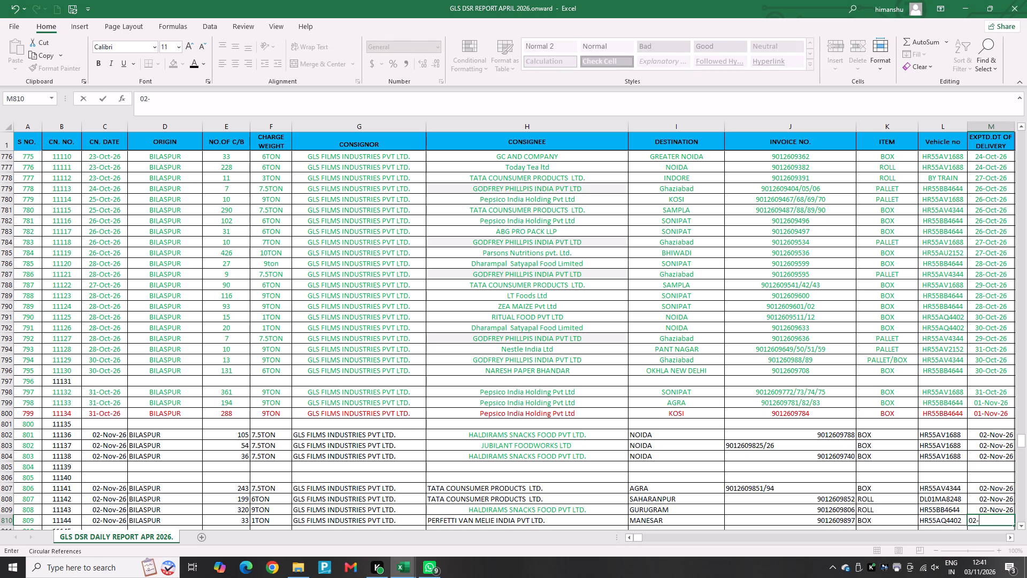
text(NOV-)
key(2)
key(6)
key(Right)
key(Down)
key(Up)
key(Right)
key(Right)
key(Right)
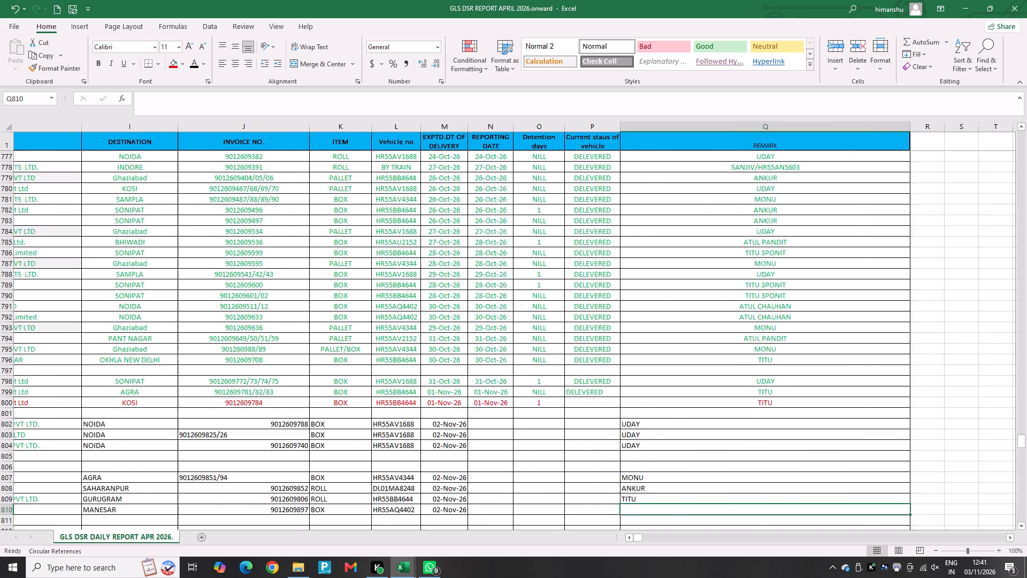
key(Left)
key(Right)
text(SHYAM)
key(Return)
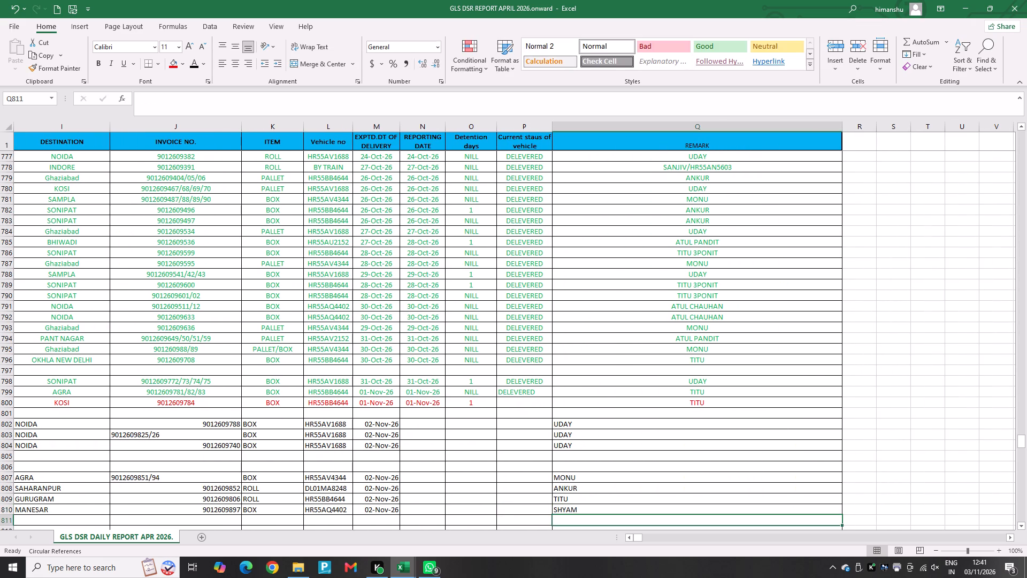
Go to the start of row 811, the empty row for consignment 11145.
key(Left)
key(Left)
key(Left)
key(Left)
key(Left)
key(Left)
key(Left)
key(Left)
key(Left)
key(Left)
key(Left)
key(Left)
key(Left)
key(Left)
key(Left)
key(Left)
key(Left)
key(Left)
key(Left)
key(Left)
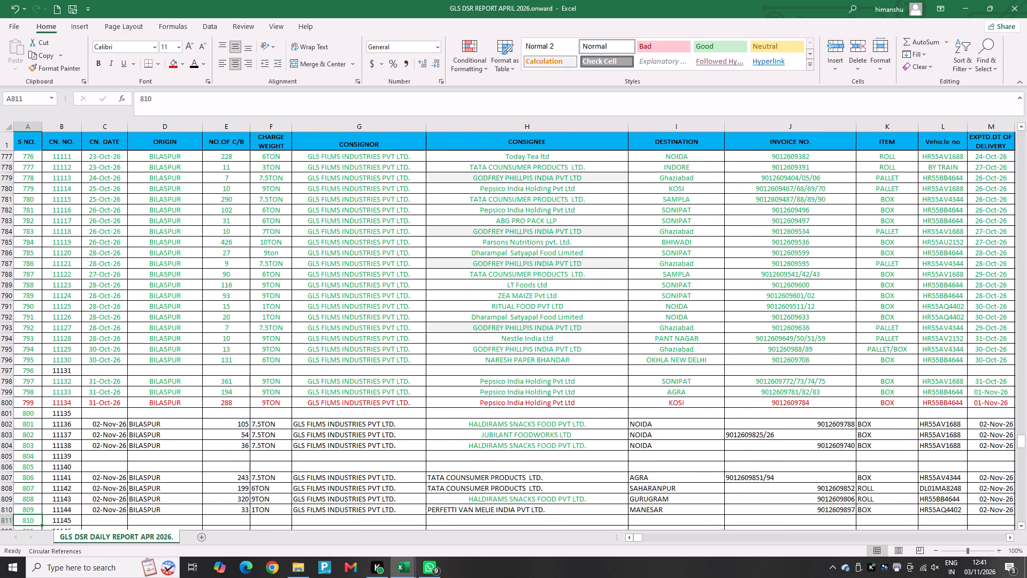
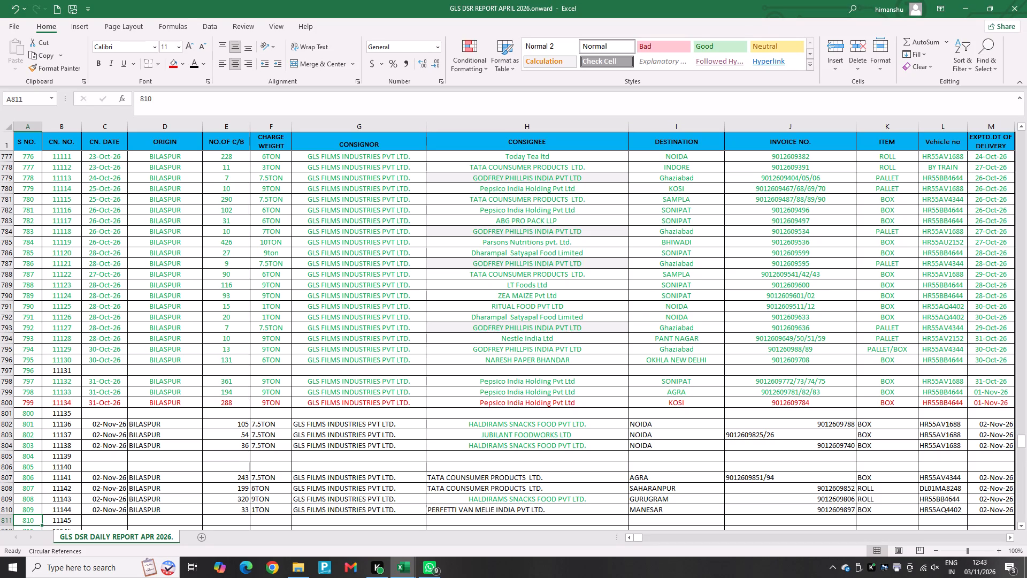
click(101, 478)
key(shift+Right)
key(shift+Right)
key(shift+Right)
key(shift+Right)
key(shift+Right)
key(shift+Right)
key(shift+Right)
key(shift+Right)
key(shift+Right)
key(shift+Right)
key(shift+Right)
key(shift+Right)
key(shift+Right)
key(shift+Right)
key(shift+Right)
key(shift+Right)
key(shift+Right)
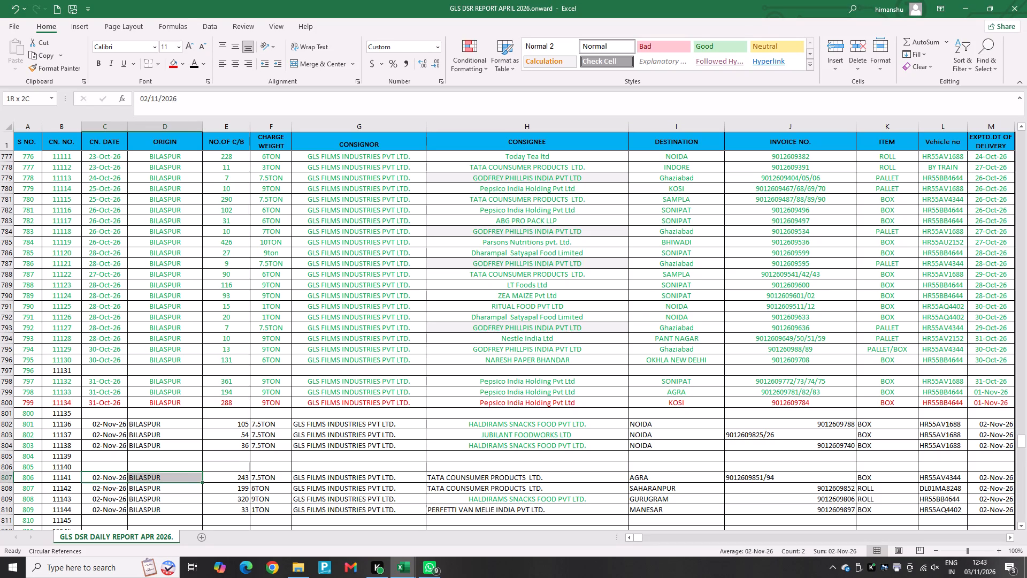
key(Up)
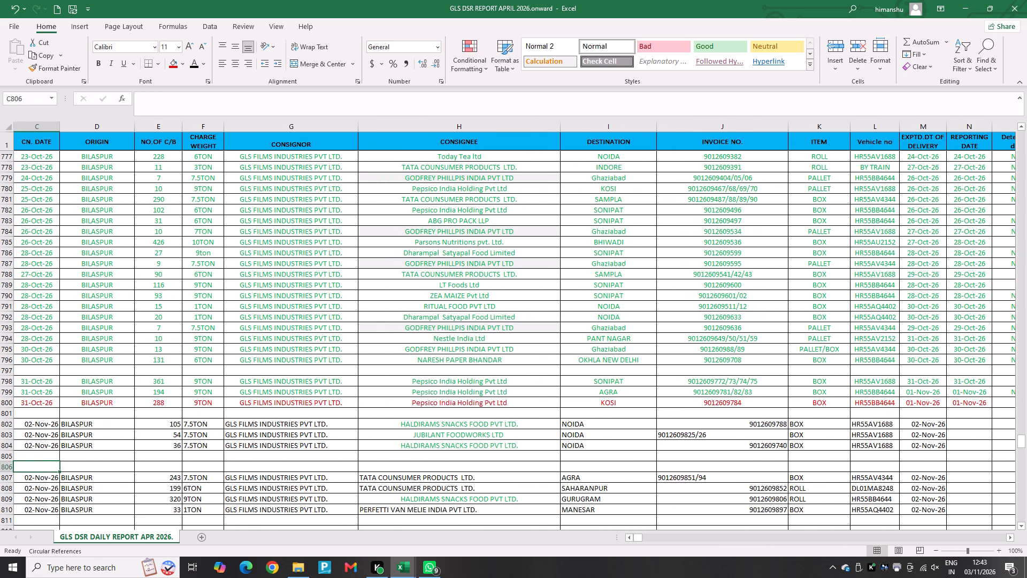
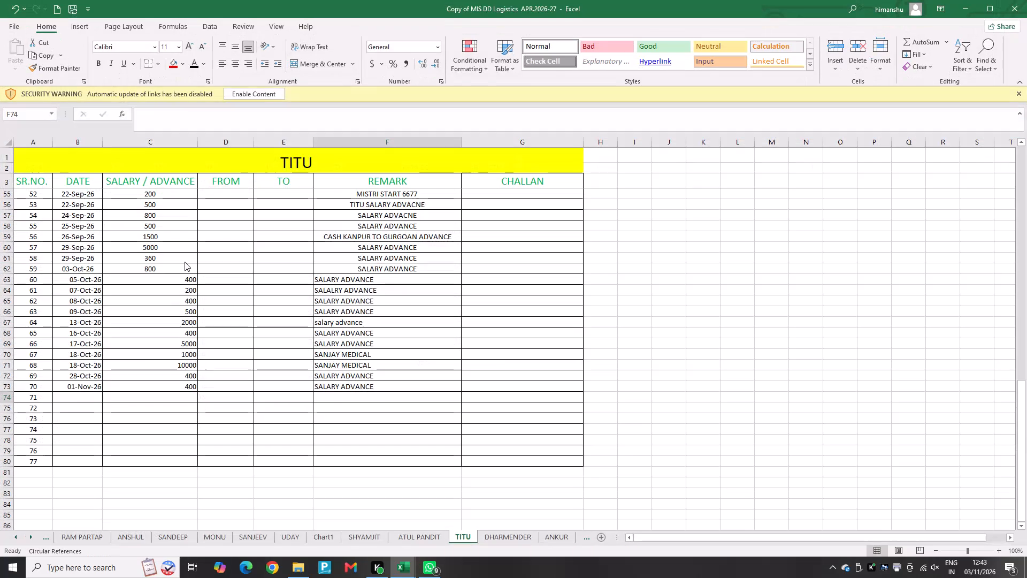
Put the MIS DD Logistics workbook away and return to the GLS DSR daily report with the 2 November rows.
click(957, 1)
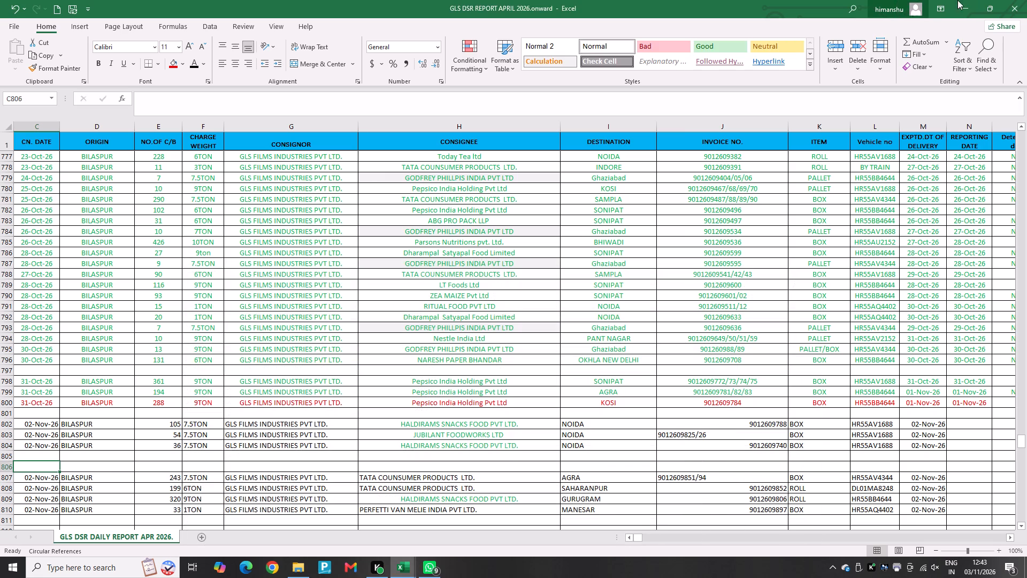
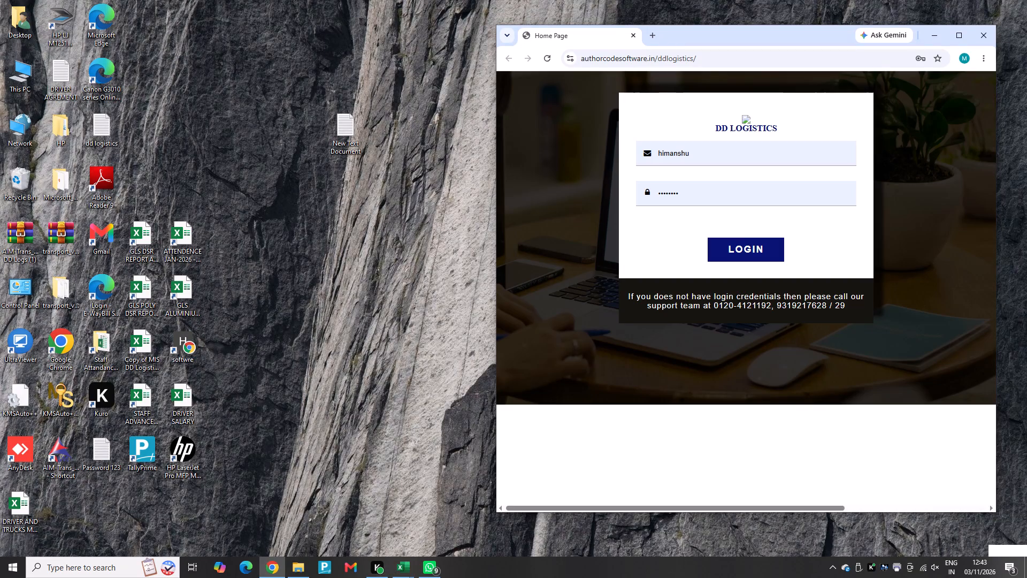
Log in to the DD Logistics web portal with the prefilled credentials and open the account section's Branch Expence page in a maximized window.
click(737, 257)
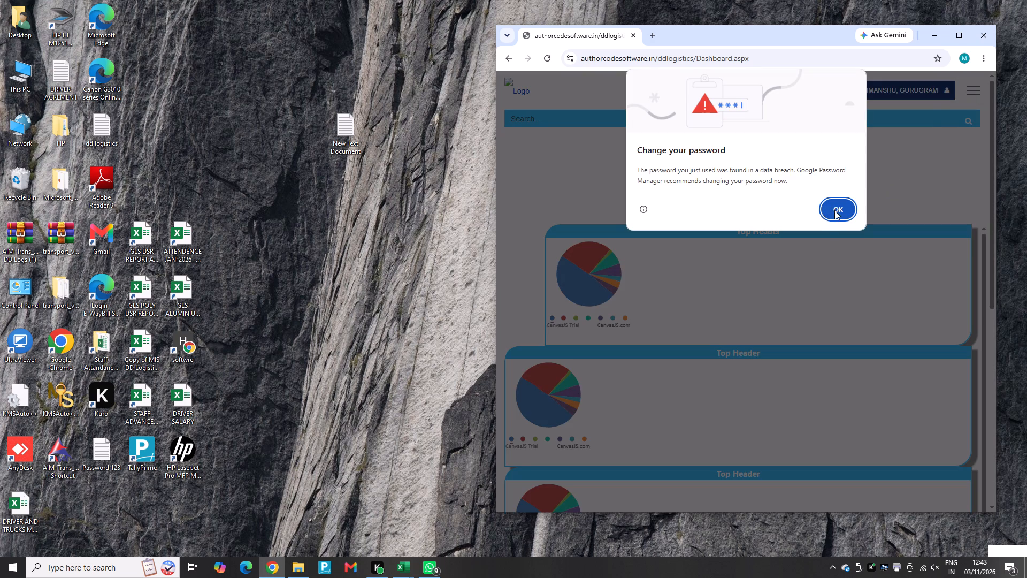
click(834, 210)
click(976, 88)
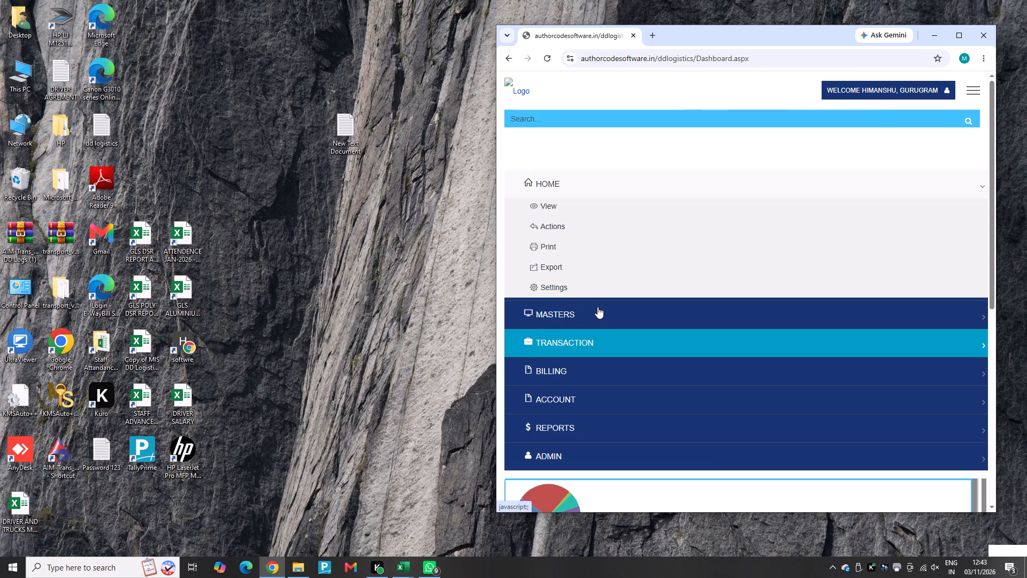
click(968, 35)
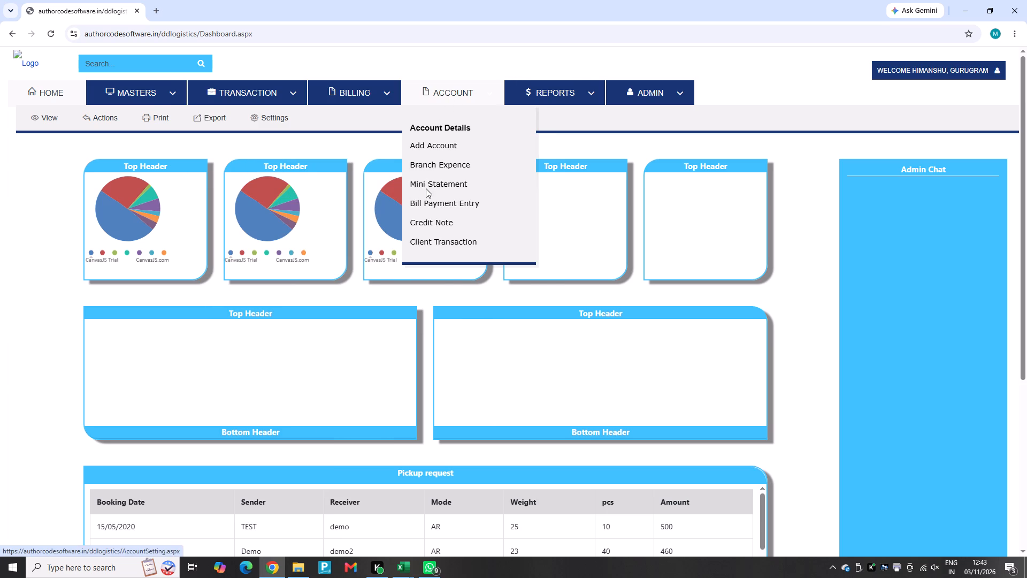
click(434, 169)
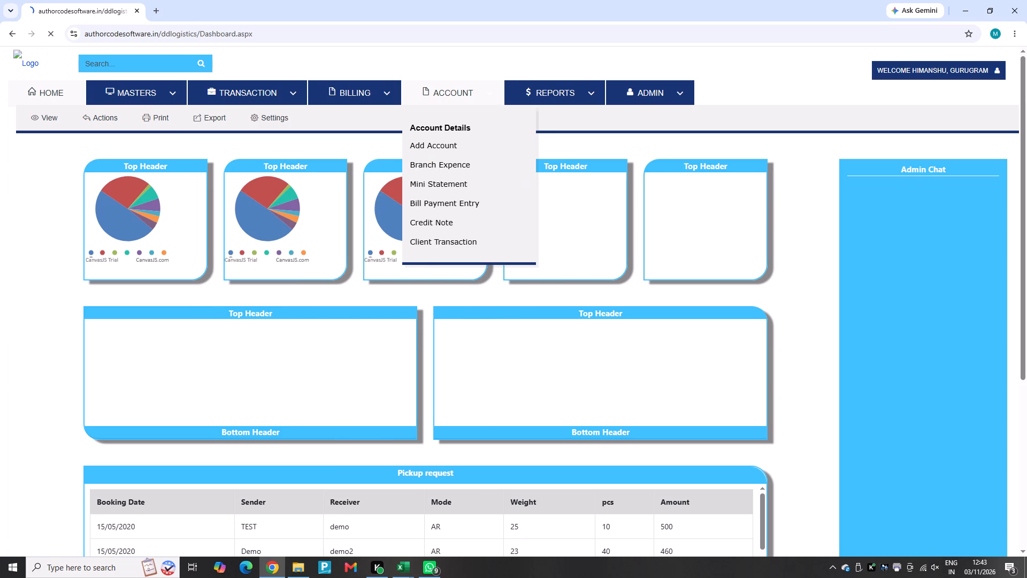
Examine the Perticulars expense types offered in a new branch expense entry, and close the entry without adding it.
click(260, 211)
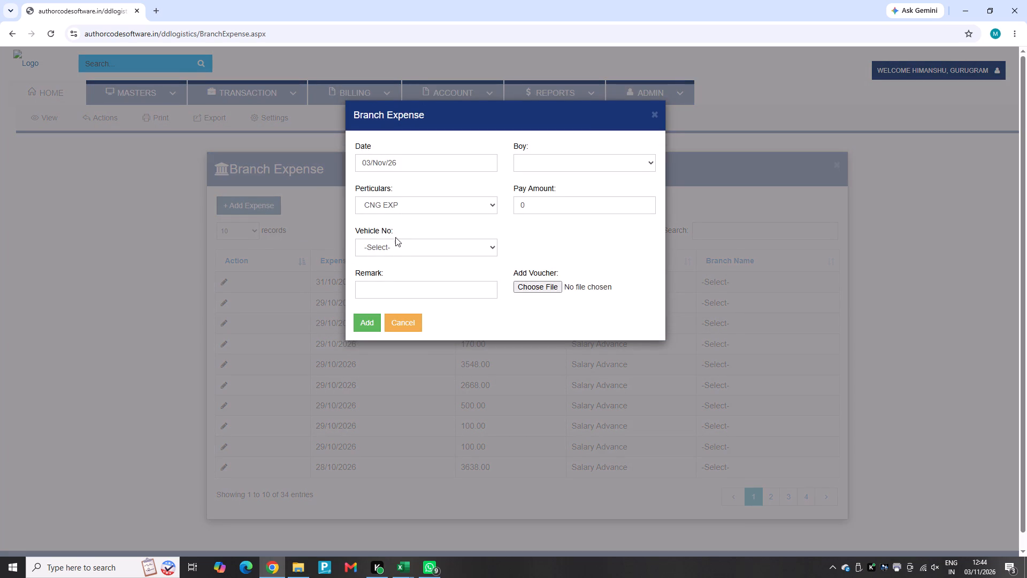
click(409, 202)
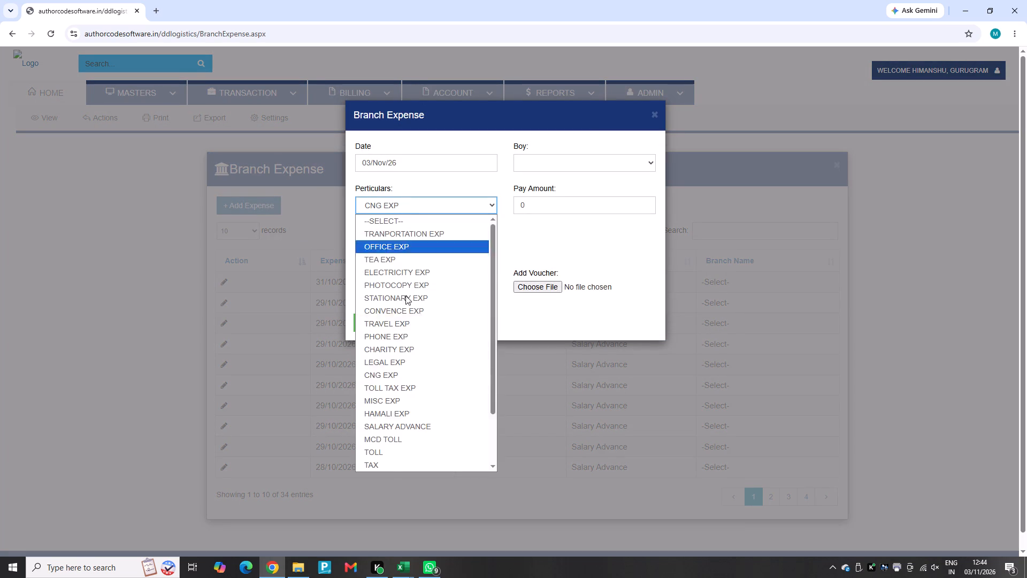
scroll(406, 306, down, 4)
scroll(413, 432, down, 6)
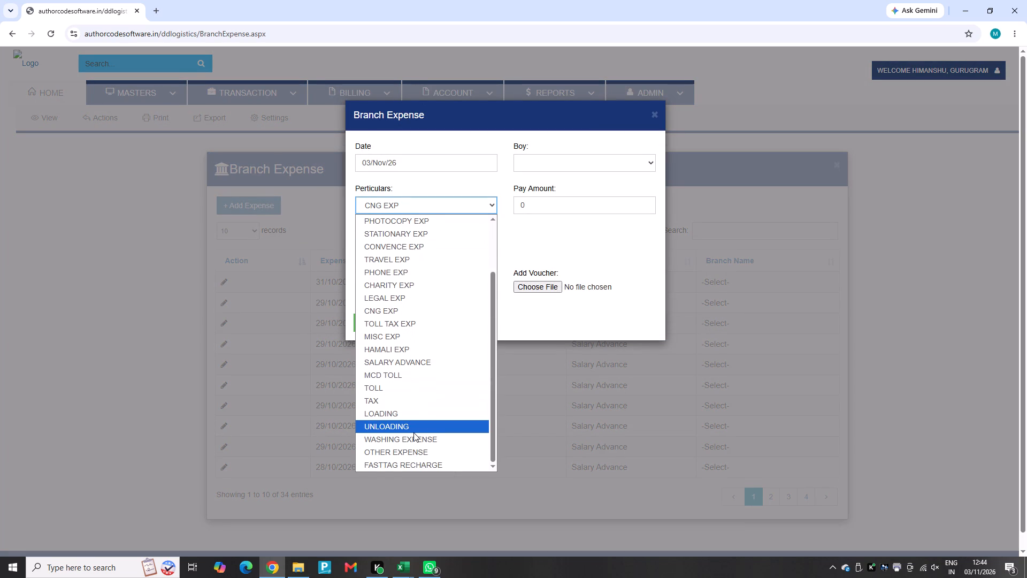
scroll(413, 432, up, 2)
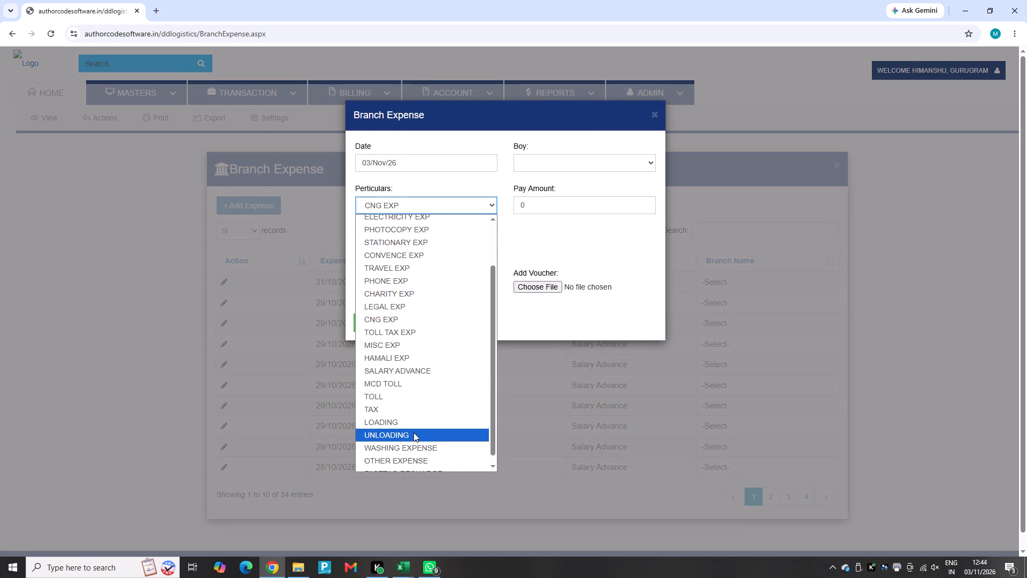
scroll(413, 432, up, 4)
click(599, 232)
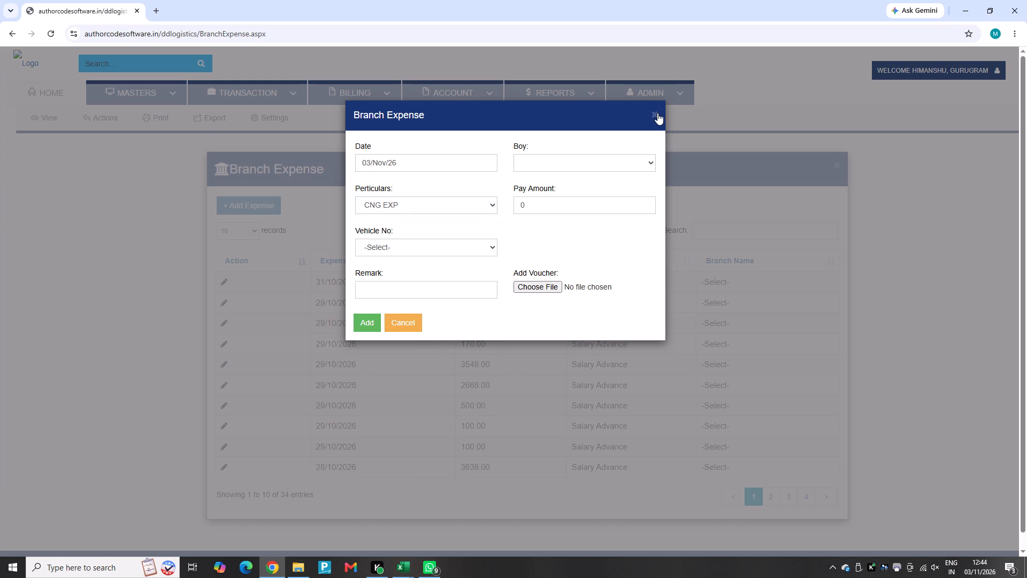
click(657, 113)
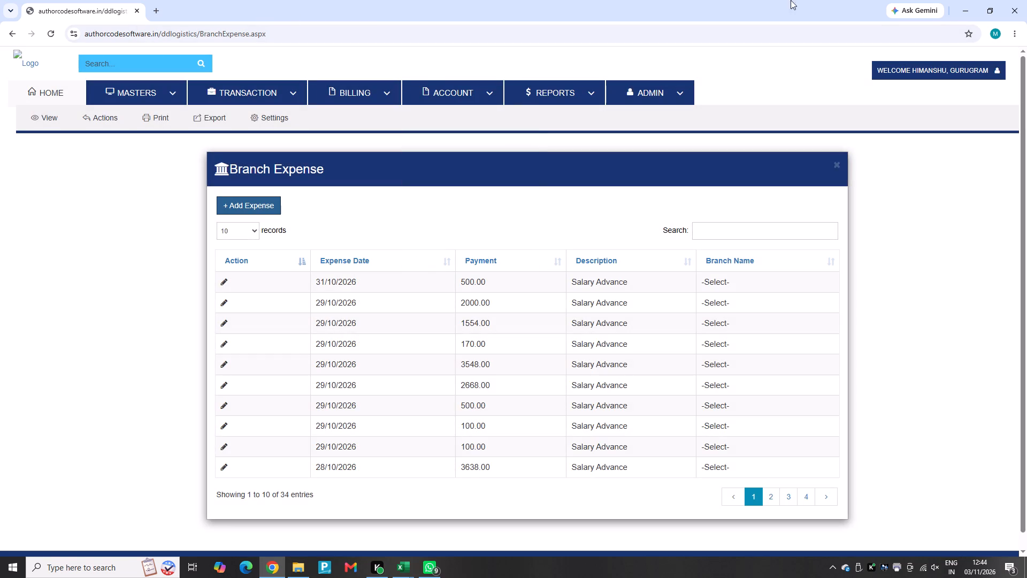
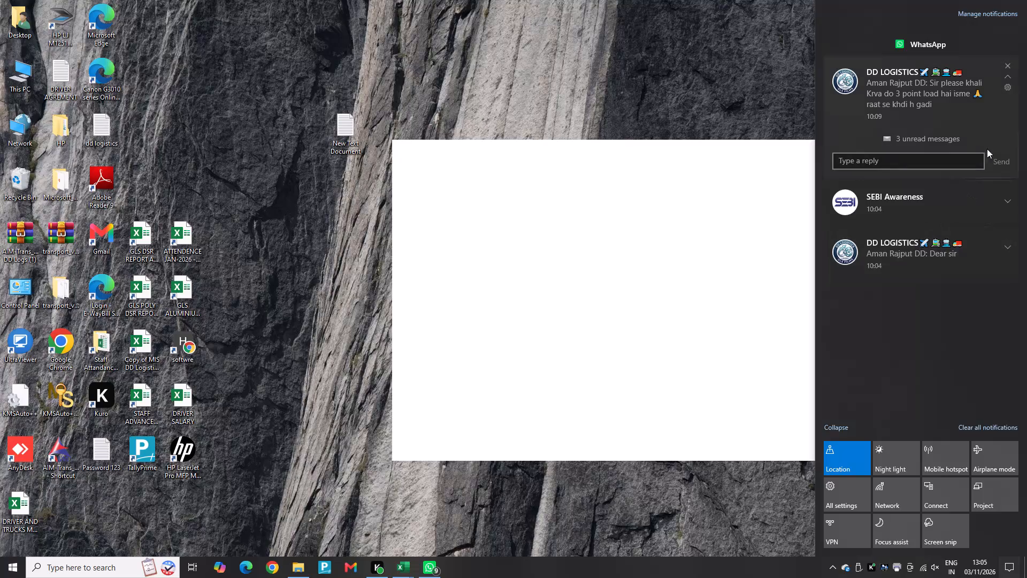
Dismiss the notification center and return to the desktop.
click(356, 339)
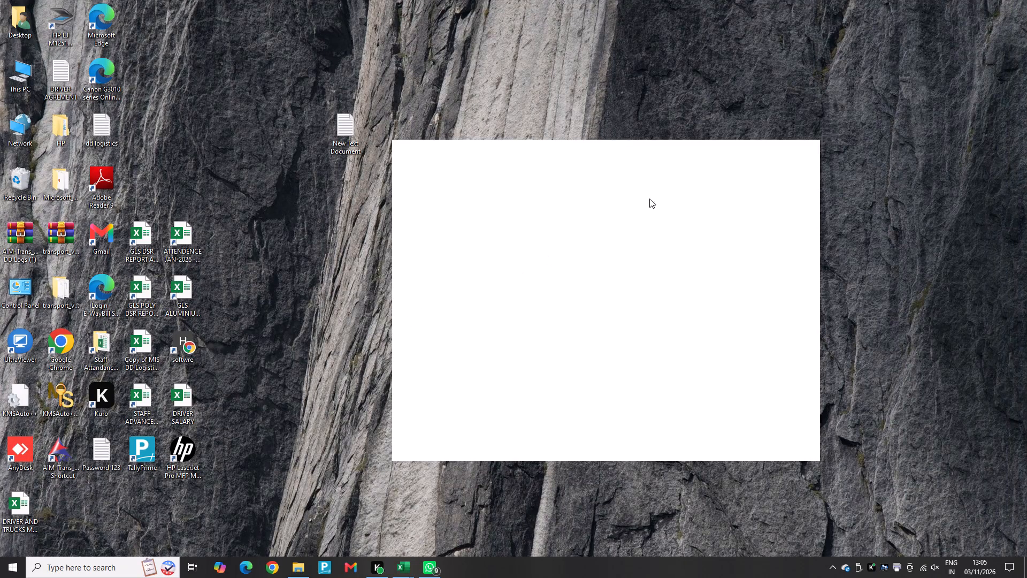
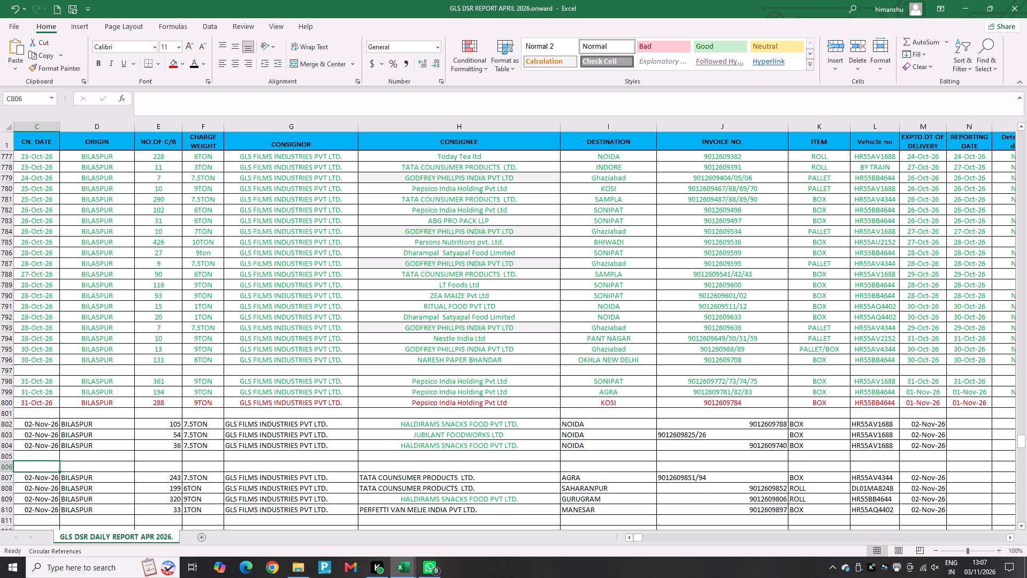
Examine the CN. NO. entries for the 2 November consignments in the GLS DSR report, from row 807 to row 809.
click(109, 465)
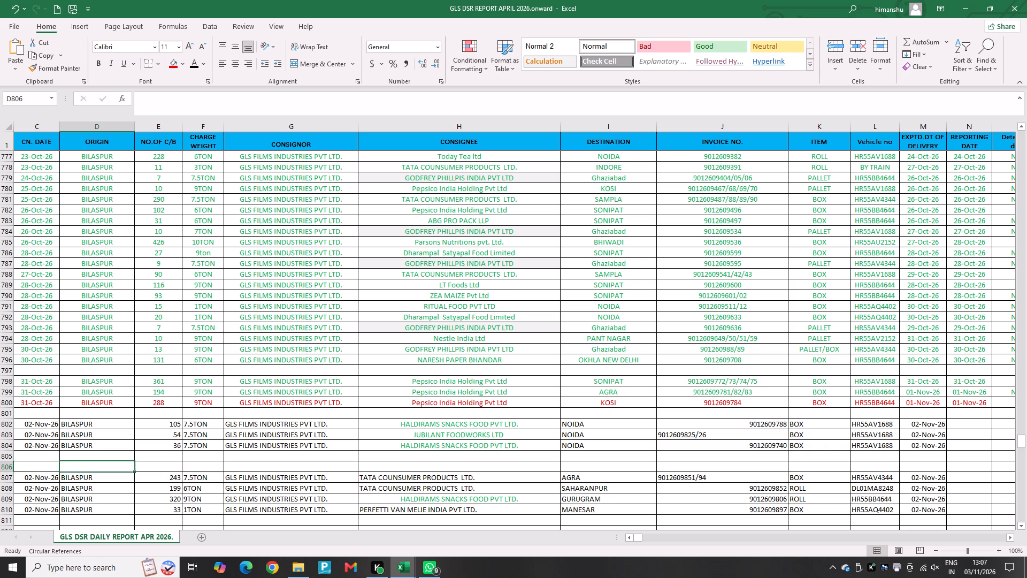
key(Down)
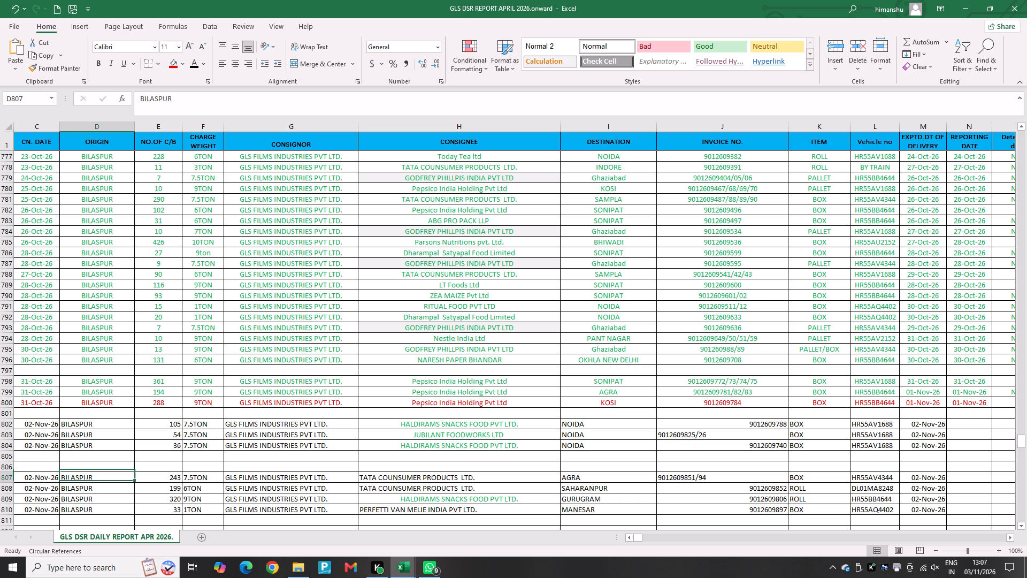
key(Left)
key(Left)
key(Left)
key(Left)
key(Right)
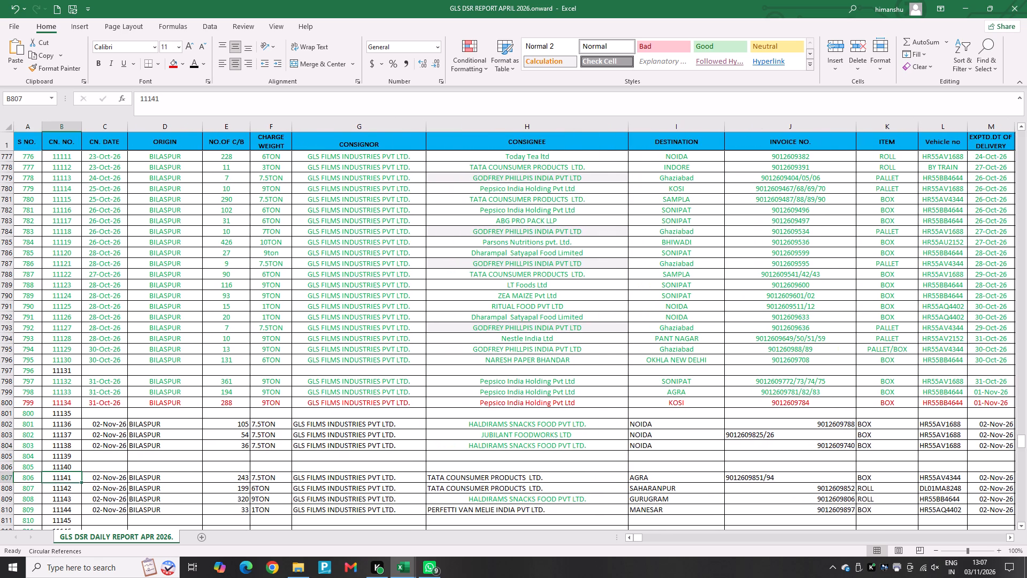
key(Down)
key(Down)
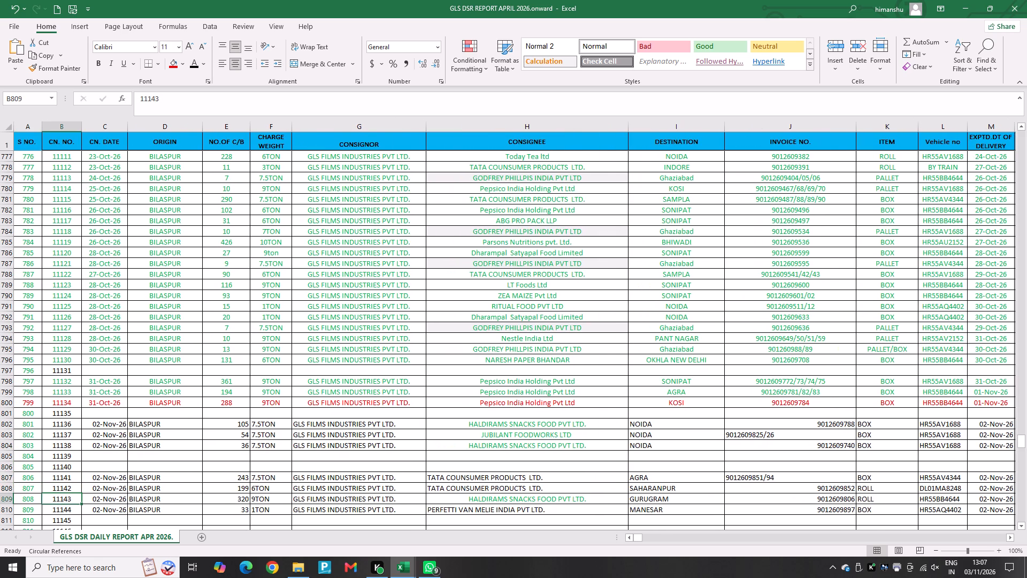
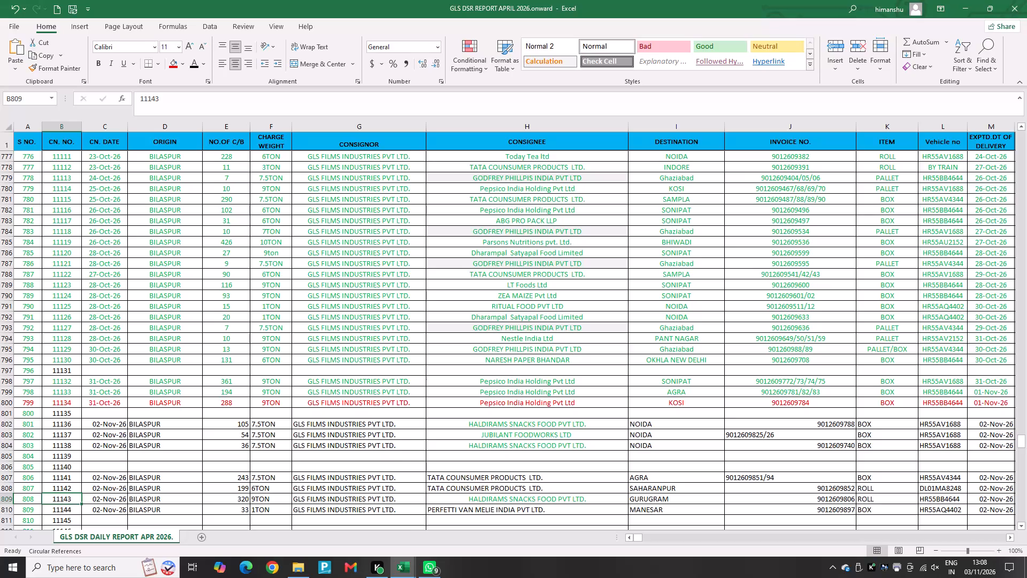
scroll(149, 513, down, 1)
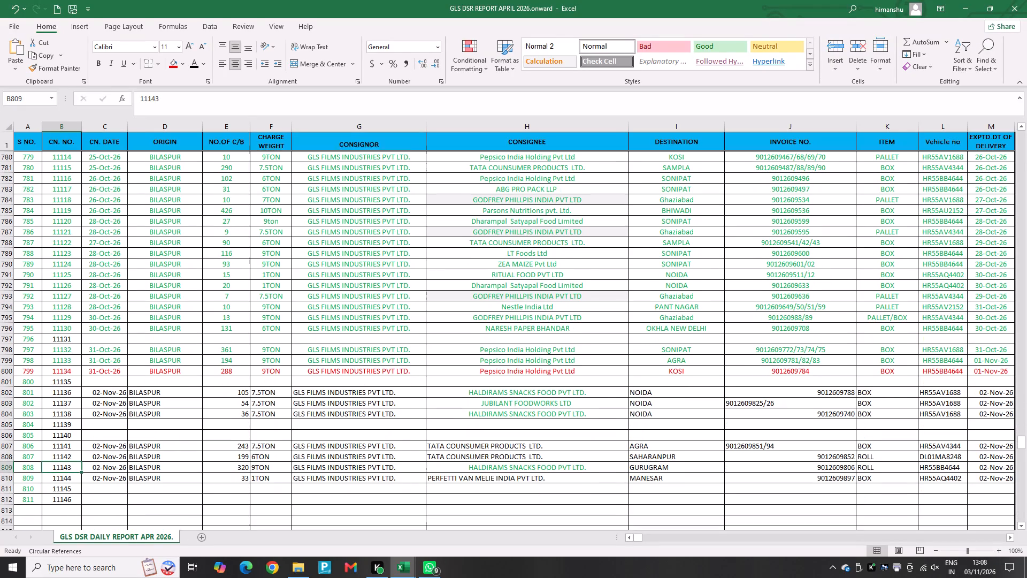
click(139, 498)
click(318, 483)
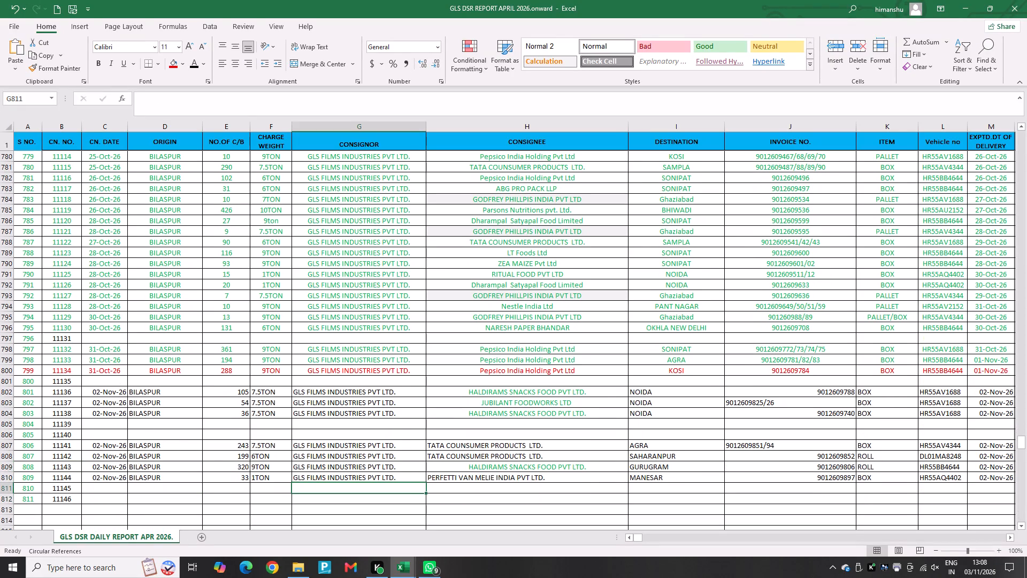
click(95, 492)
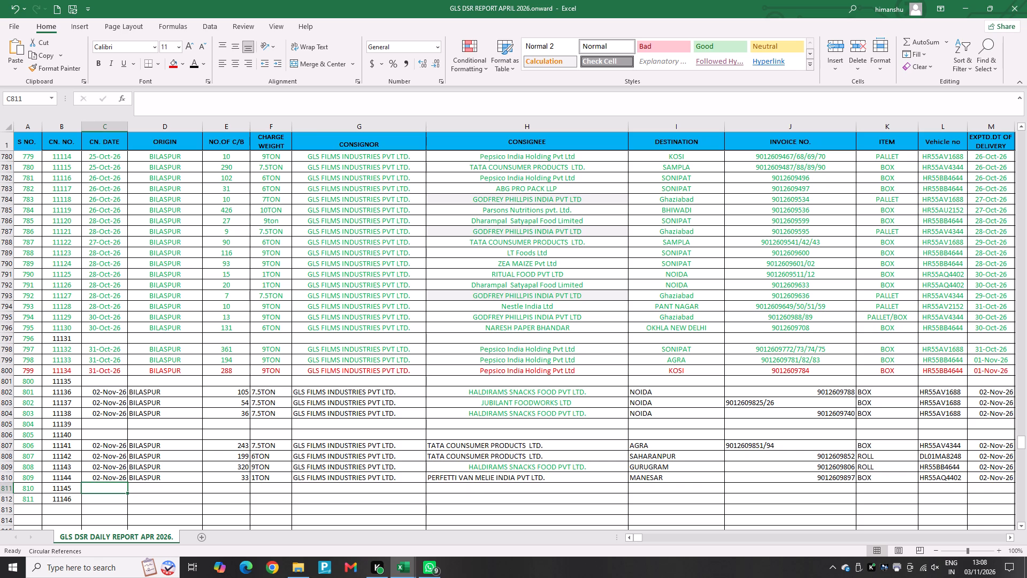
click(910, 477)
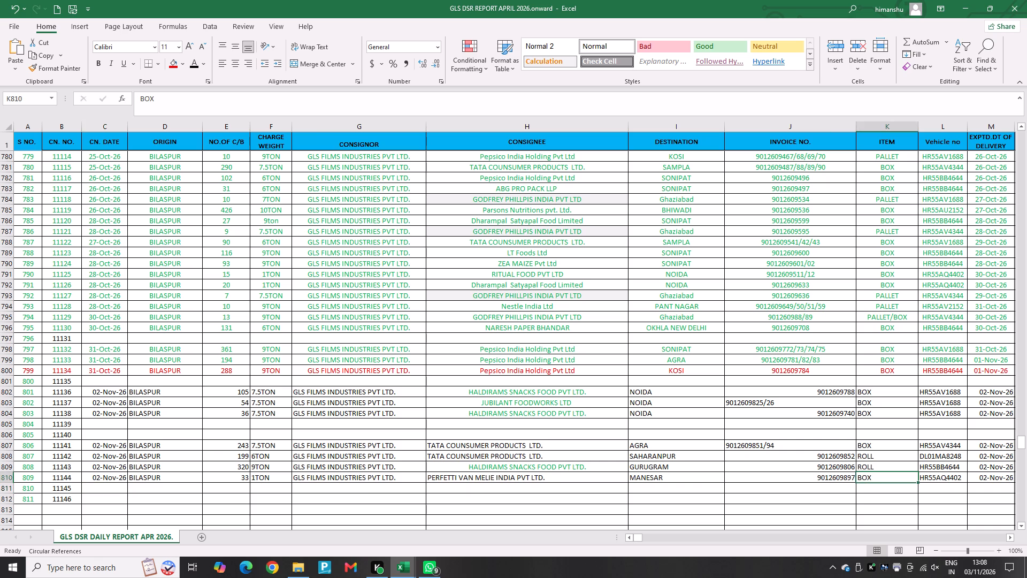
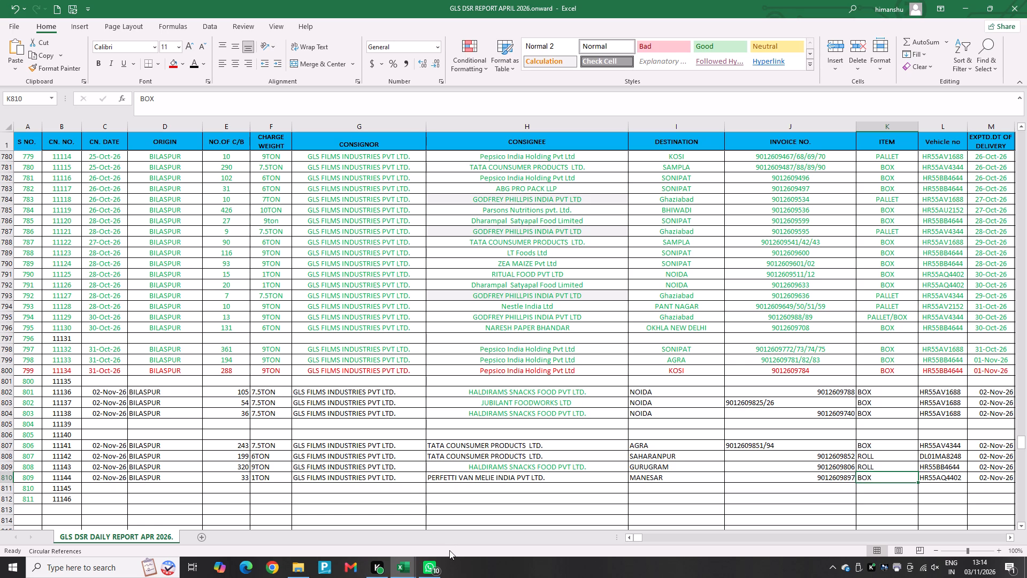
In the CN 11135 row, enter date 1-NOV-26, origin BILASPUR, C/B count 10, charge weight 7.5TON and consignor GLS FILMS INDUSTRIES PVT LTD.
click(432, 499)
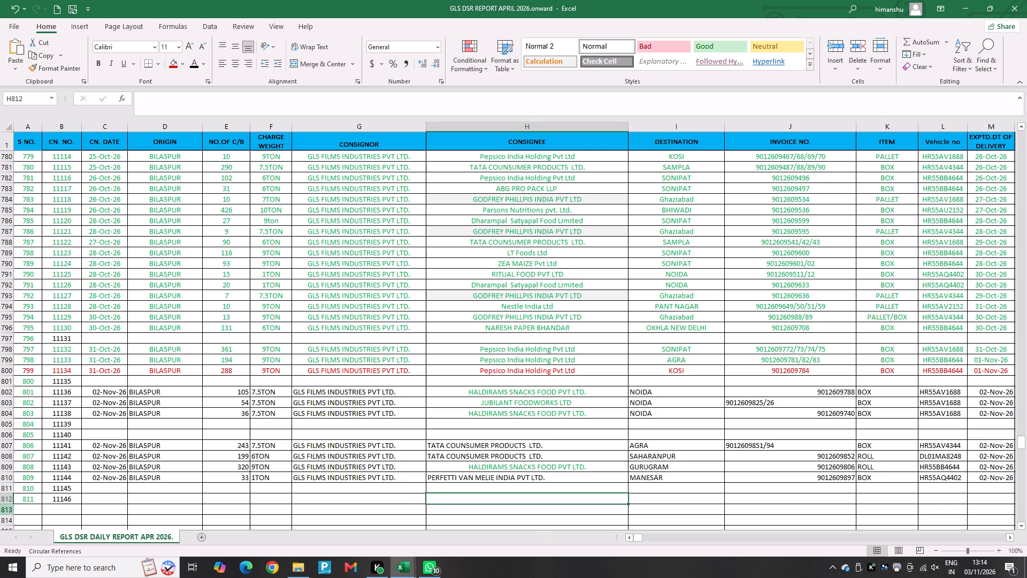
click(91, 489)
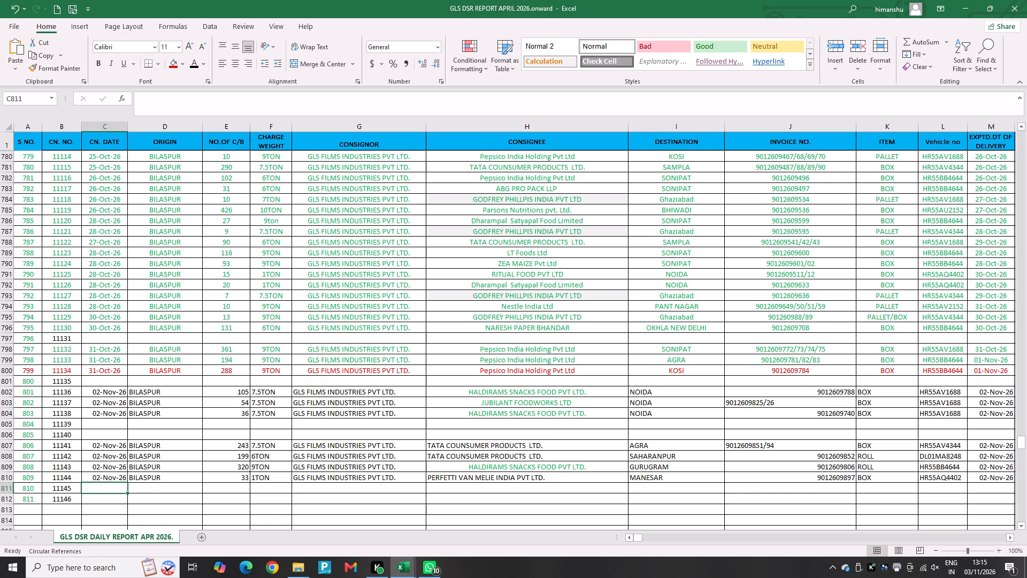
click(94, 385)
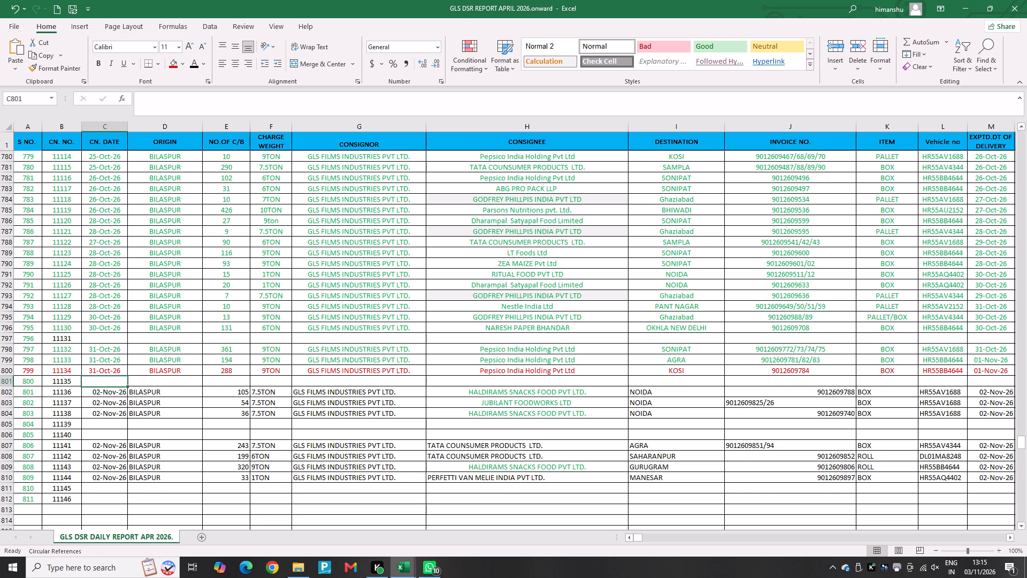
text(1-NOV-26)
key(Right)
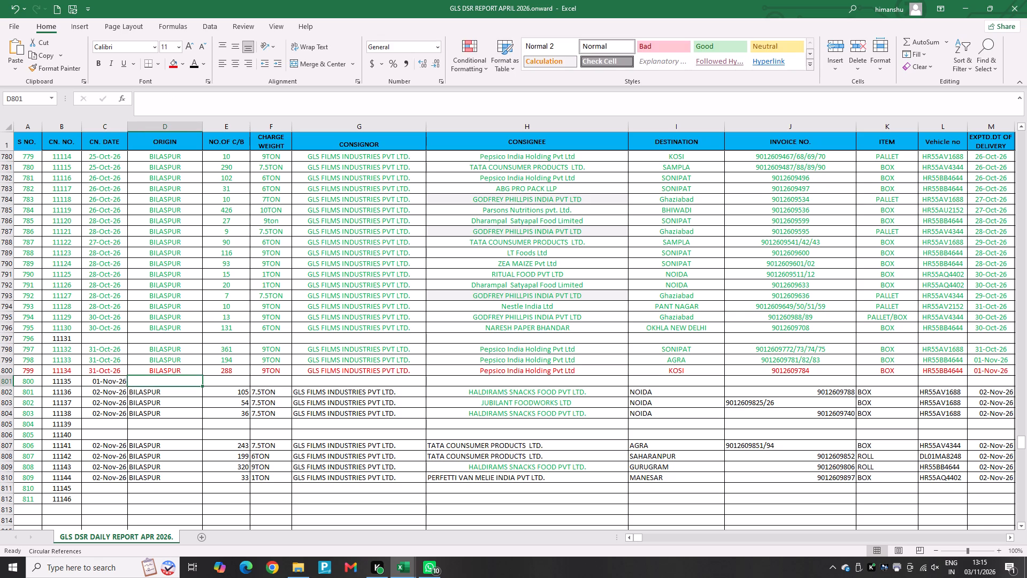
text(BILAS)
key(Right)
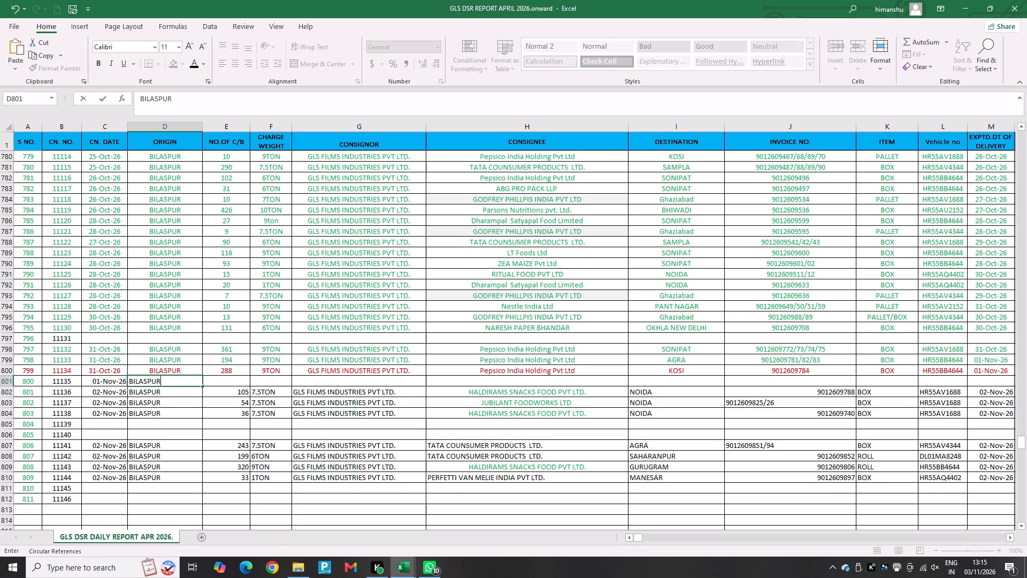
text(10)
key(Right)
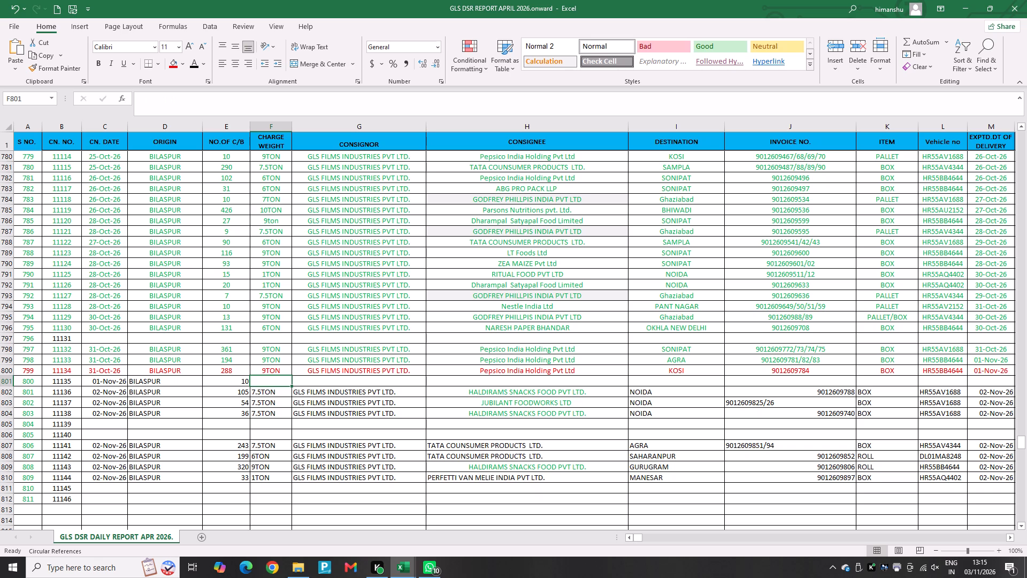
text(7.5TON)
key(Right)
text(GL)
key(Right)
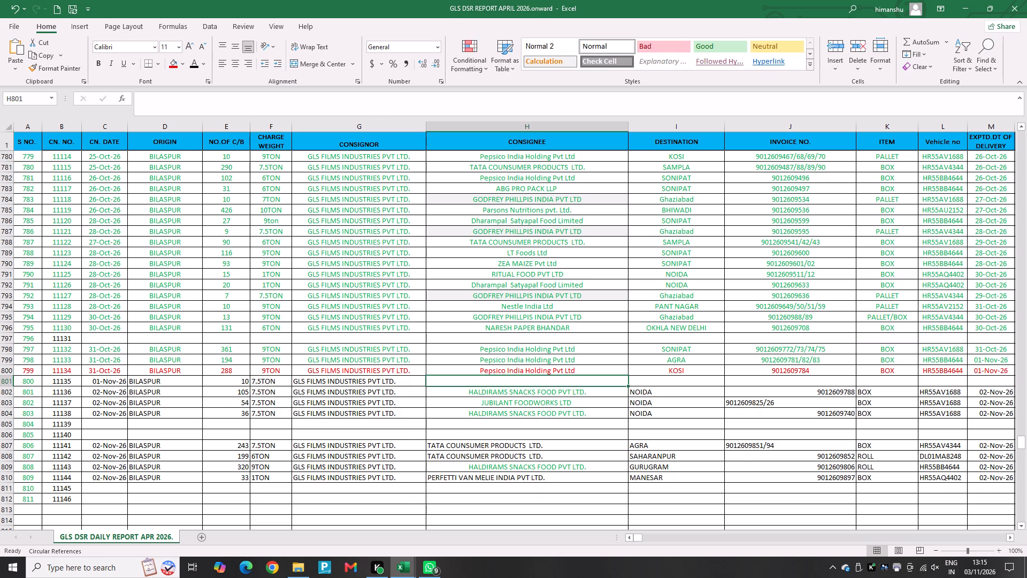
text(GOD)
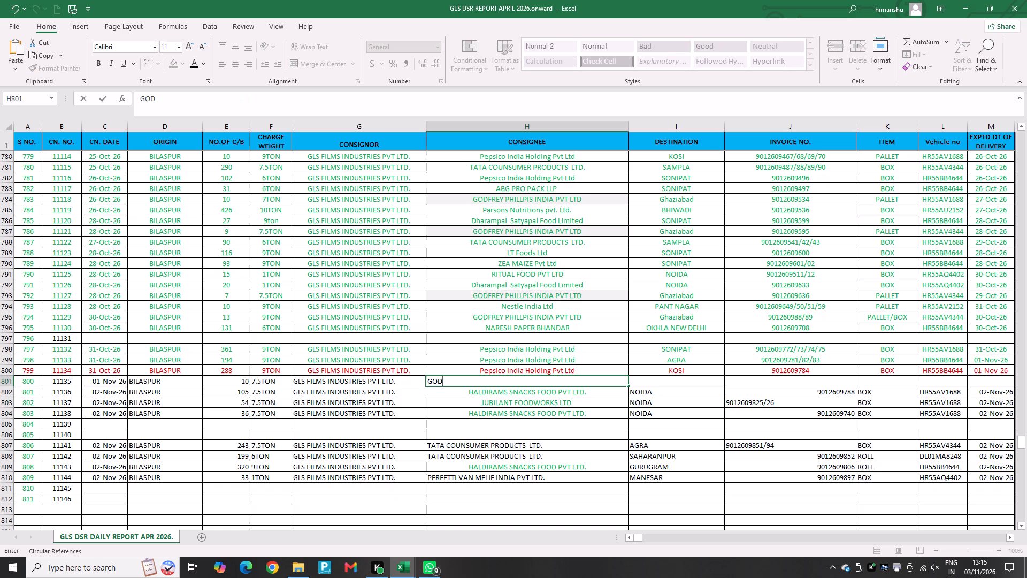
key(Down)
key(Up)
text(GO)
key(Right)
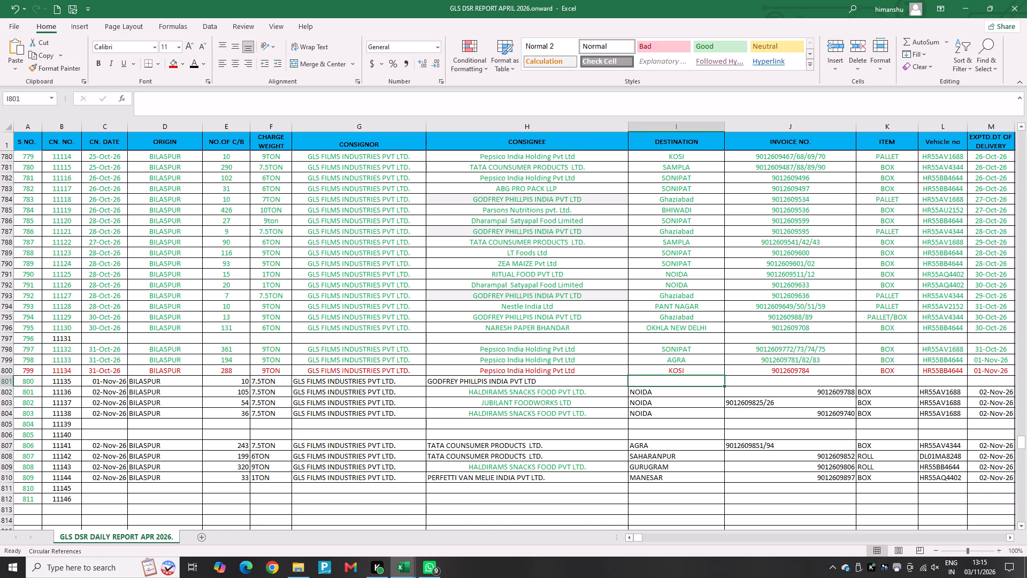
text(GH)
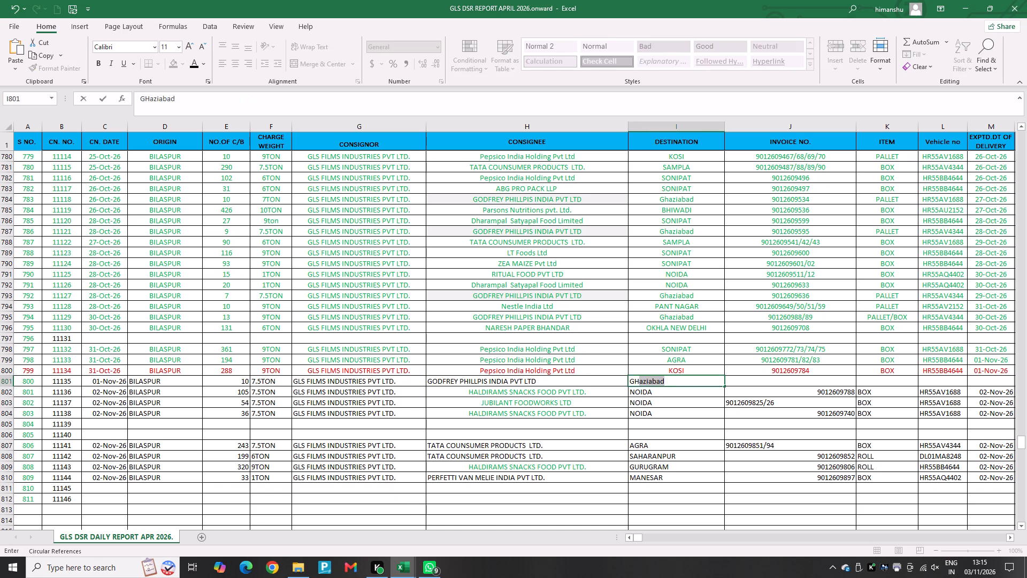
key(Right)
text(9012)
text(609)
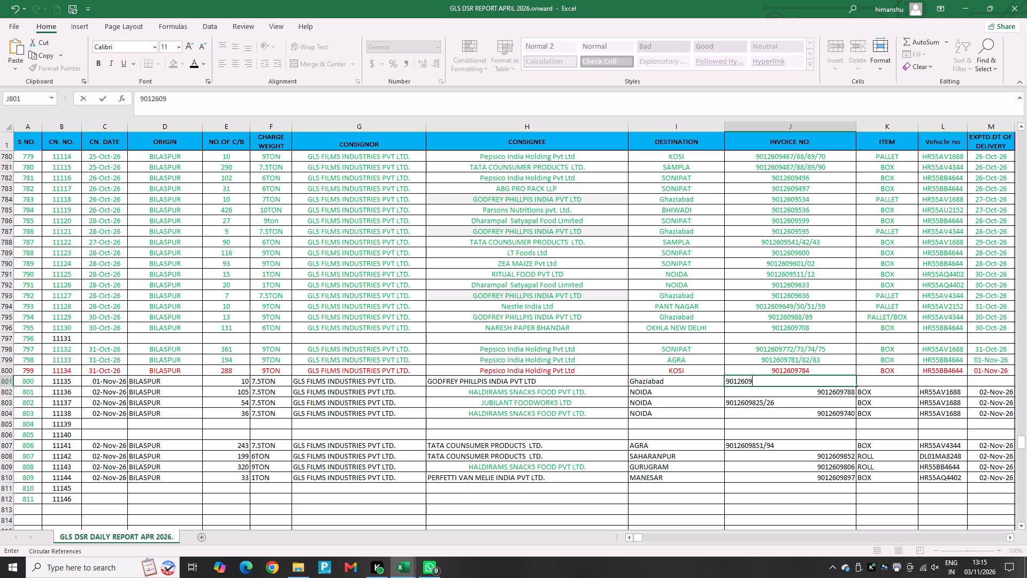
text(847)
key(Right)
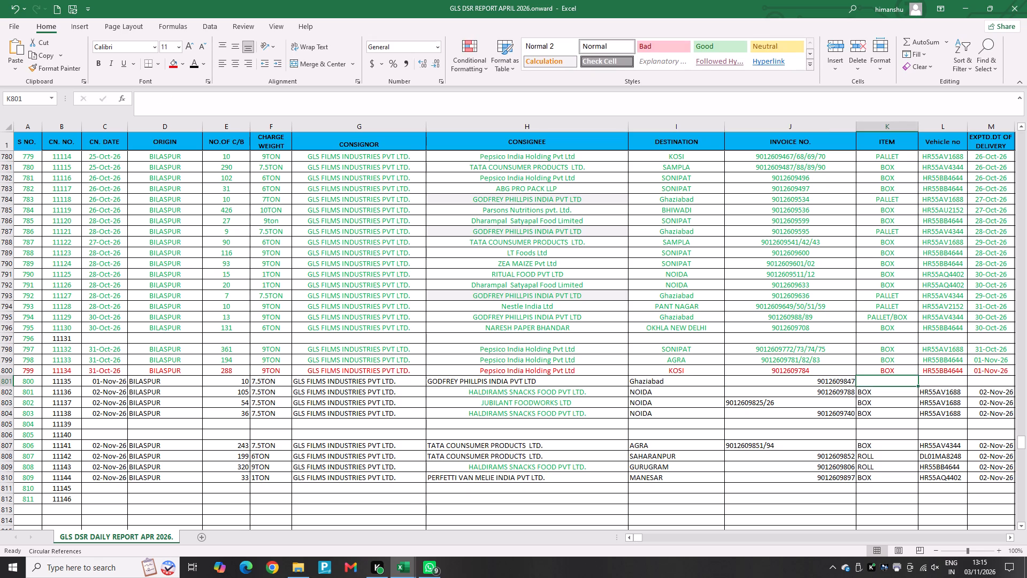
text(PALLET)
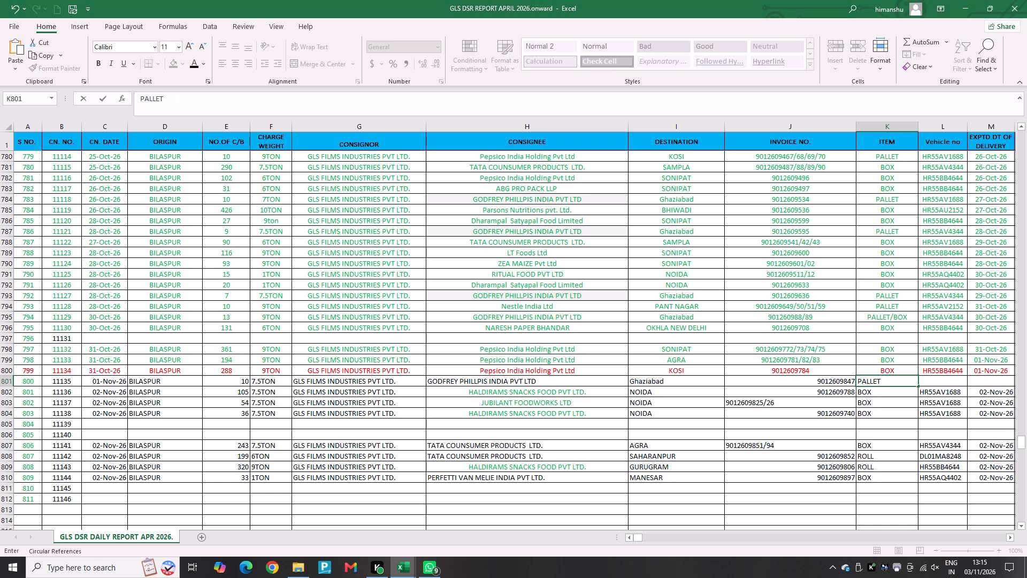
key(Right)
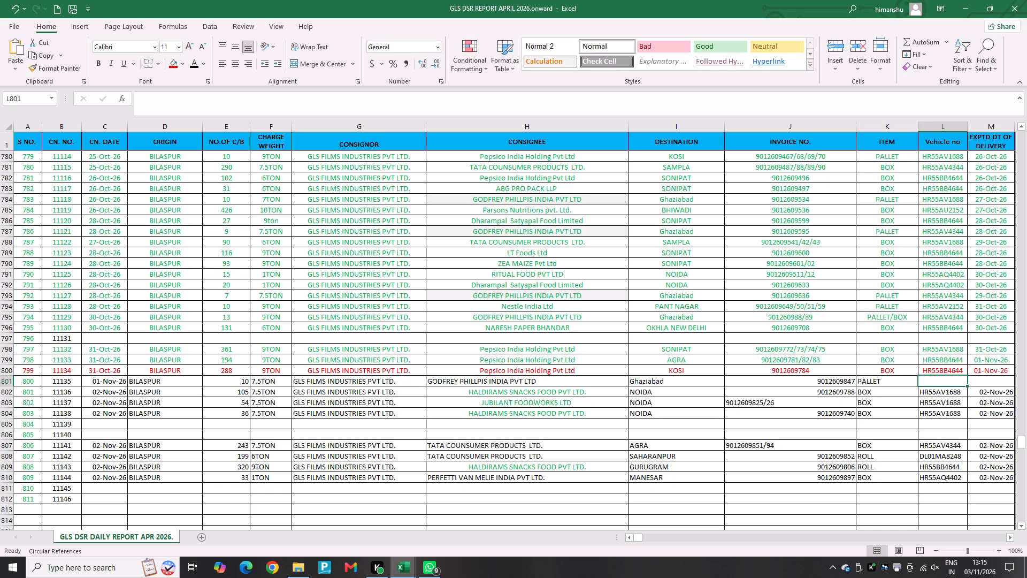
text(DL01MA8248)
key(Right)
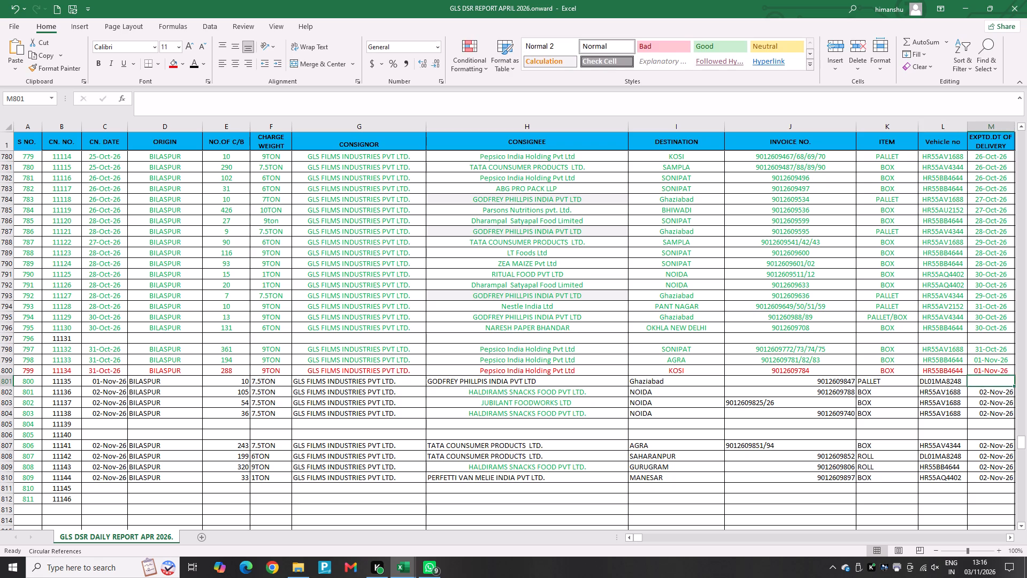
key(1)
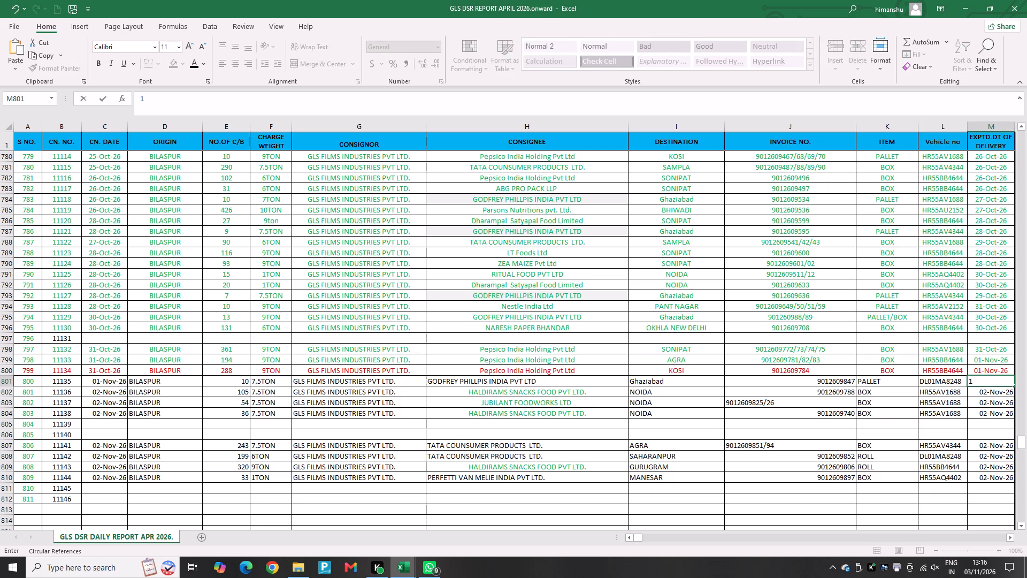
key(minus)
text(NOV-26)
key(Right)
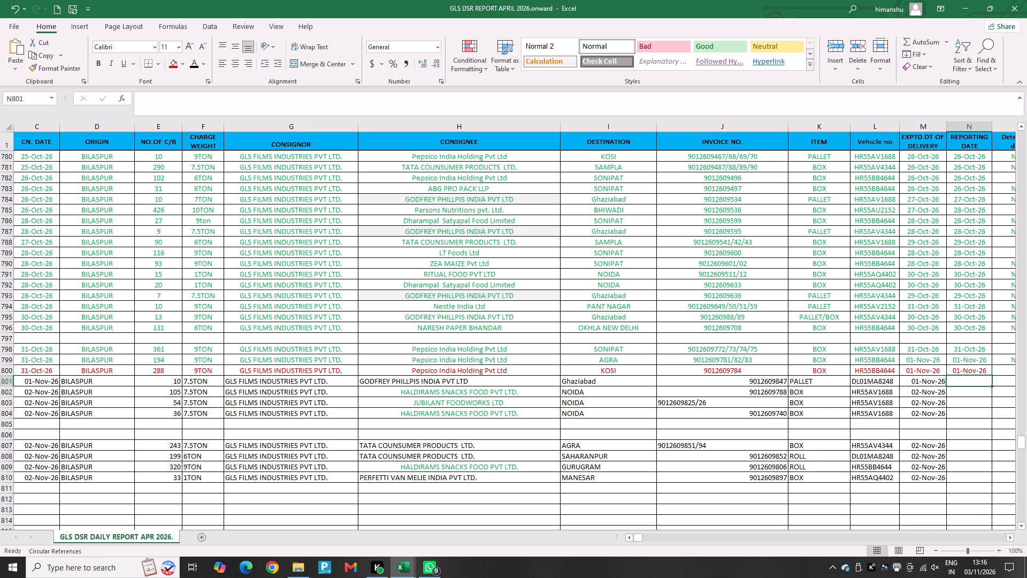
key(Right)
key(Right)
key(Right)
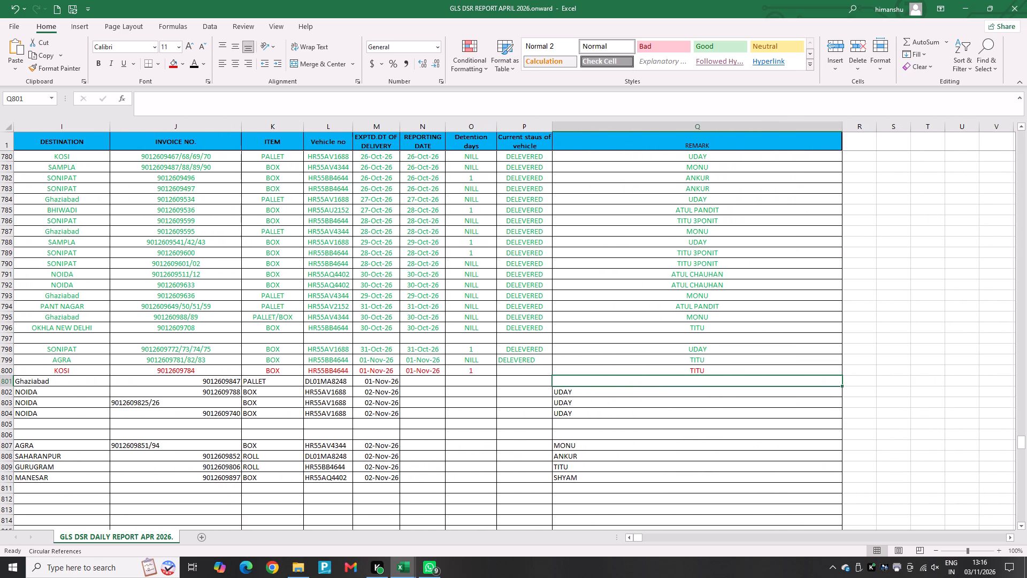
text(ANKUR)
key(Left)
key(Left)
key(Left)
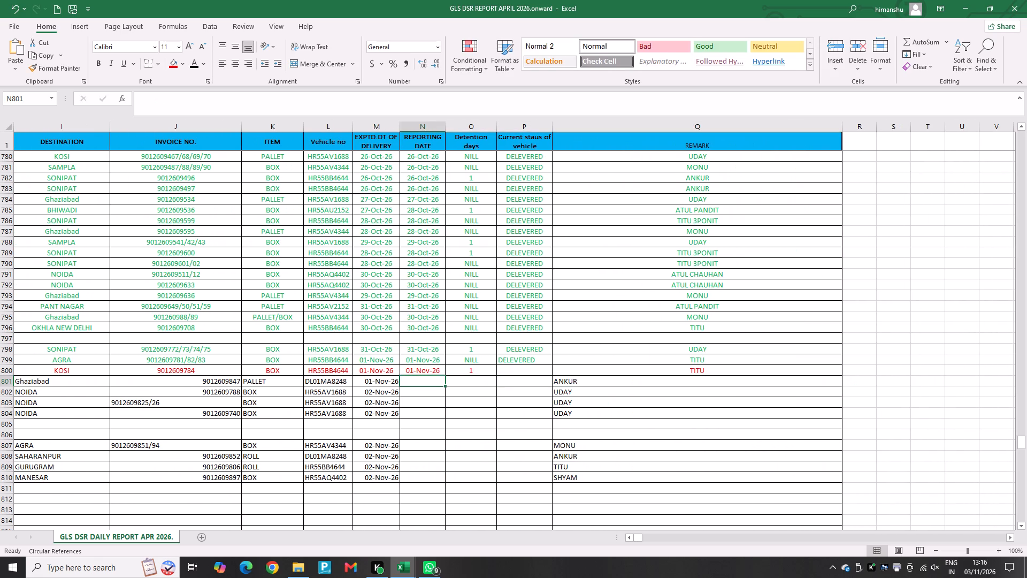
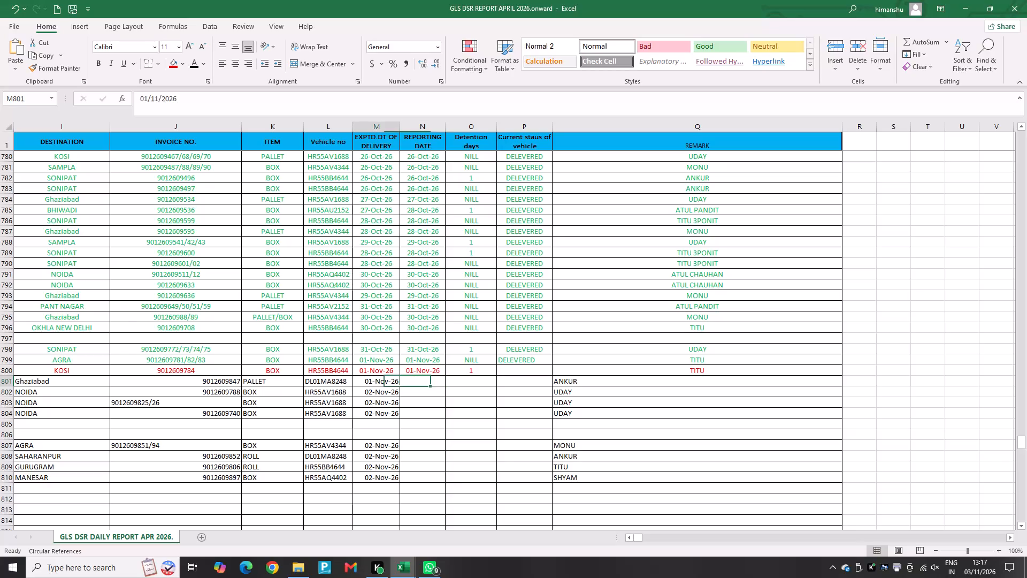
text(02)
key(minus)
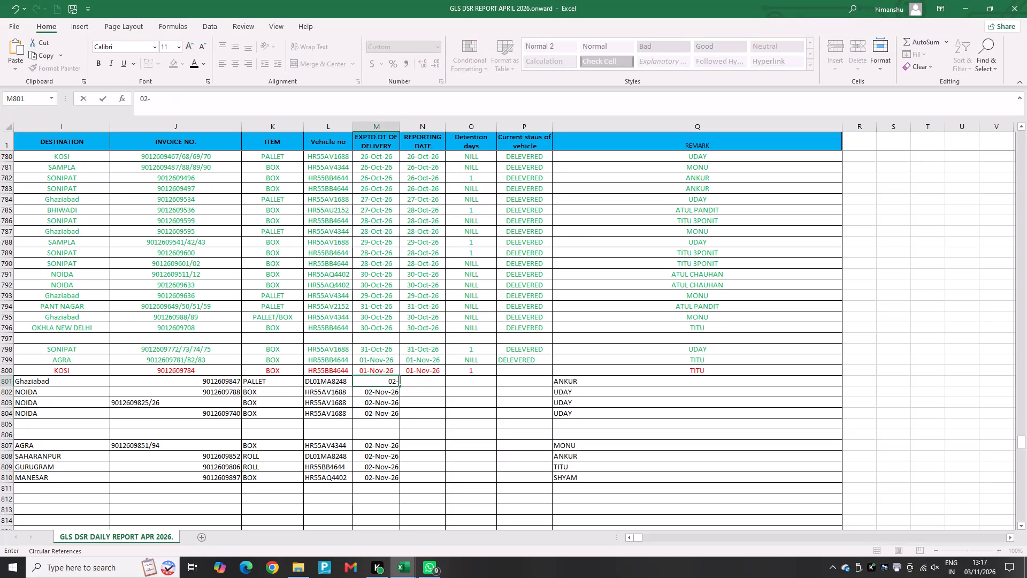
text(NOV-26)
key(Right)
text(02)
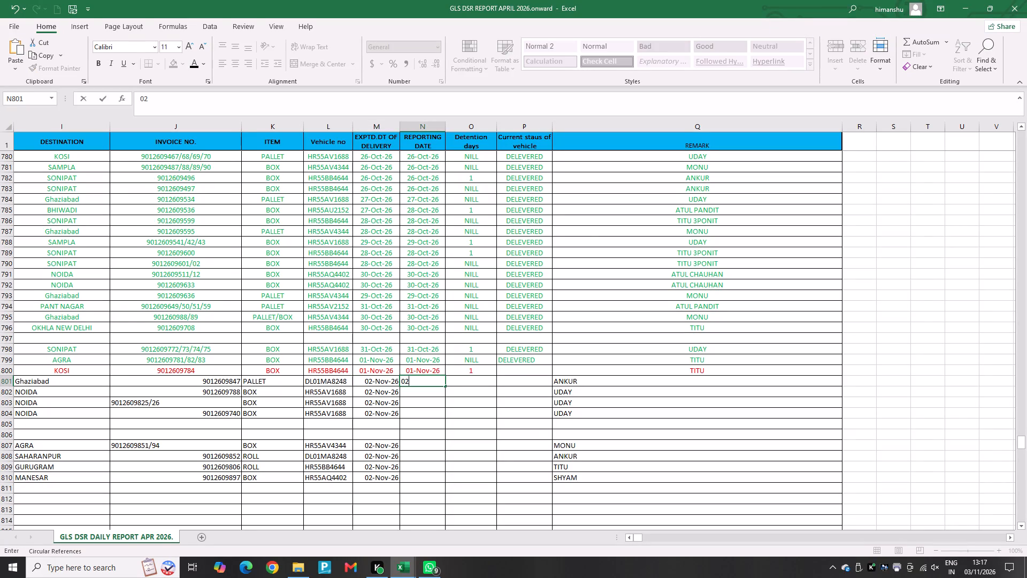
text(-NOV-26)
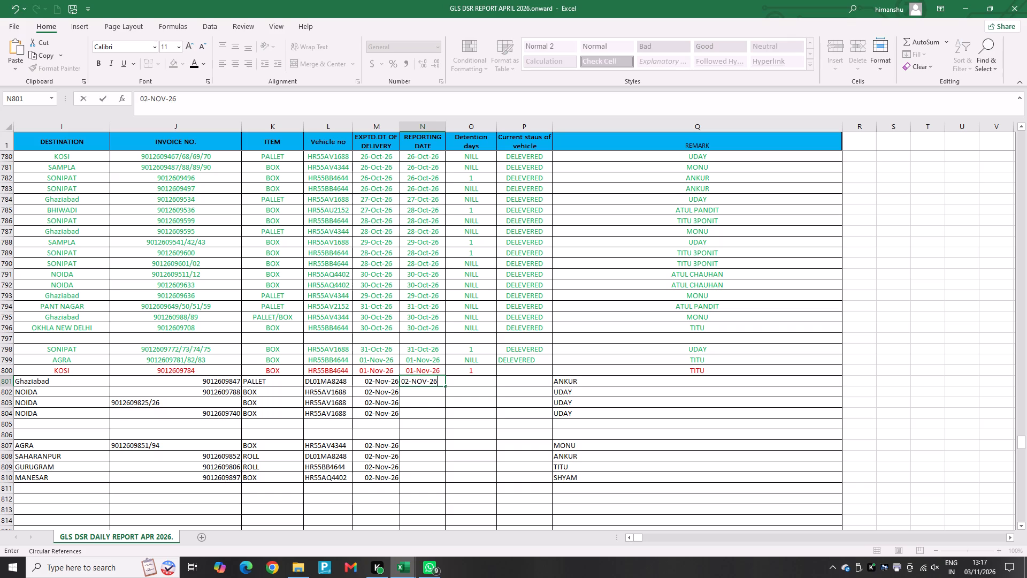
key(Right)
Enter NILL detention days and status DELEVERED for CN 11135, and go to the reporting date cell of the row below.
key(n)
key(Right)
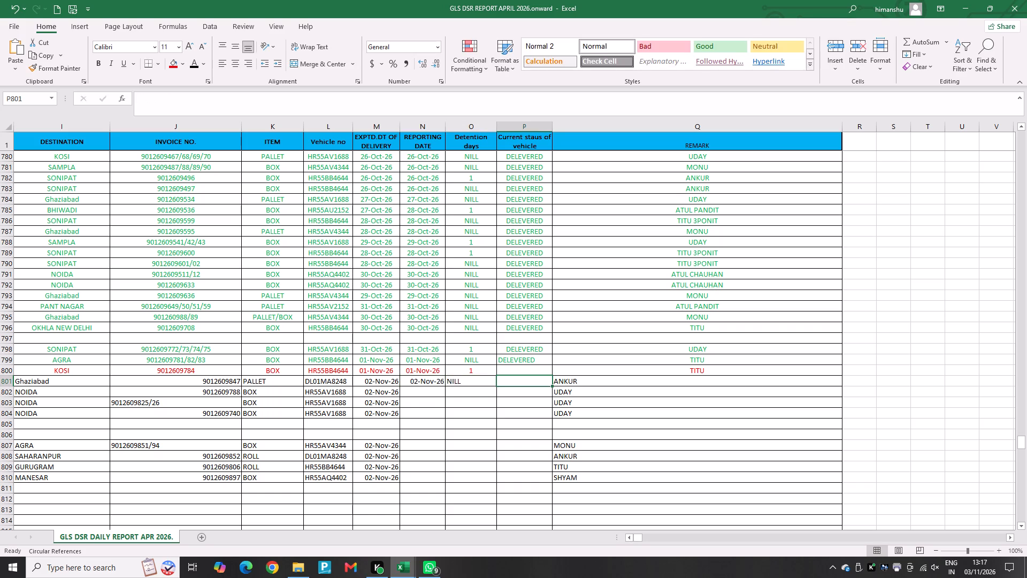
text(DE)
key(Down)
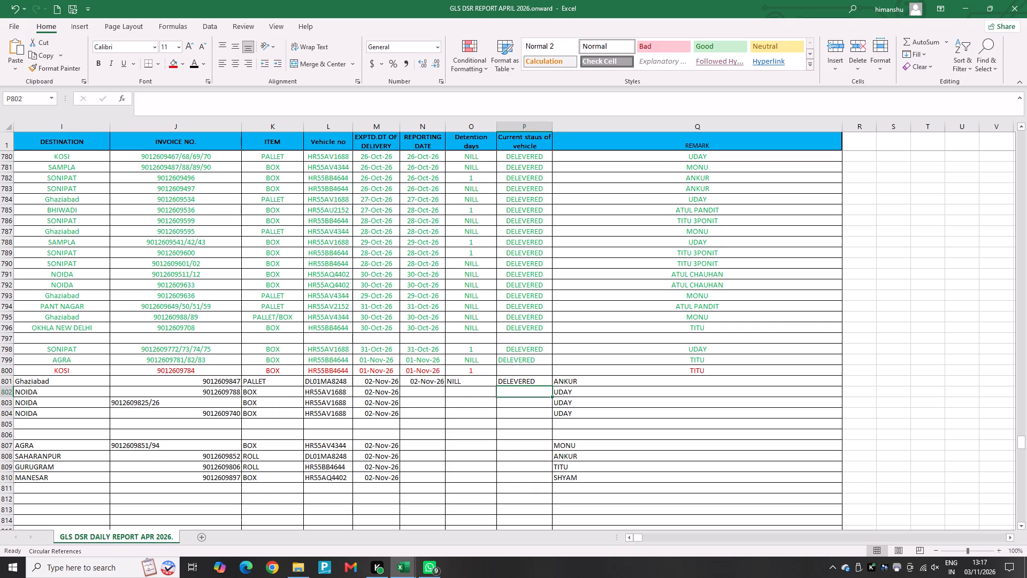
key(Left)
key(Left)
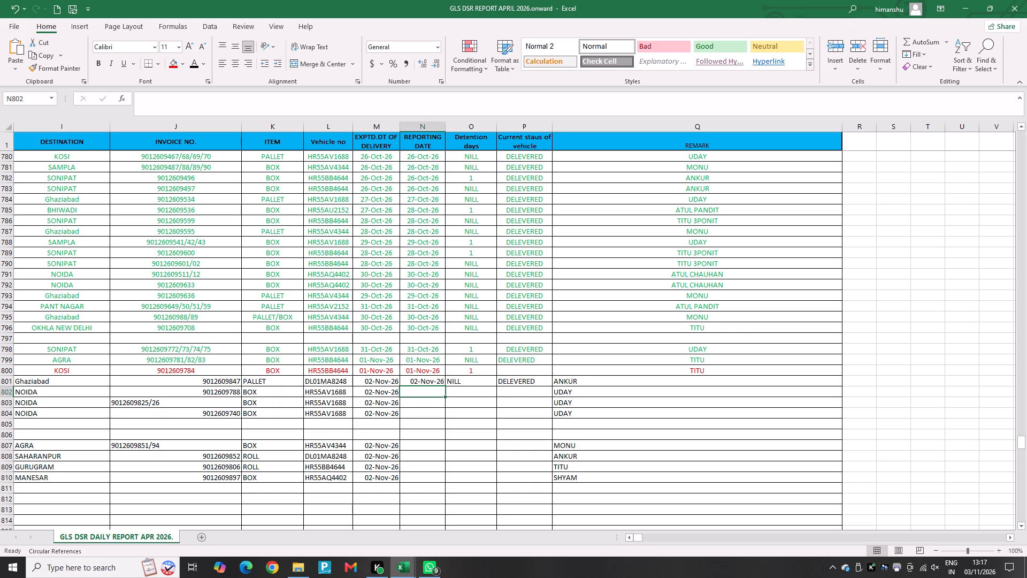
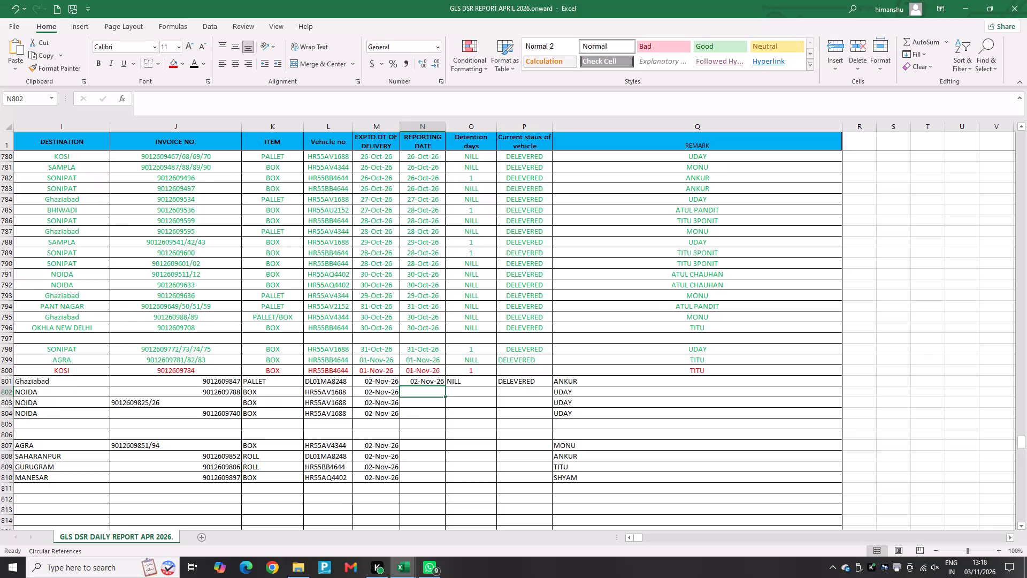
click(378, 387)
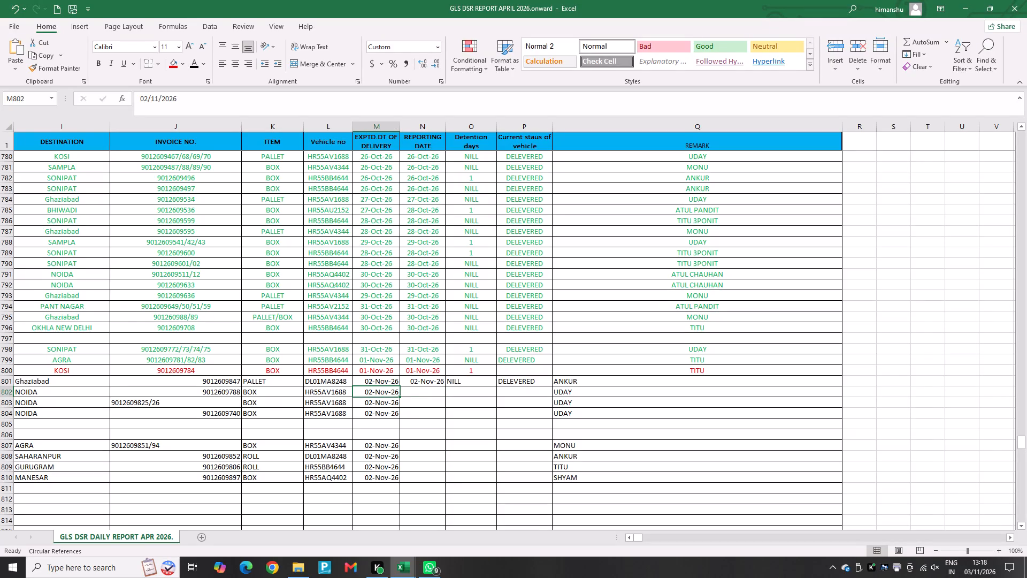
text(03-)
text(NOV-26)
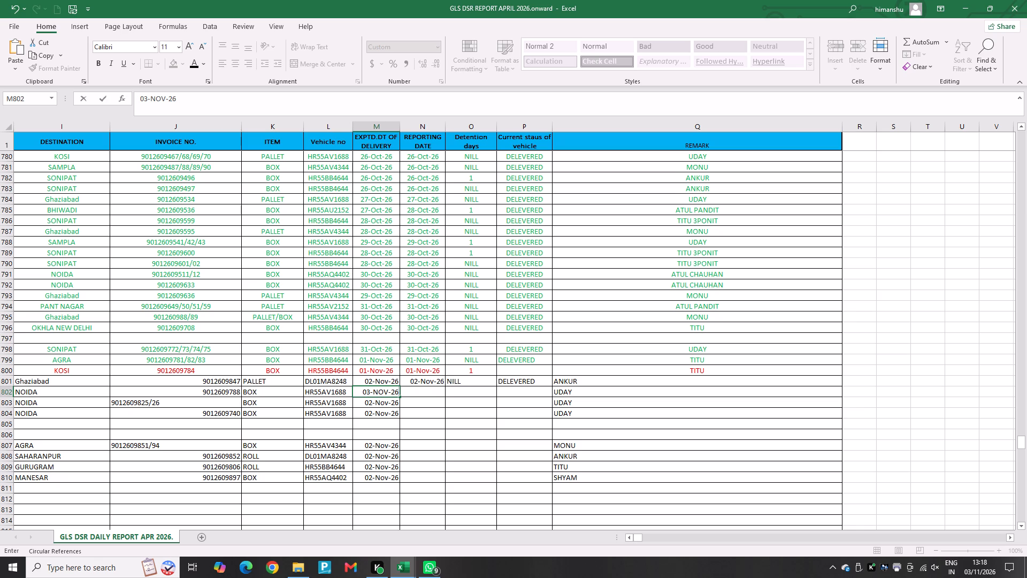
drag(398, 399, 399, 418)
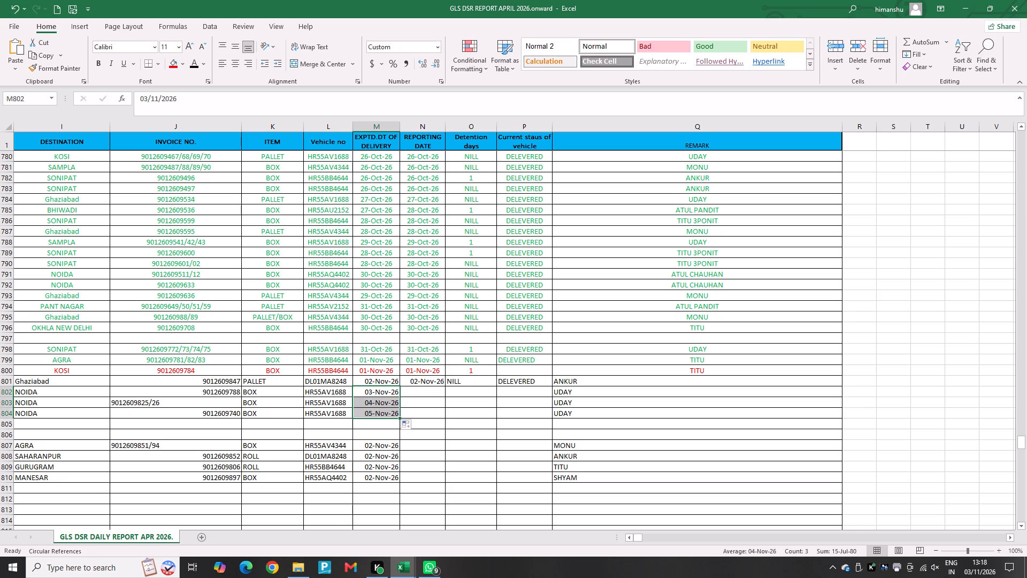
click(403, 427)
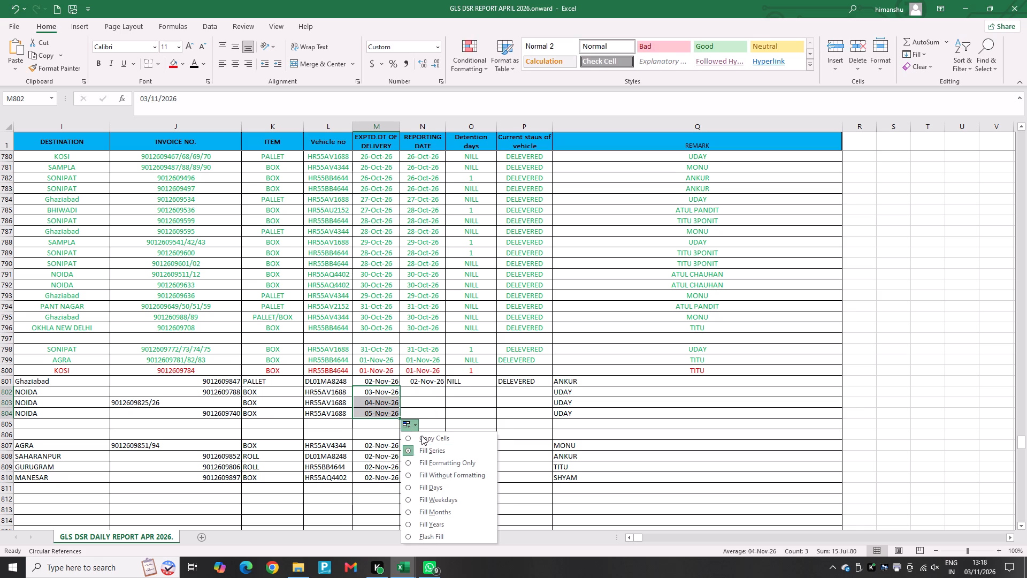
click(421, 436)
click(415, 394)
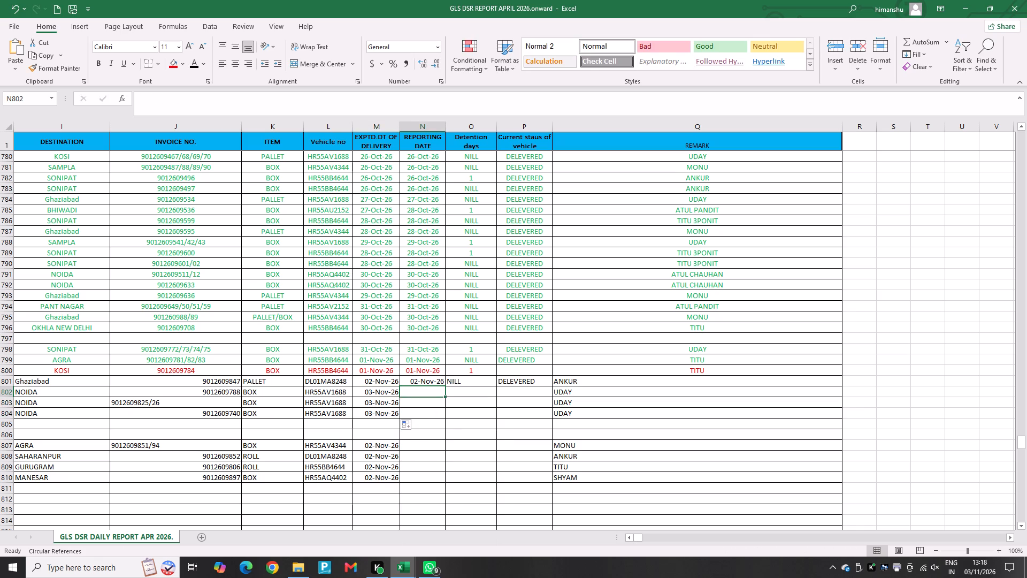
text(03-)
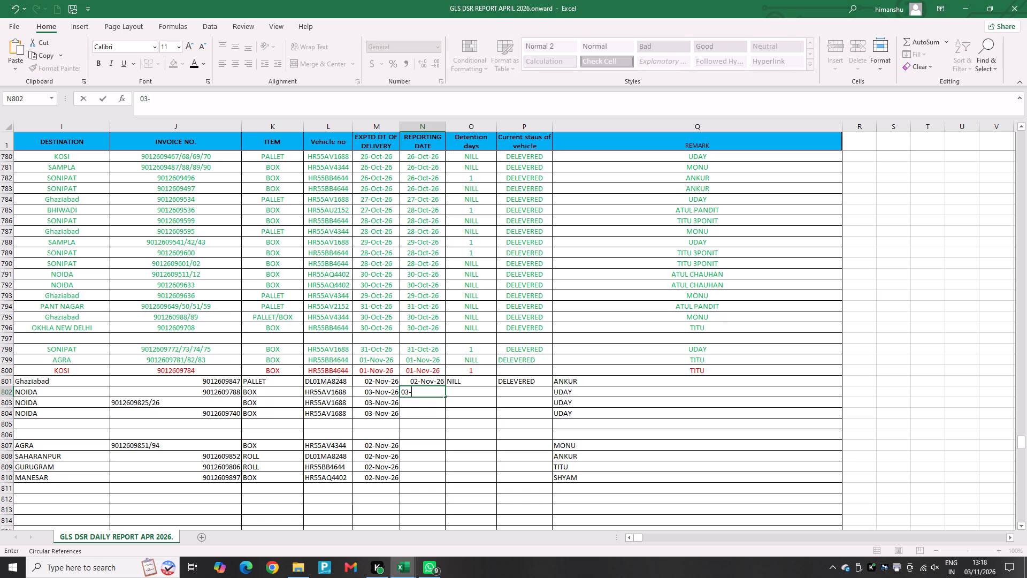
text(NOV-26)
key(Left)
key(Left)
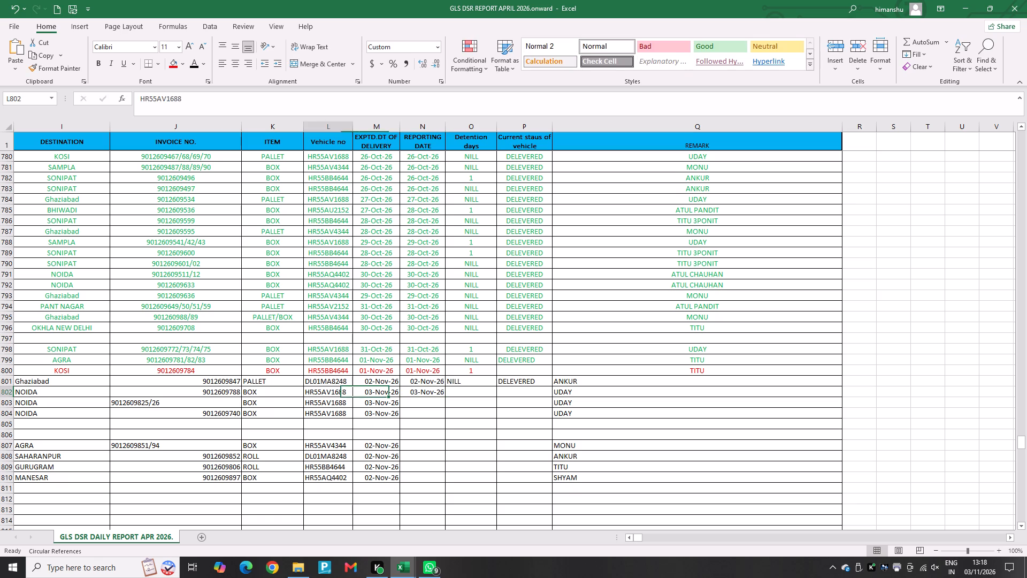
key(Left)
key(Left)
key(Left)
key(Left)
key(Right)
key(Right)
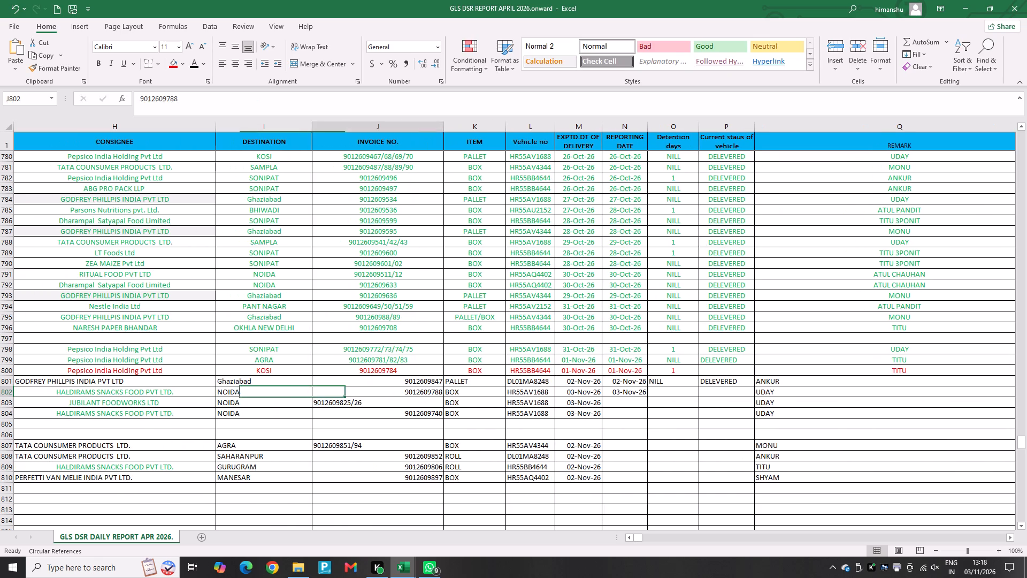
key(Right)
key(Right)
key(Down)
key(Down)
key(Down)
key(Down)
key(Down)
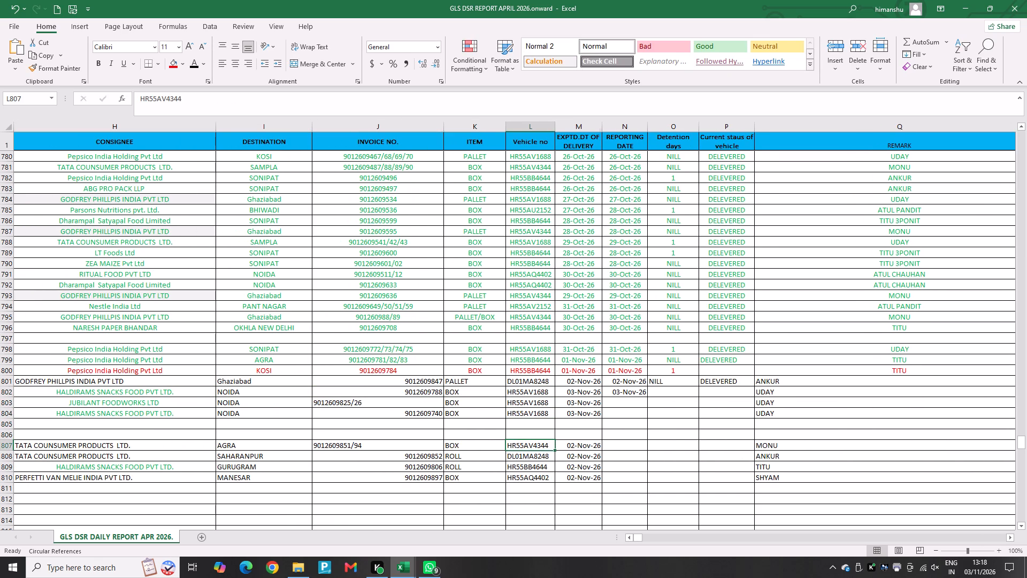
key(Right)
key(Right)
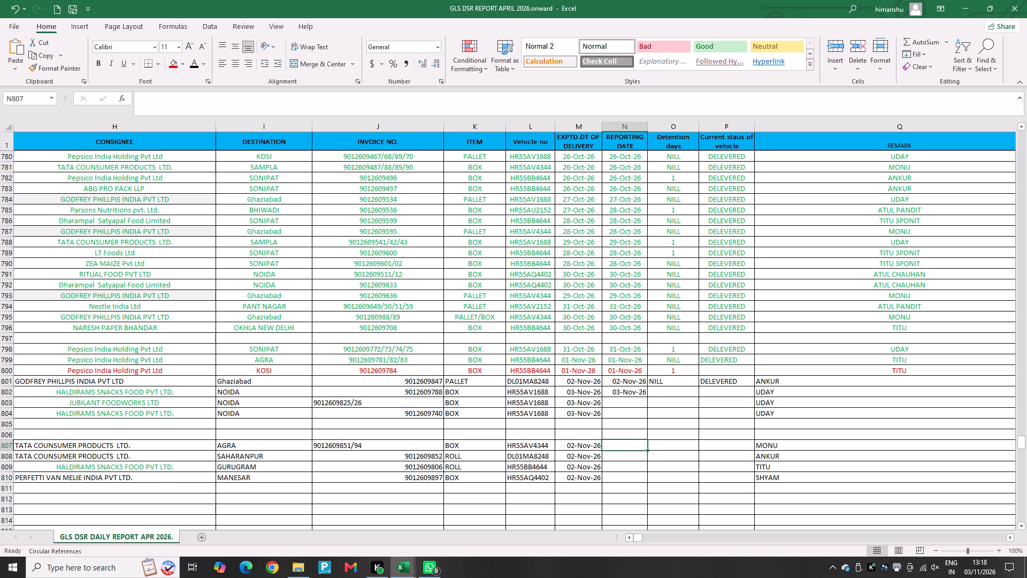
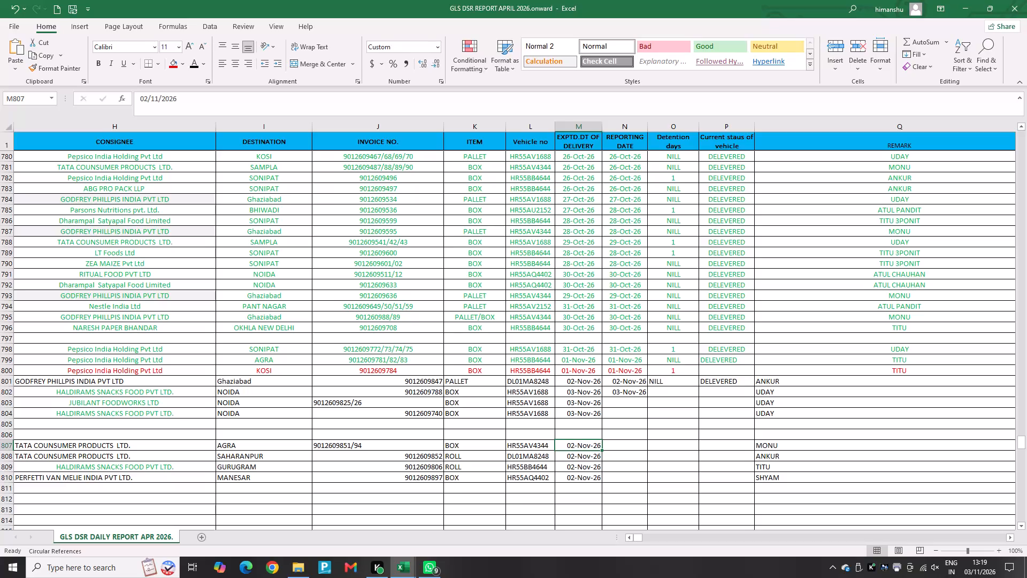
text(03-NOV-26)
key(Right)
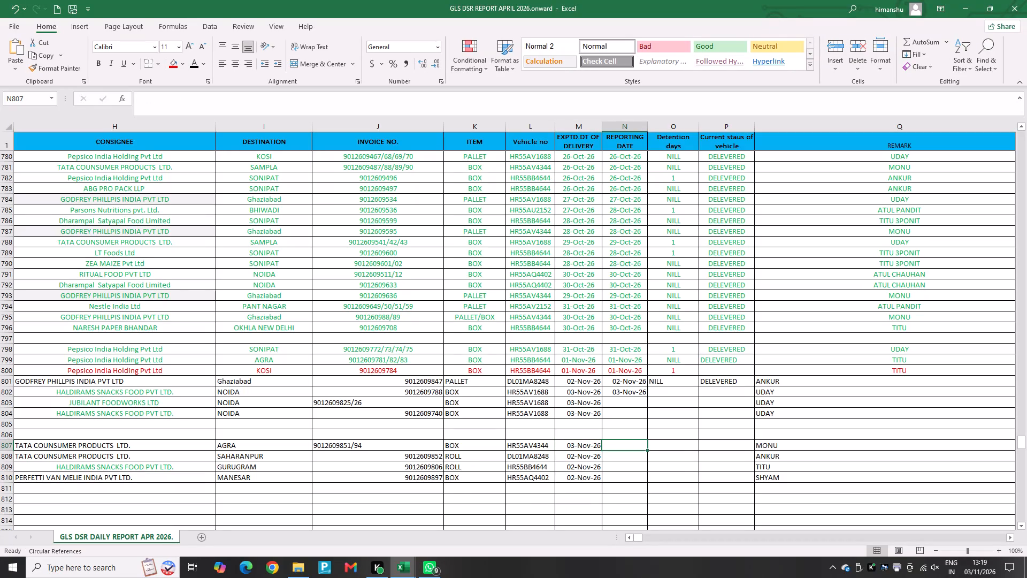
key(Left)
key(Down)
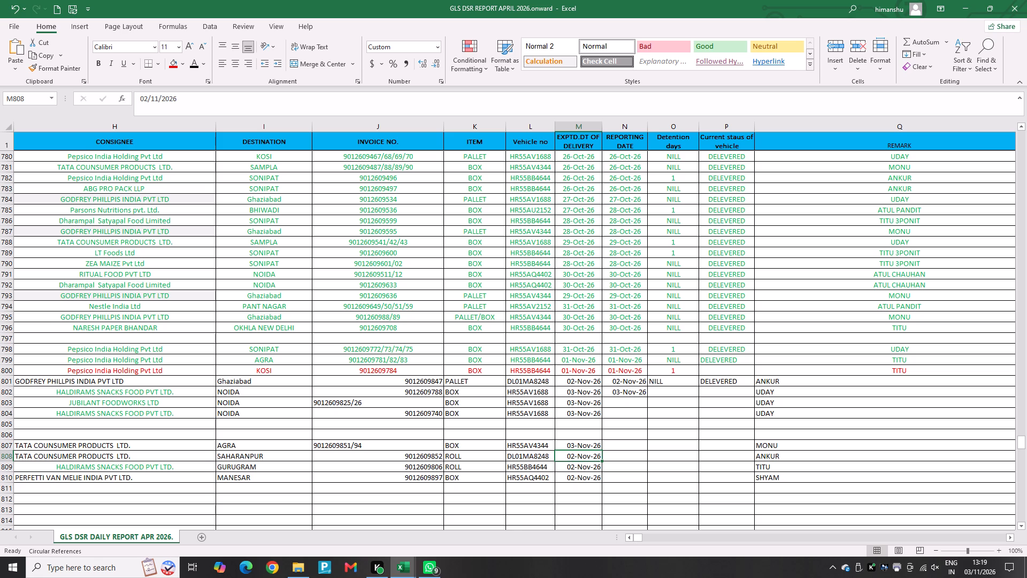
key(Left)
key(Left)
key(Left)
key(Left)
key(Left)
key(Left)
key(Right)
key(Right)
key(Right)
key(Right)
key(Right)
key(Right)
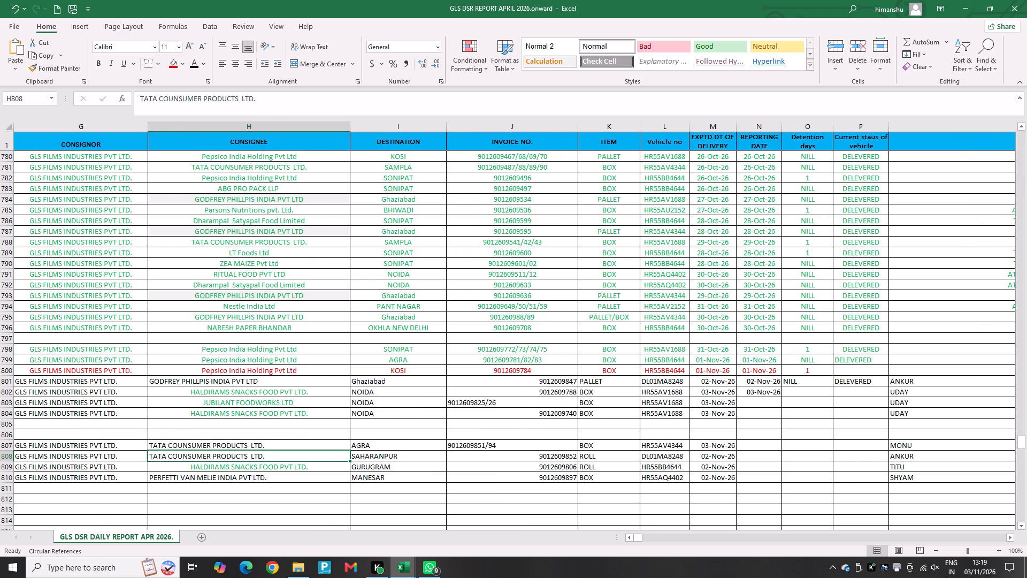
key(Right)
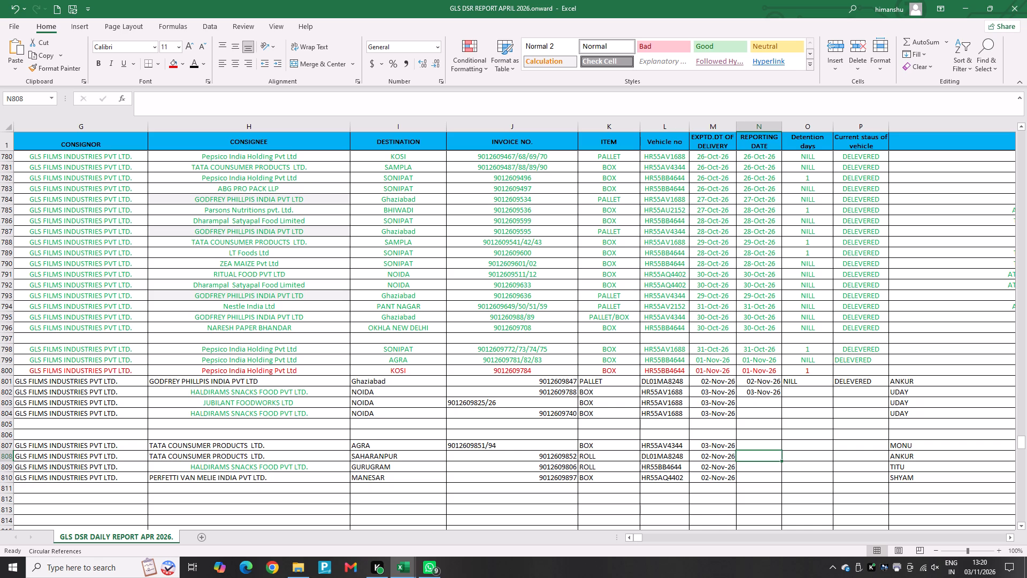
text(03-)
text(NOV-)
text(26)
key(Left)
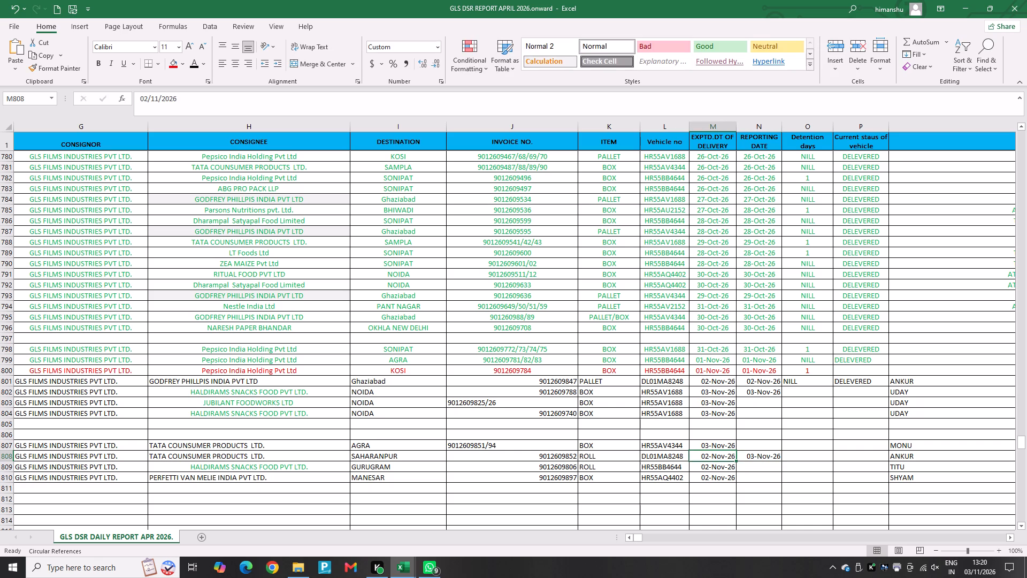
text(03-)
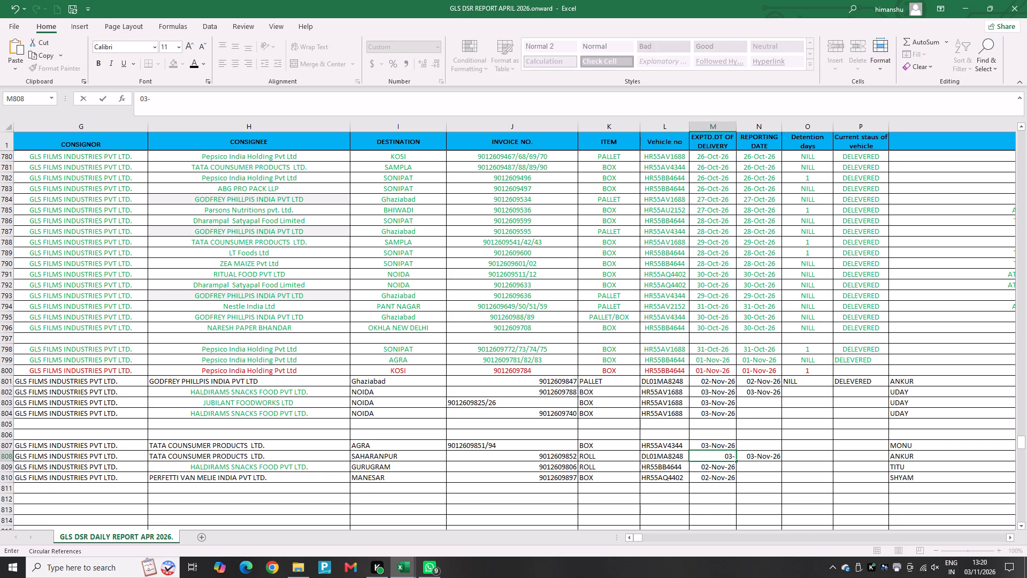
text(NOV-26)
key(Down)
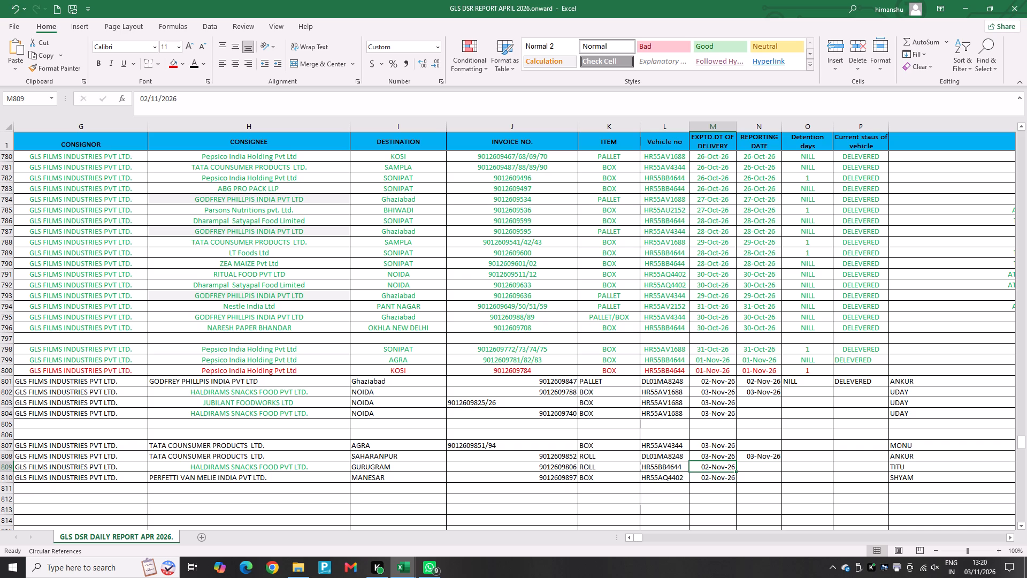
text(03-)
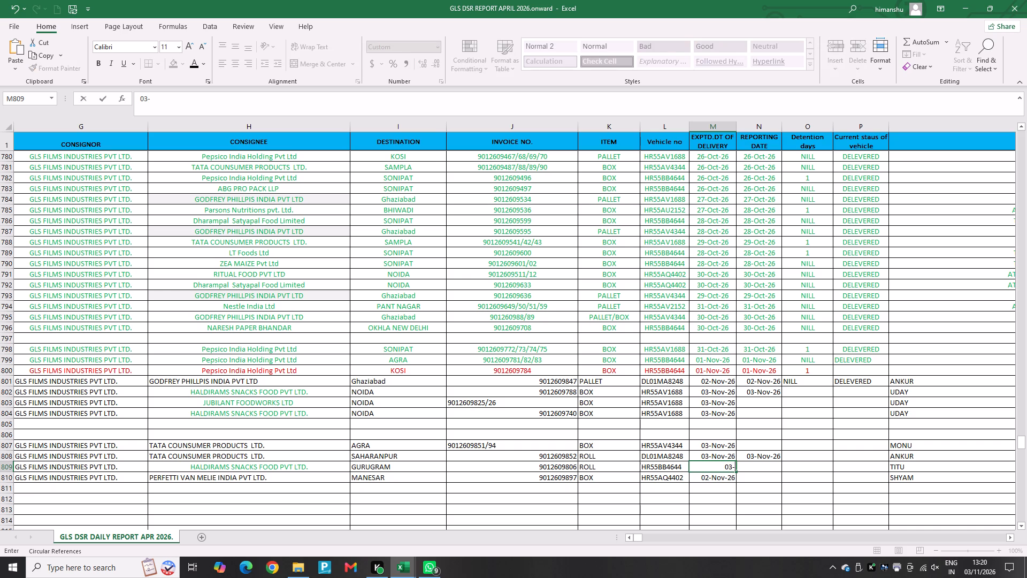
text(NOV-26)
key(Right)
text(03+)
key(minus)
key(BackSpace)
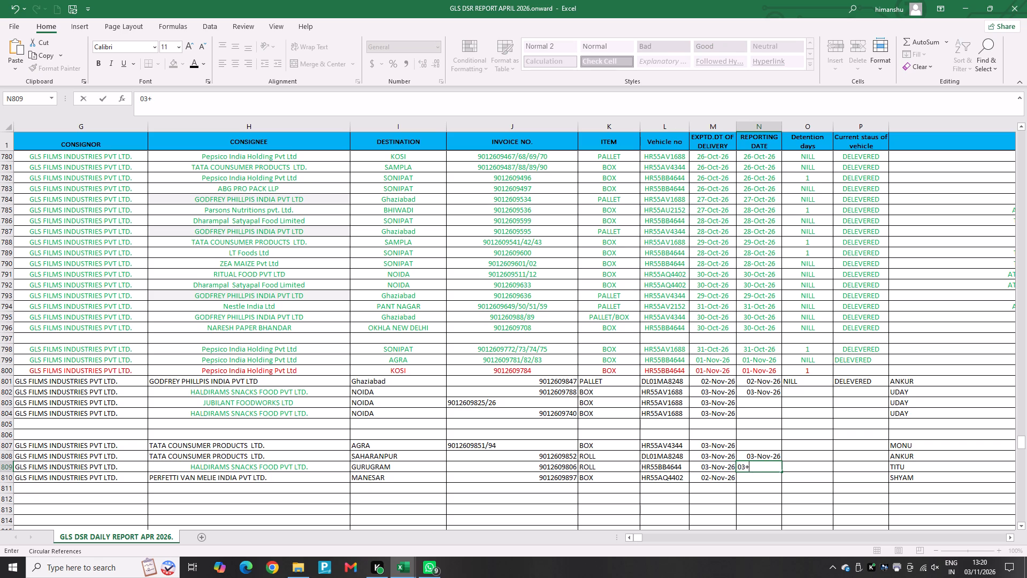
key(BackSpace)
key(minus)
text(NOV-26)
key(Down)
key(Left)
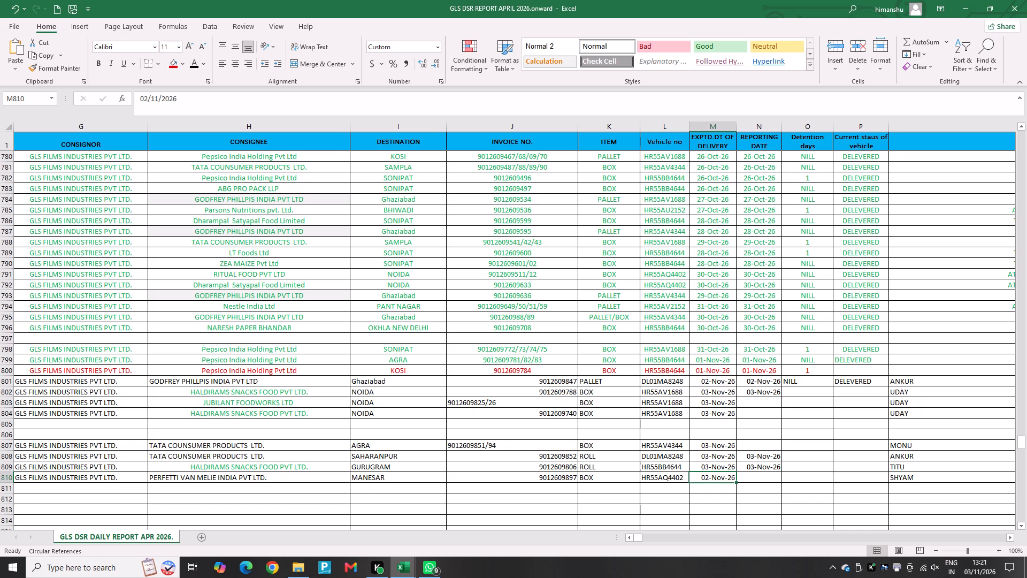
In row 810 (PERFETTI VAN MELIE, MANESAR), enter reporting date 02-NOV-26, detention days NILL and vehicle status DELEVERED.
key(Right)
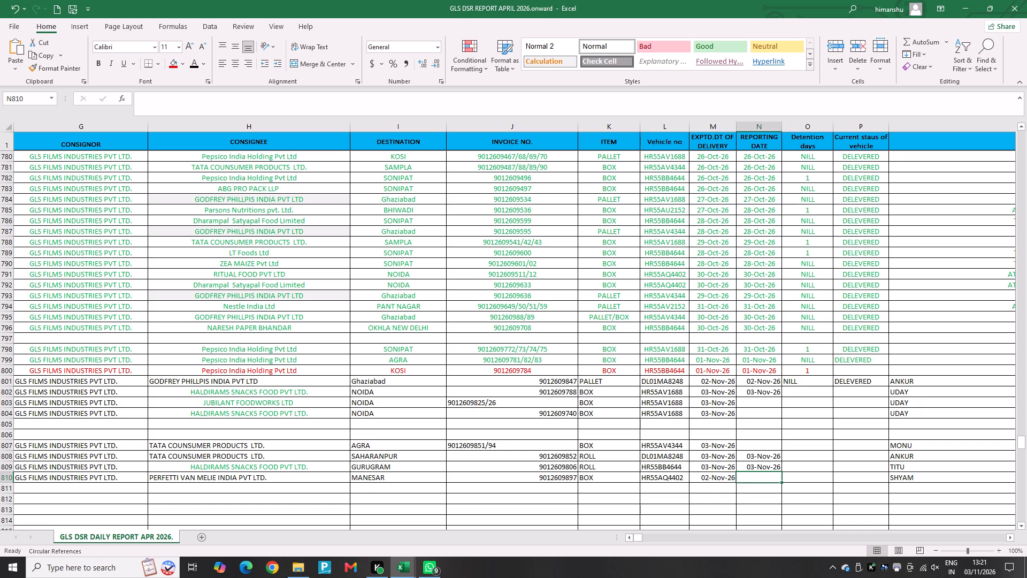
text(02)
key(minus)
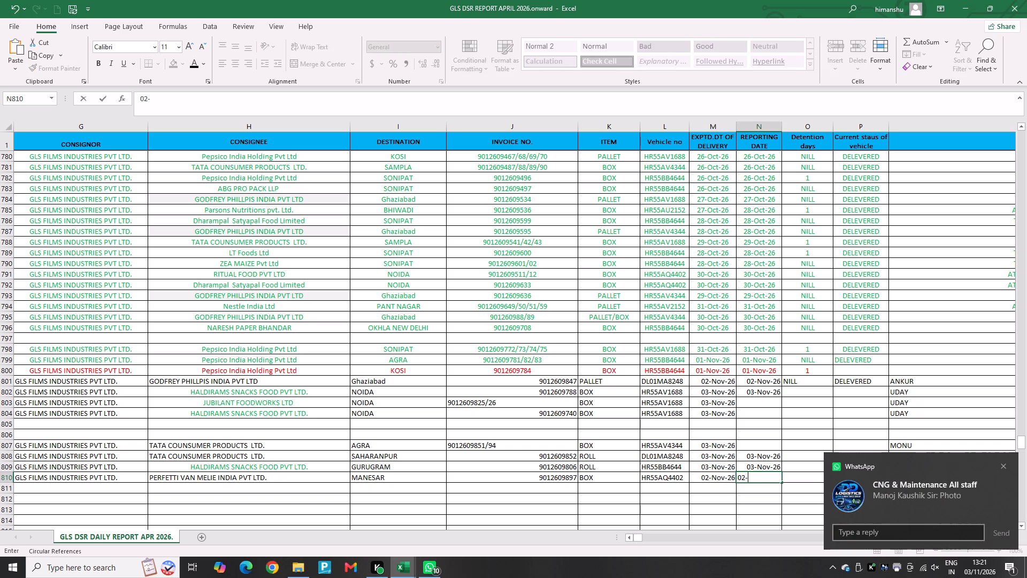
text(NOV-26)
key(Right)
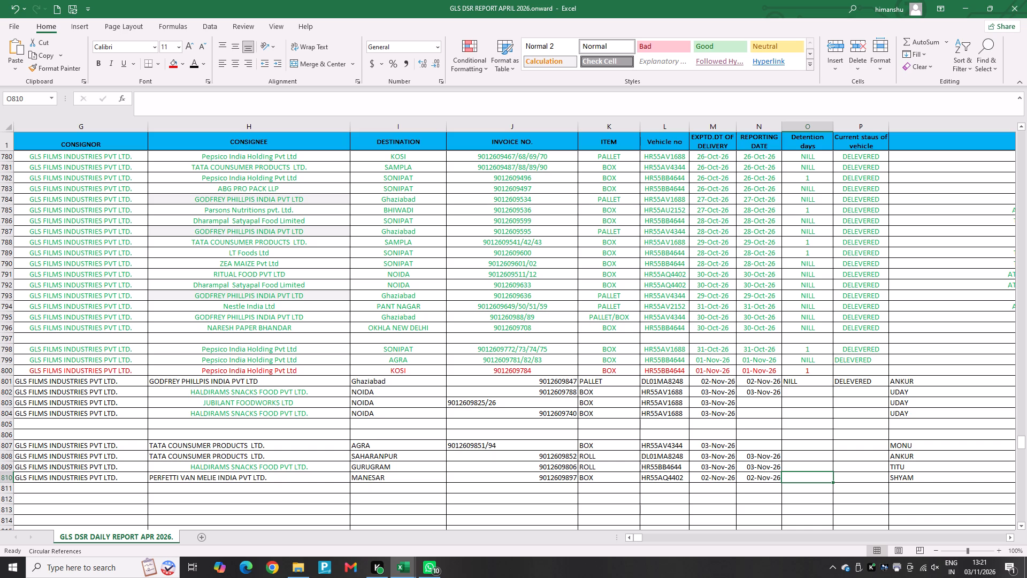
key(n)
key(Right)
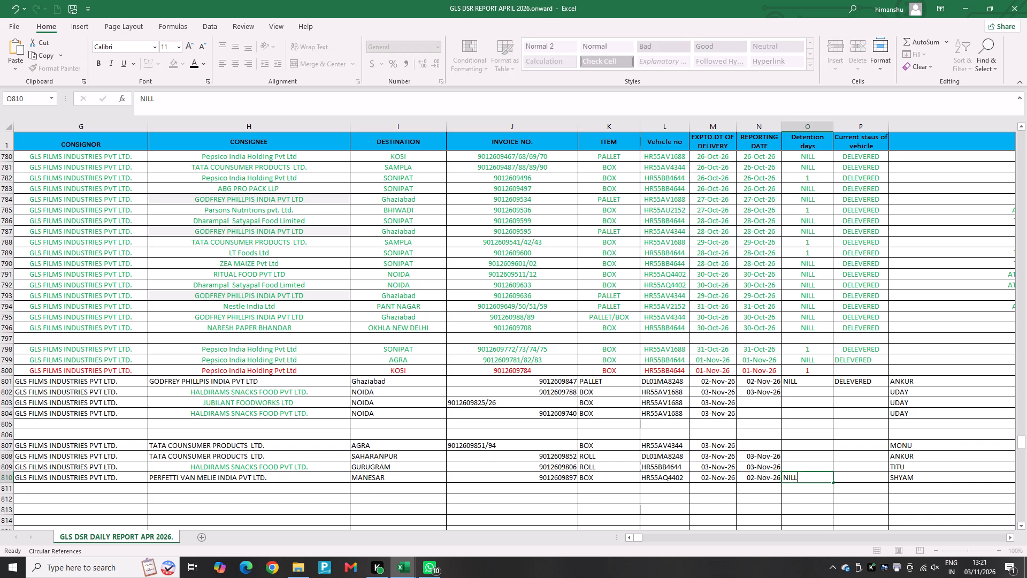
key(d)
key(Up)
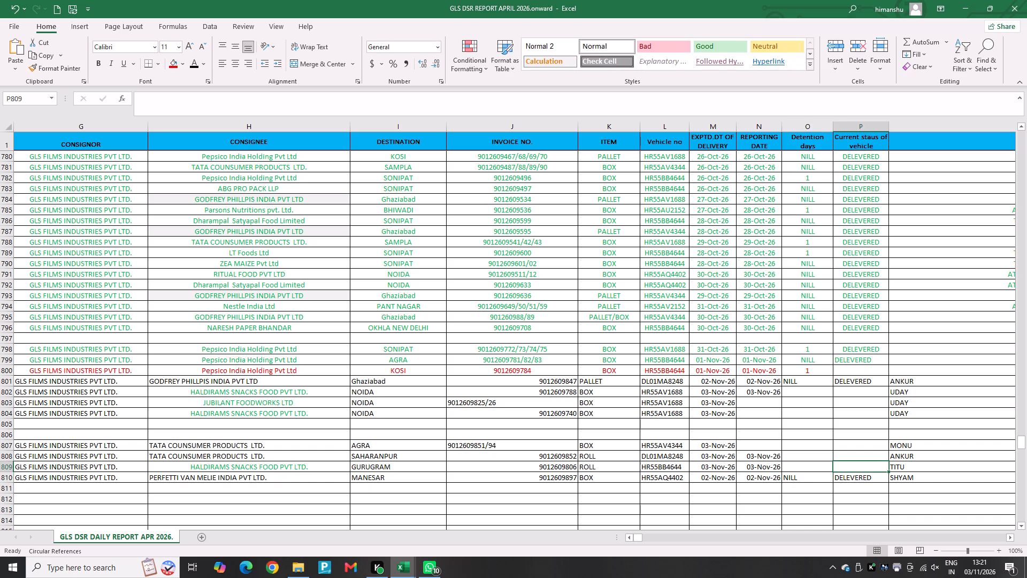
key(Left)
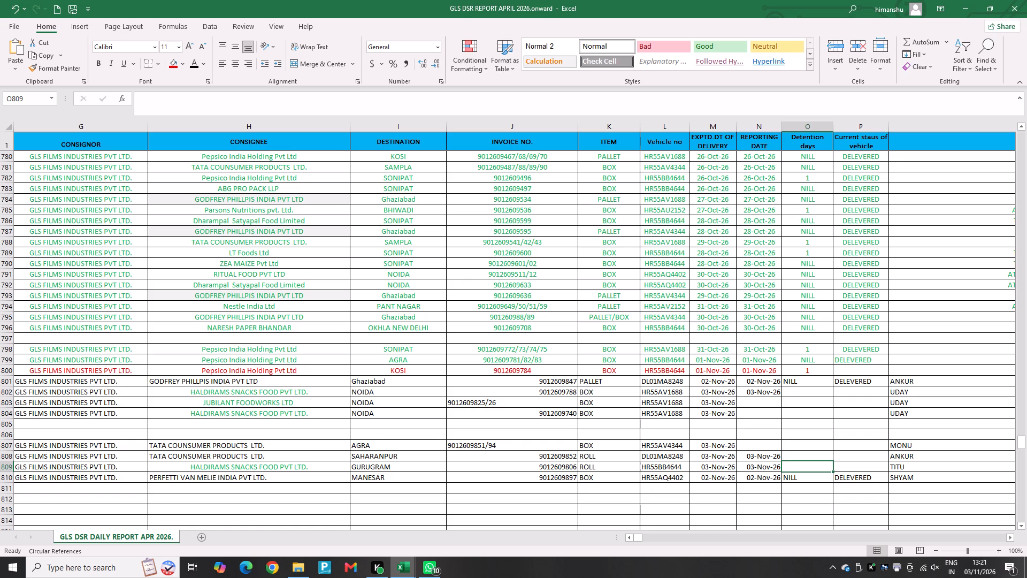
key(Right)
key(Right)
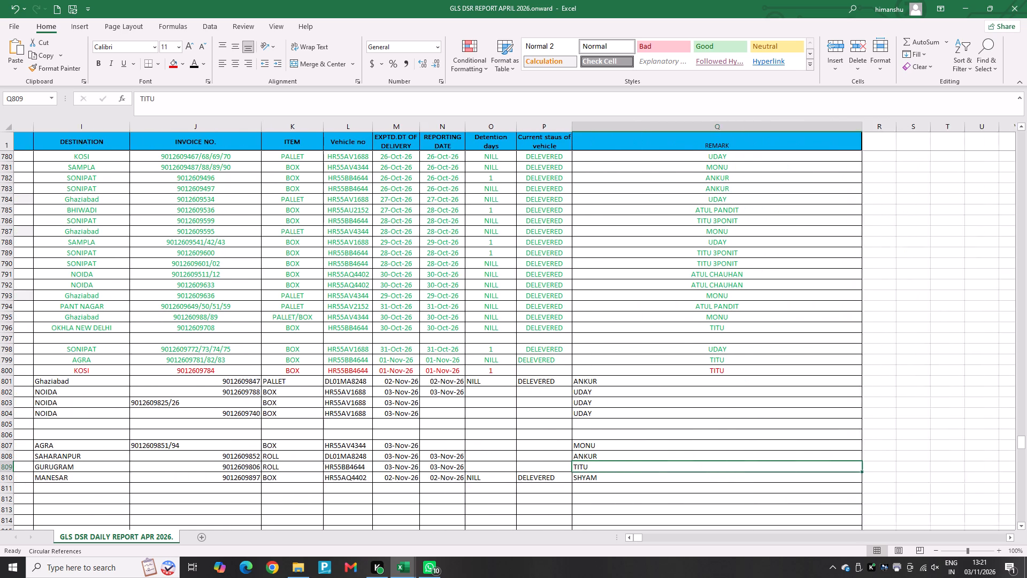
key(Left)
key(Right)
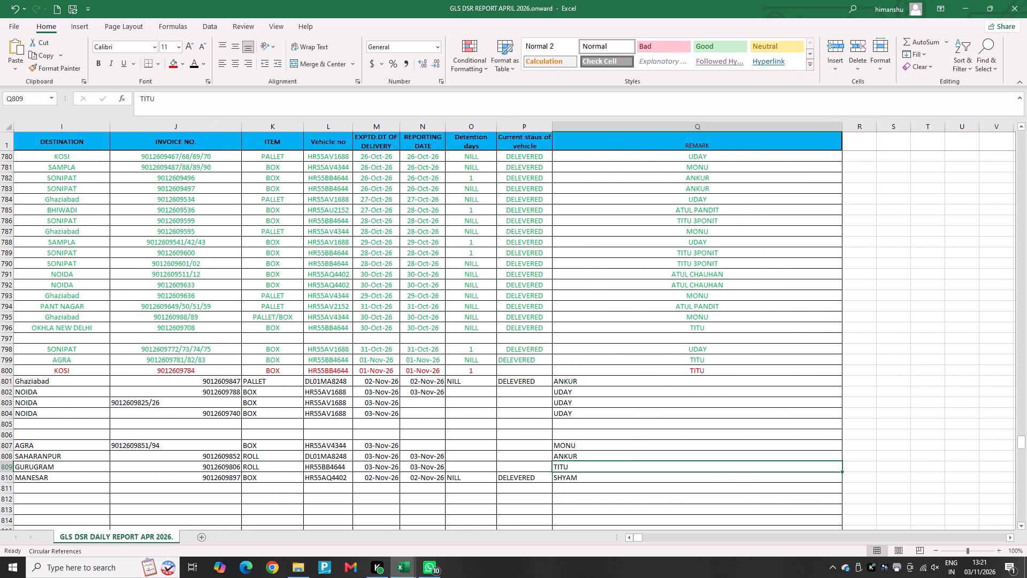
key(Up)
key(Down)
key(Down)
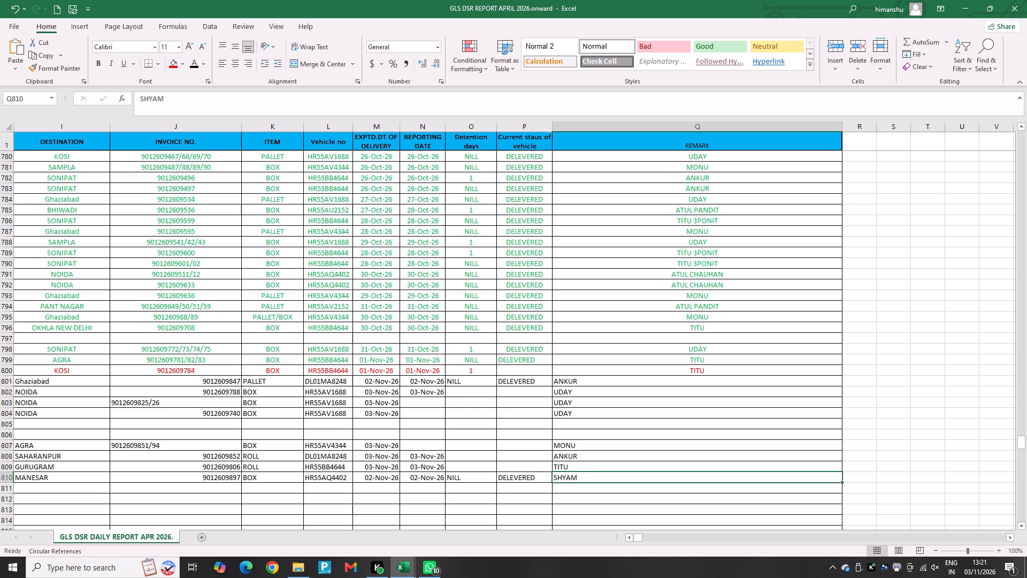
key(Up)
key(Up)
key(Up)
key(Up)
key(Up)
key(Up)
key(Up)
key(Up)
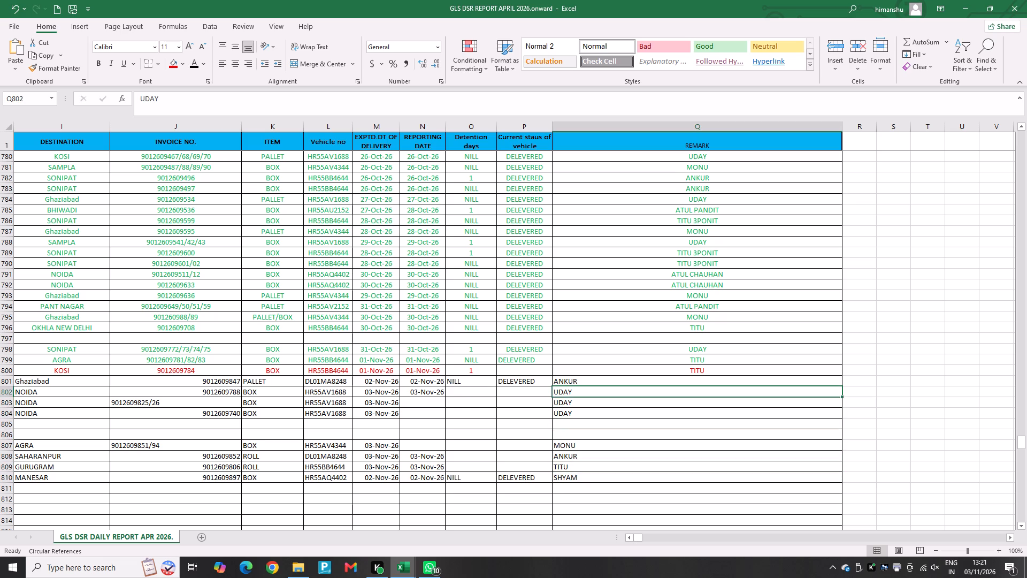
key(Left)
key(Left)
key(Left)
key(Down)
key(Right)
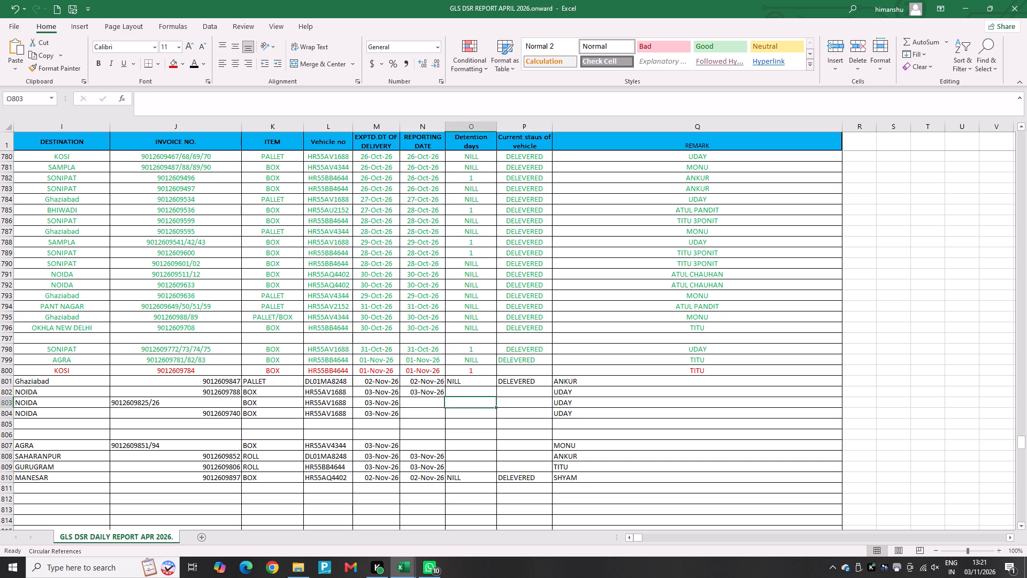
key(Up)
key(Left)
key(Left)
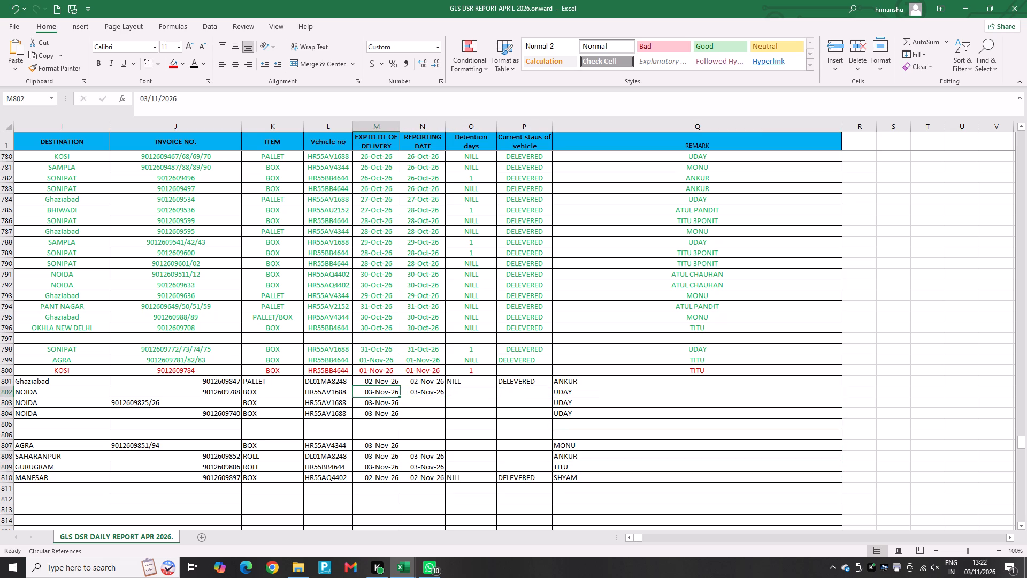
key(Right)
key(Right)
key(Right)
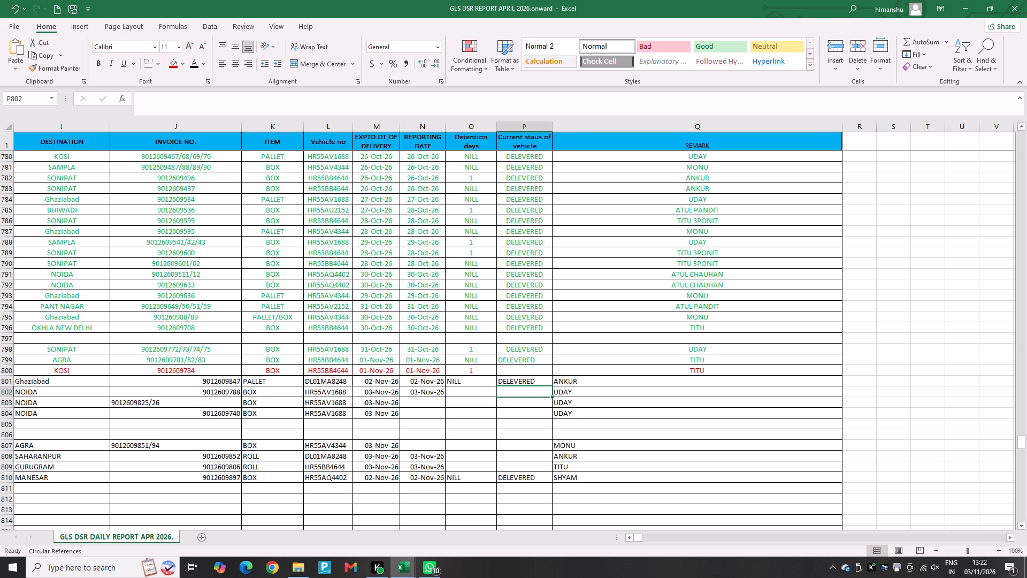
key(Down)
key(Left)
key(Left)
key(Left)
key(Left)
key(Left)
key(Left)
key(Left)
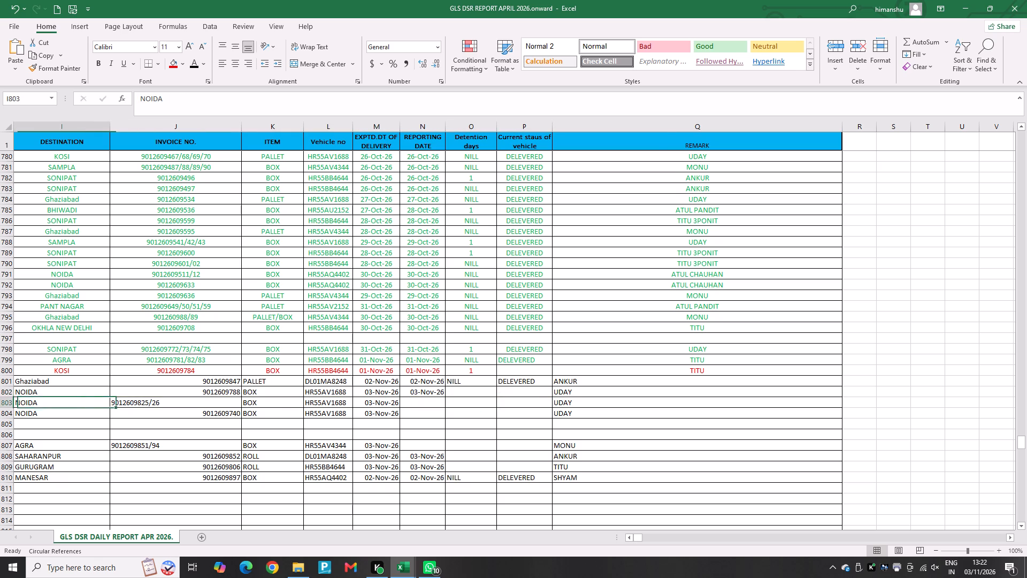
Go to the blank row for CN. NO. 11140 and save the report workbook, finishing on its consignee cell.
key(Down)
key(Down)
key(Down)
key(Left)
key(Left)
key(Left)
key(Left)
key(Left)
key(Left)
key(Left)
key(Left)
key(Left)
key(Left)
key(Left)
key(Left)
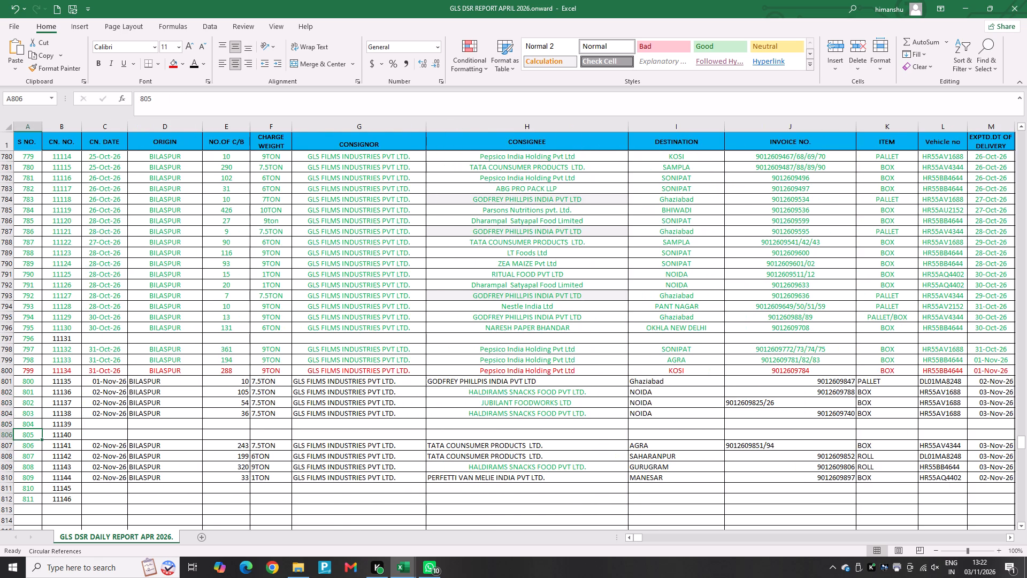
key(ctrl+s)
key(Right)
key(Right)
key(Right)
key(Right)
key(Right)
key(Right)
key(Right)
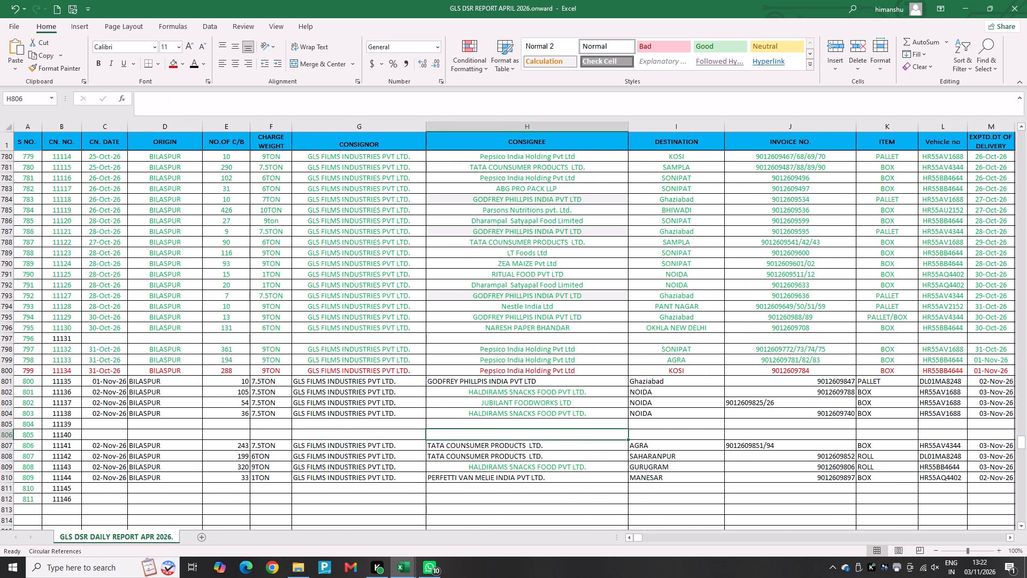
key(ctrl+s)
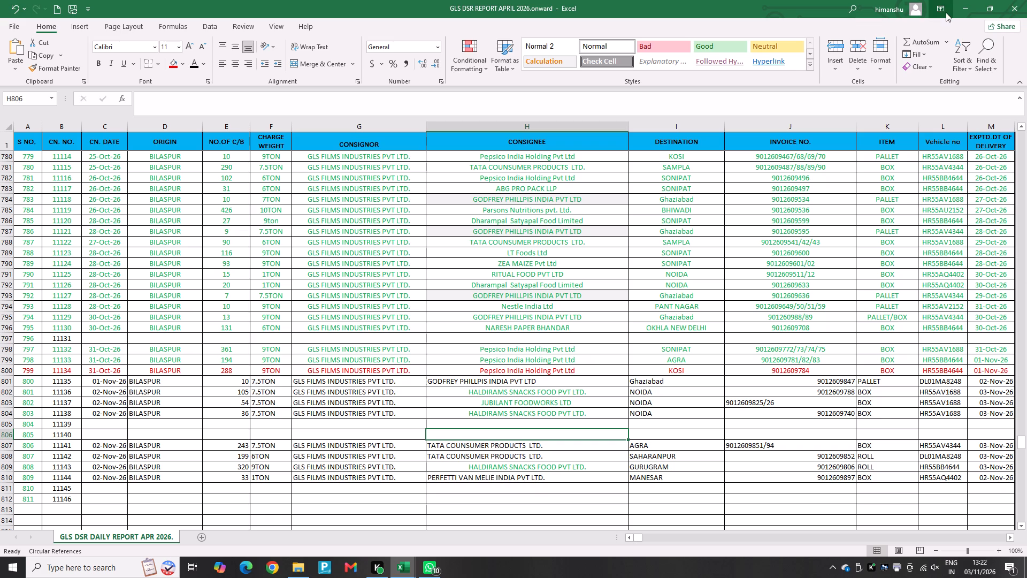
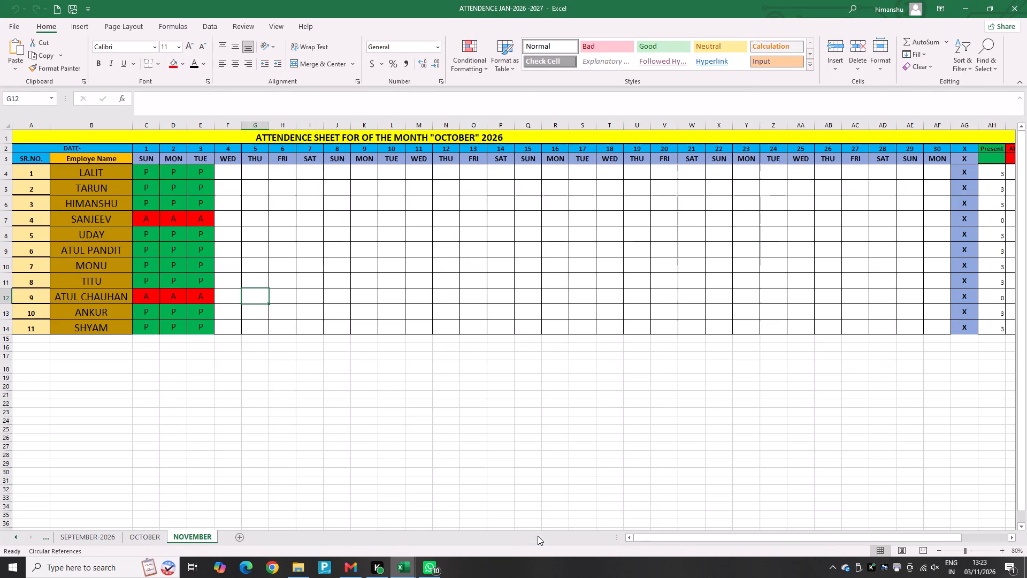
Save the ATTENDENCE JAN-2026 -2027 workbook and close it.
key(ctrl+s)
click(1026, 0)
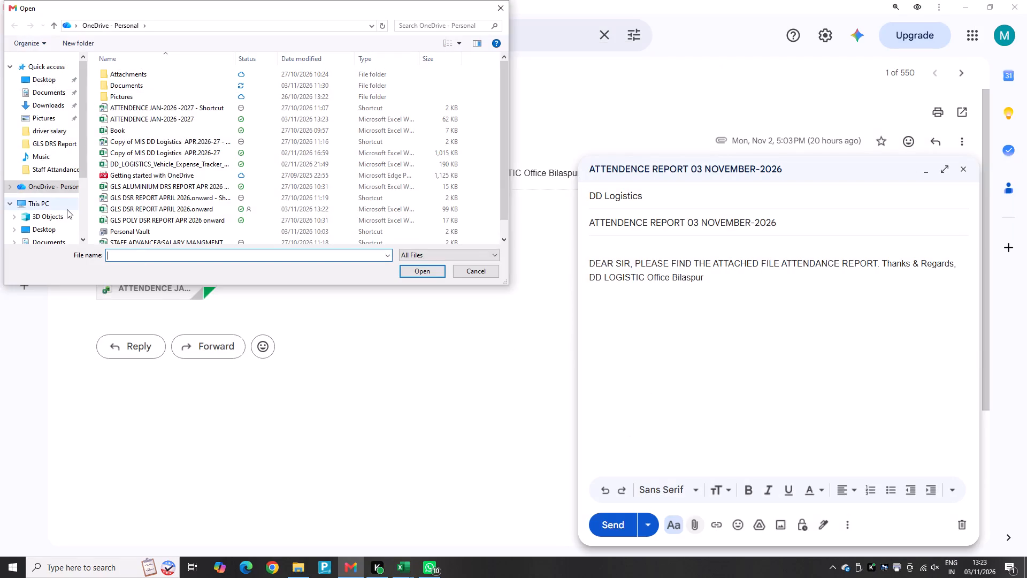
Choose the ATTENDENCE JAN-2026 -2027 workbook, not its shortcut, as the attachment for the ATTENDENCE REPORT 03 NOVEMBER-2026 email.
click(204, 116)
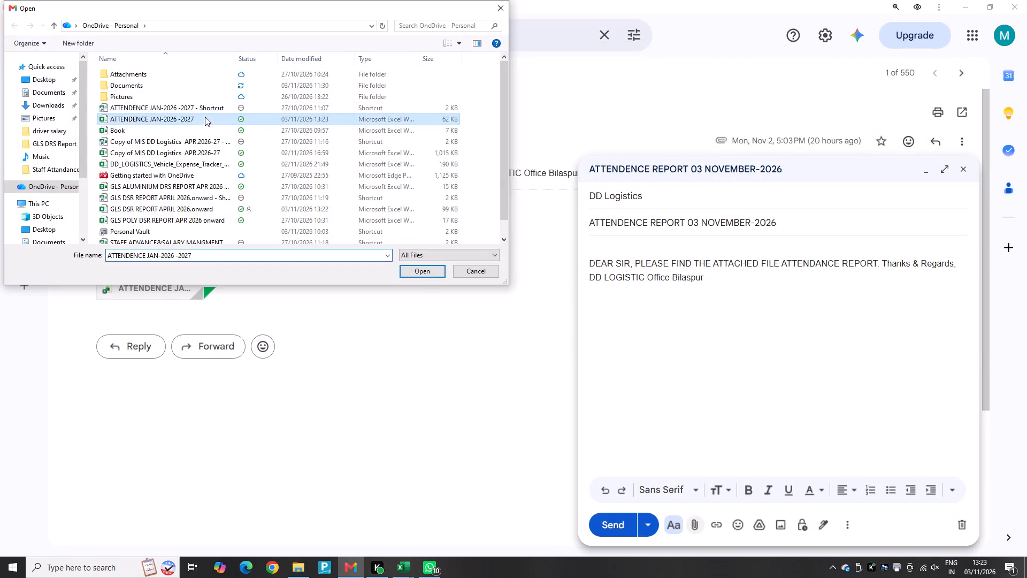
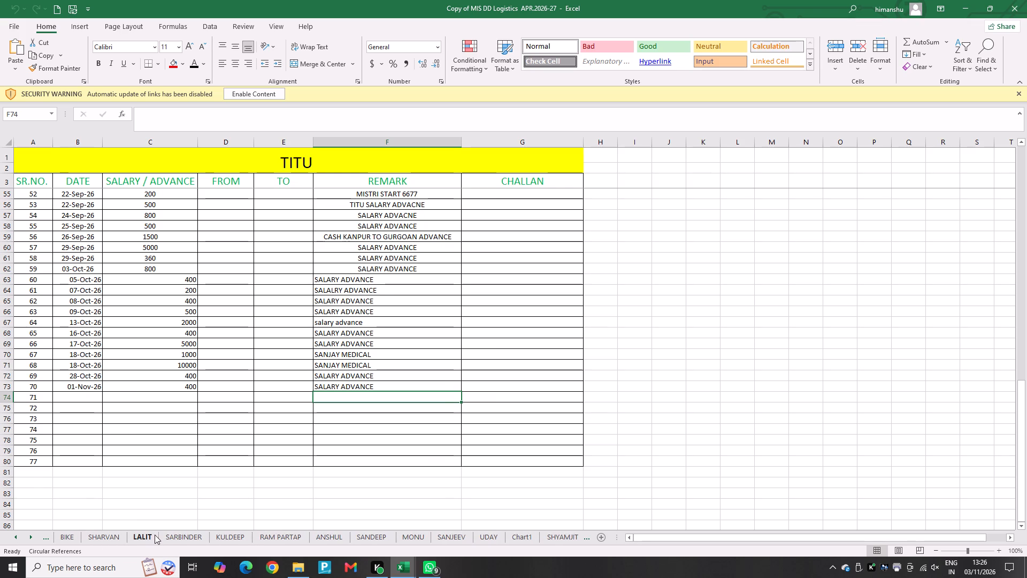
On the 8248 vehicle sheet, enter the remark 100/-UNLOADING CH for the 01-Nov-26 BILASPUR to GHAZIABAD trip.
click(155, 535)
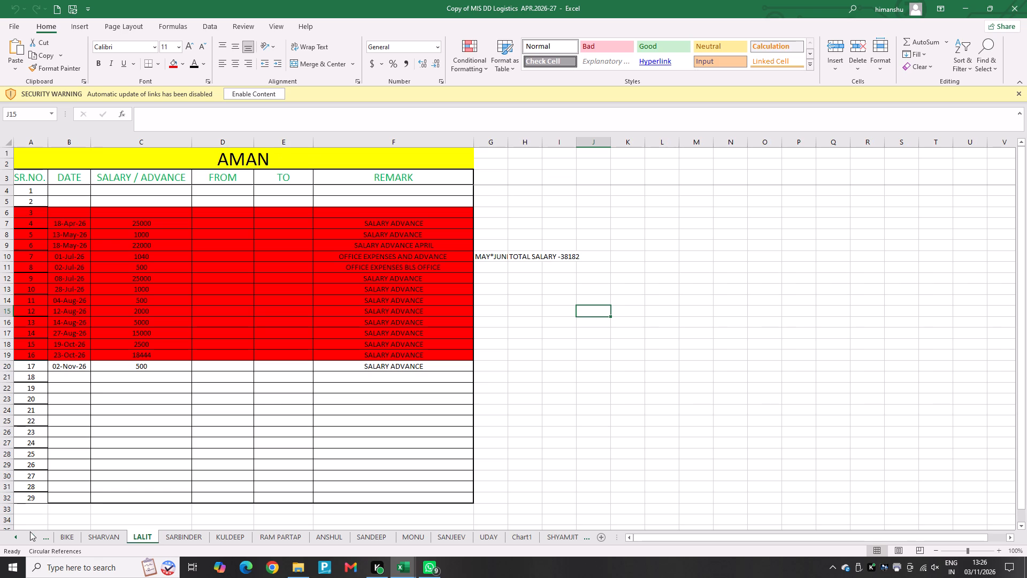
click(16, 536)
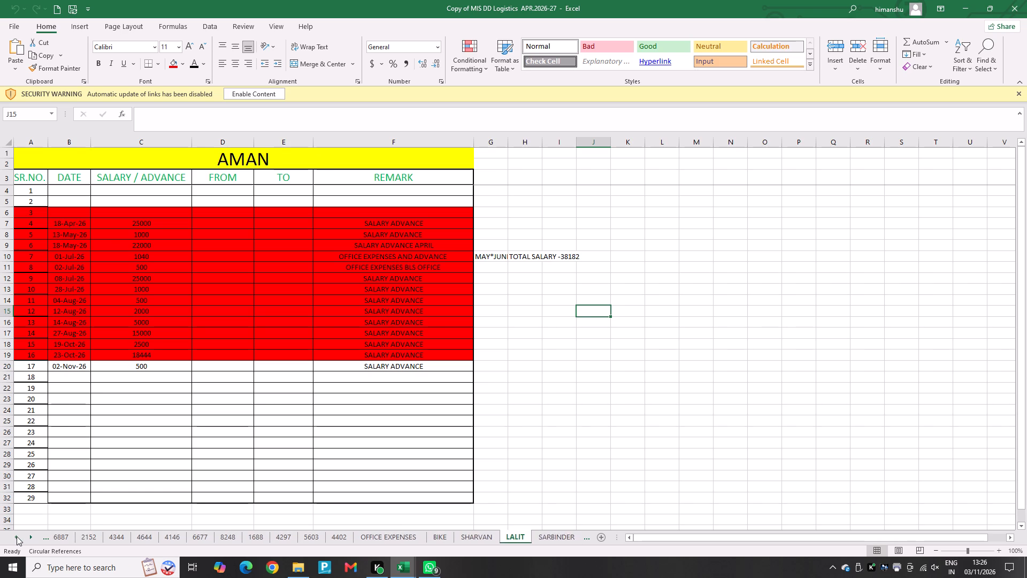
click(278, 535)
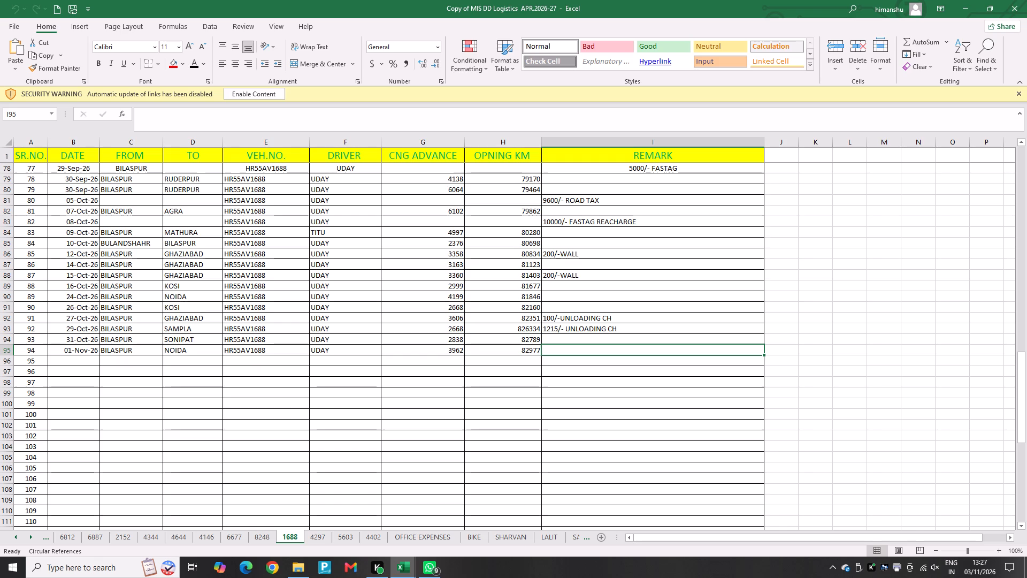
click(267, 536)
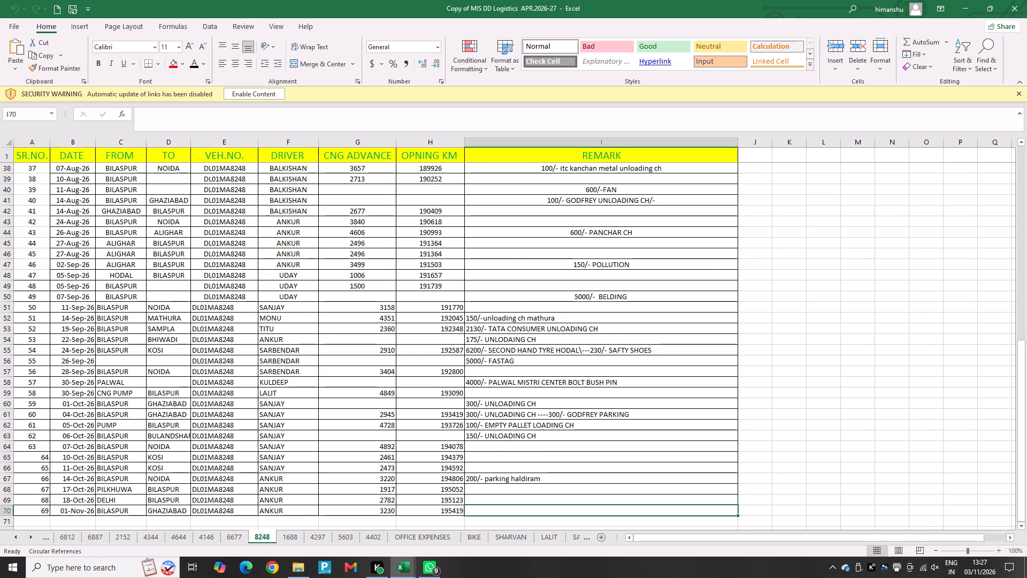
scroll(311, 484, down, 1)
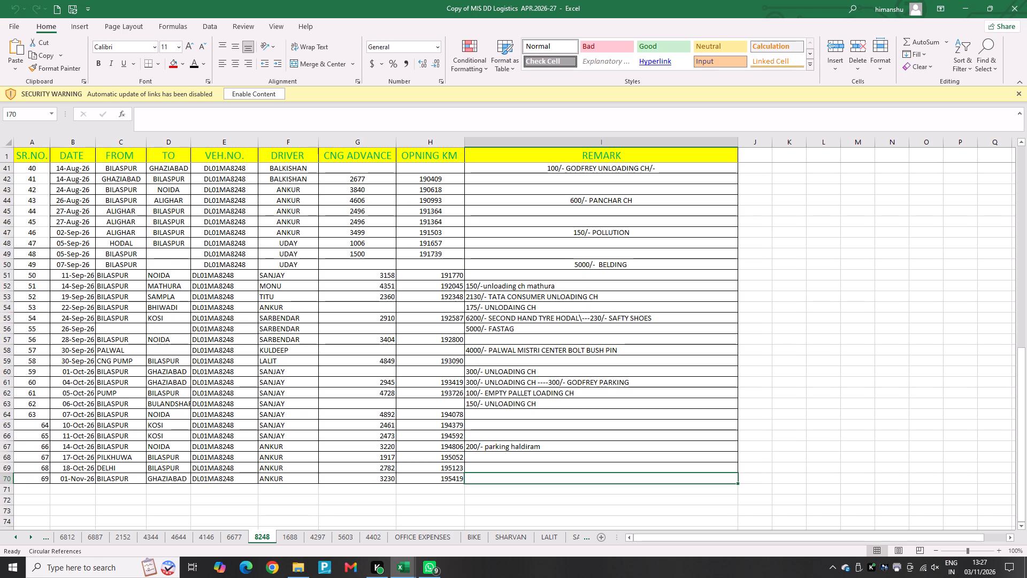
text(100/-)
text(UNLOADING CH)
key(Return)
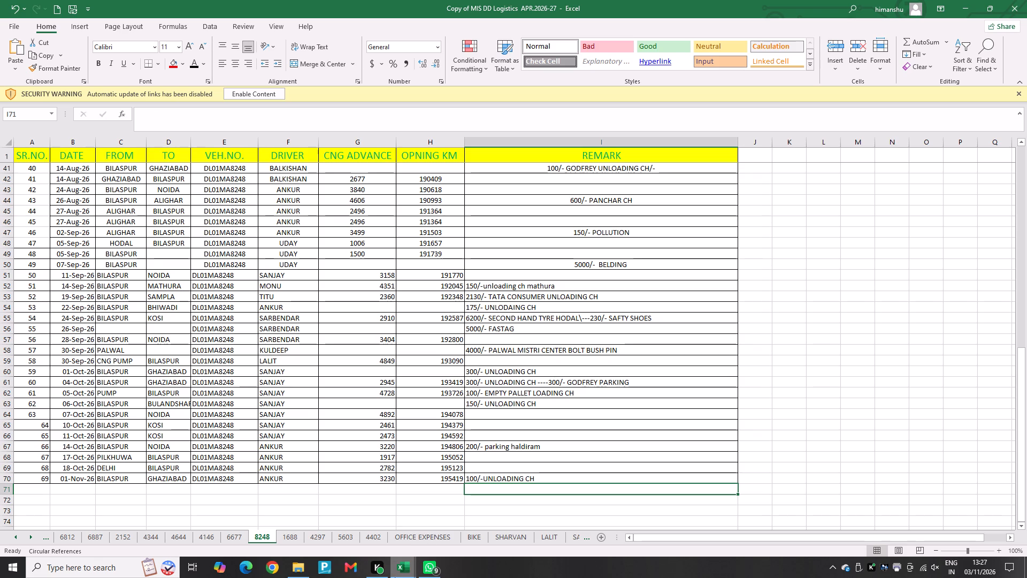
Review the latest trip entries on vehicle sheets 1688, 6677, 6812, 6887, 2152, 4344 and 4644.
click(288, 536)
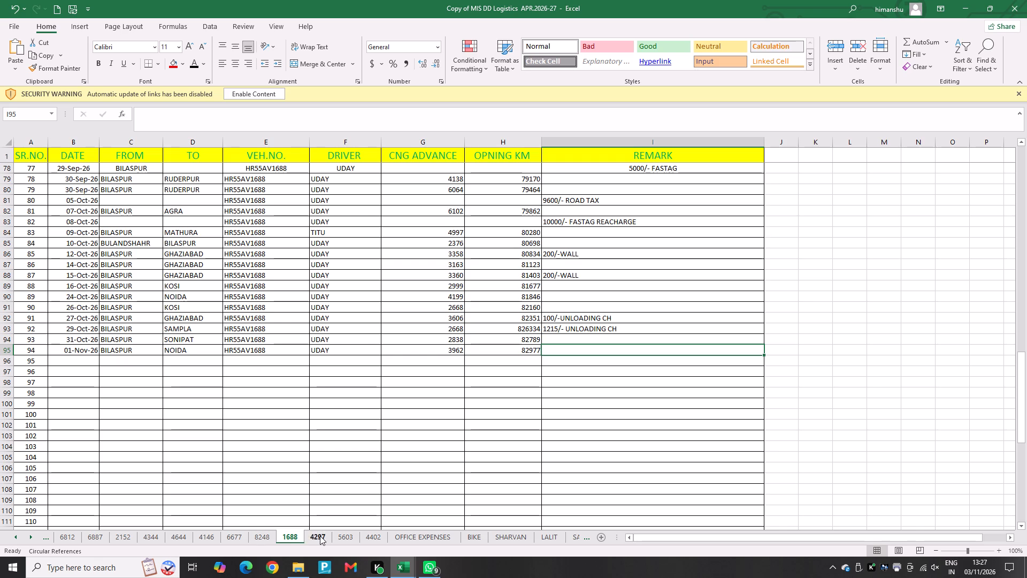
click(235, 543)
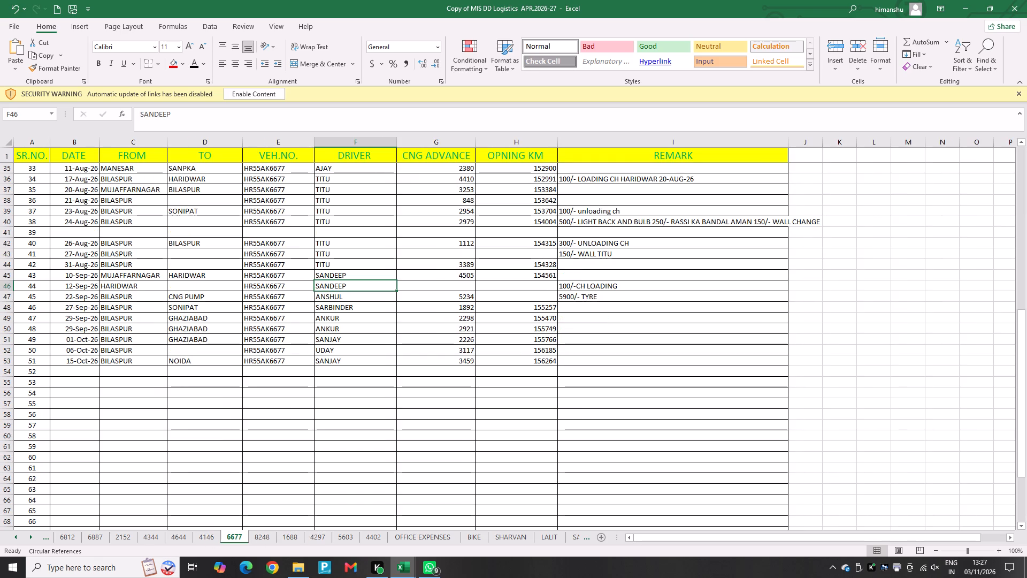
click(68, 543)
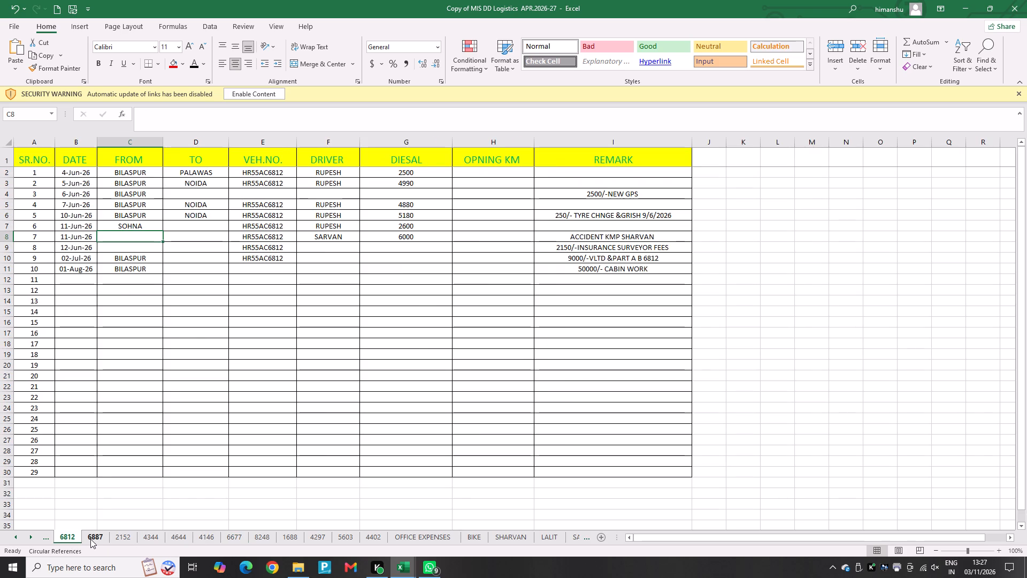
click(90, 539)
click(112, 542)
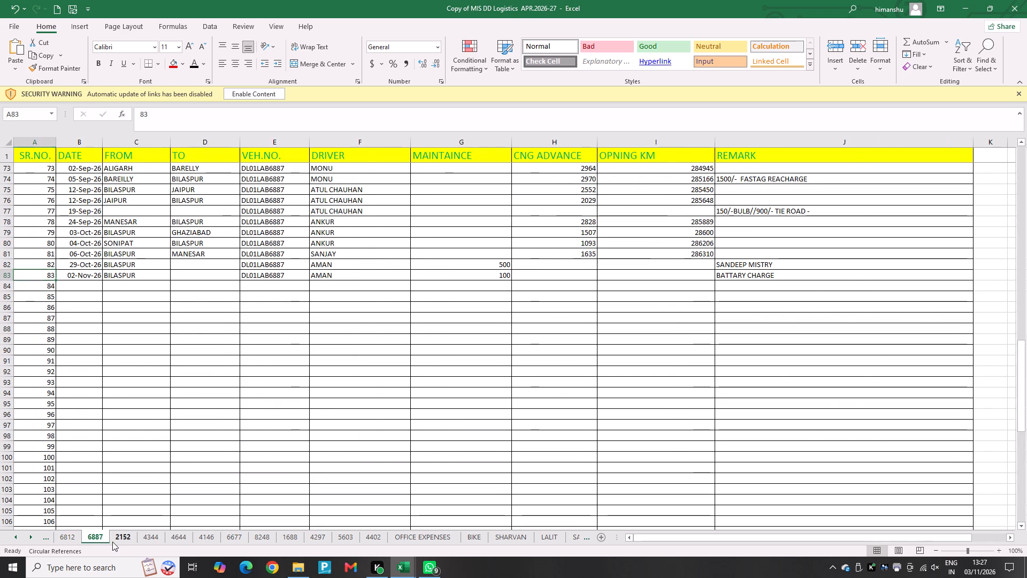
click(148, 543)
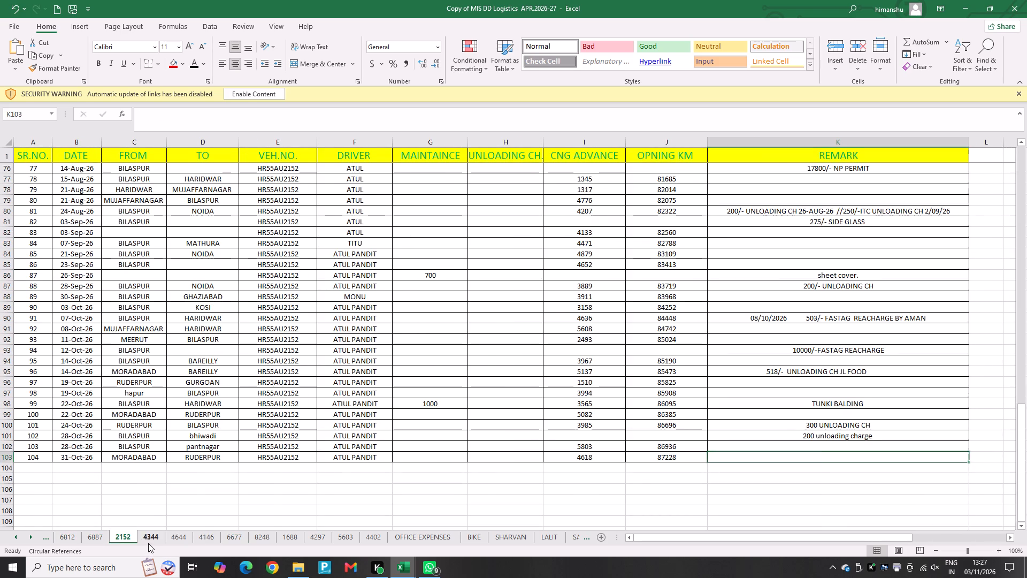
scroll(240, 490, down, 4)
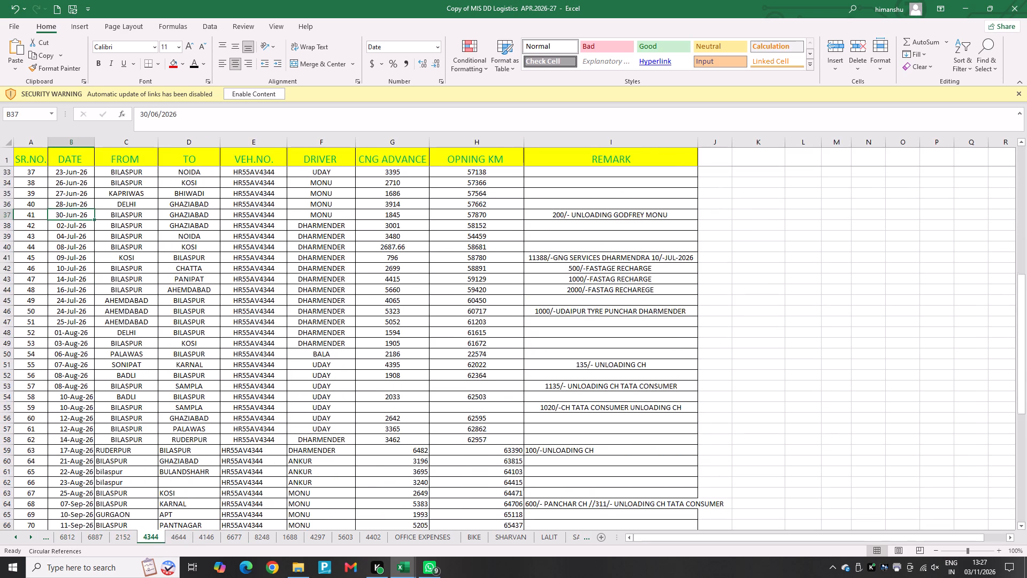
scroll(240, 490, down, 12)
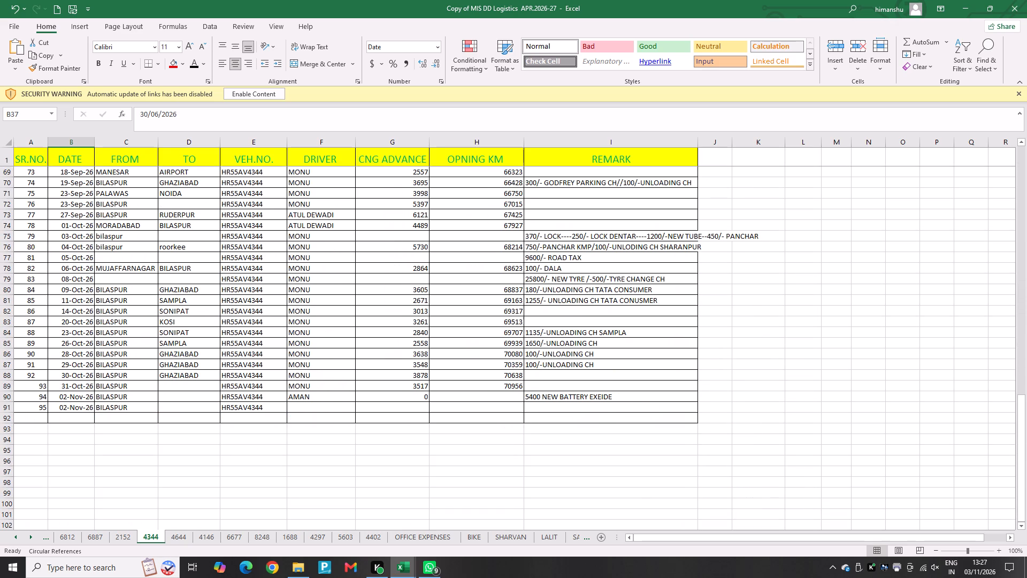
click(183, 536)
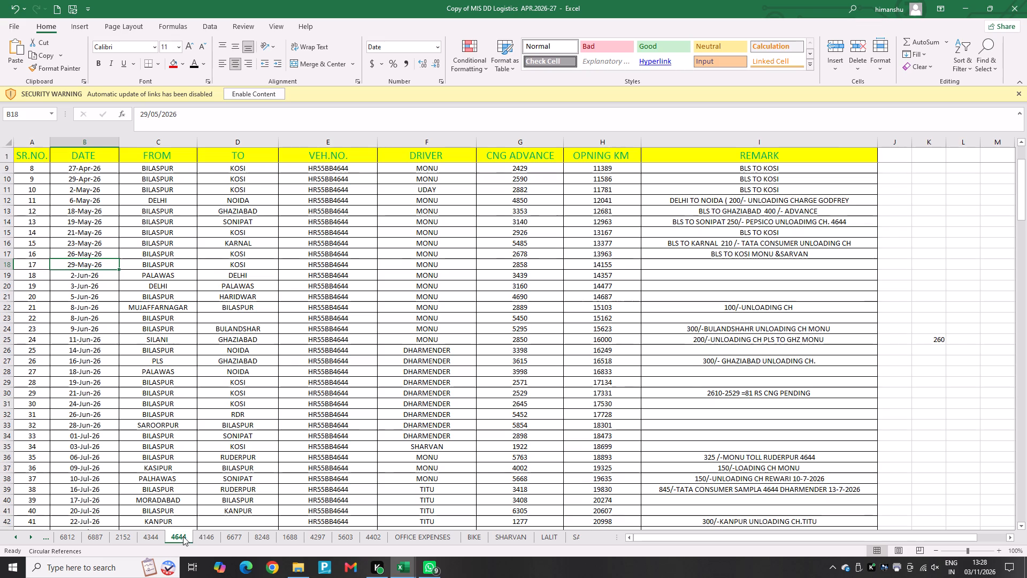
scroll(263, 473, down, 11)
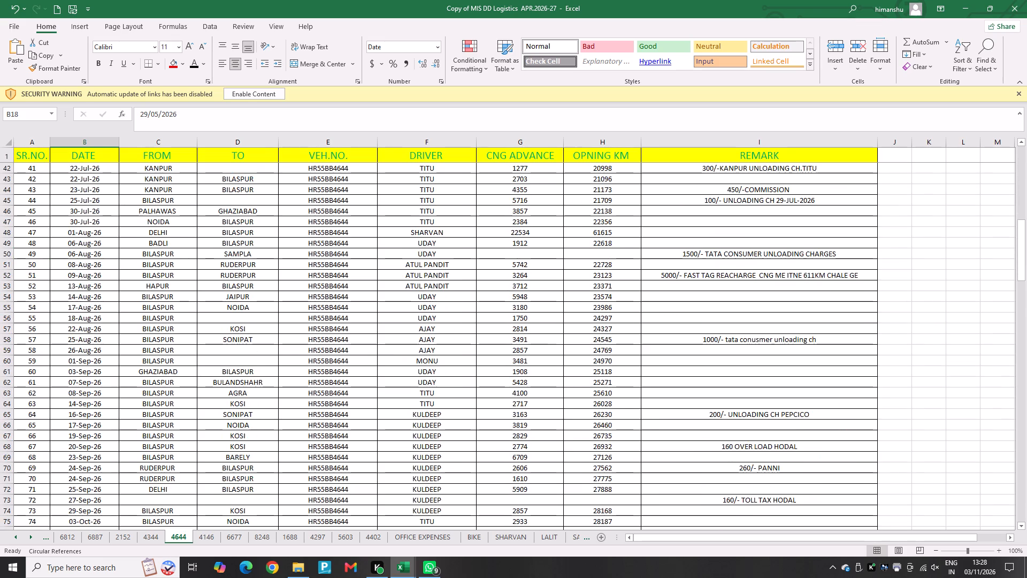
scroll(263, 473, down, 9)
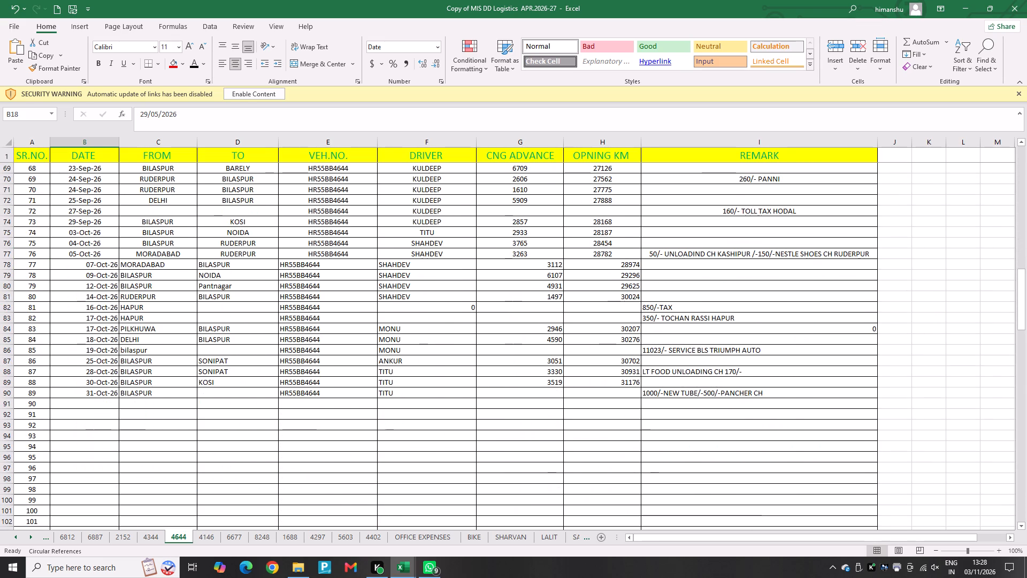
On the 8248 sheet, change the unloading charge in the 01-Nov-26 trip's remark to 200/-.
click(267, 539)
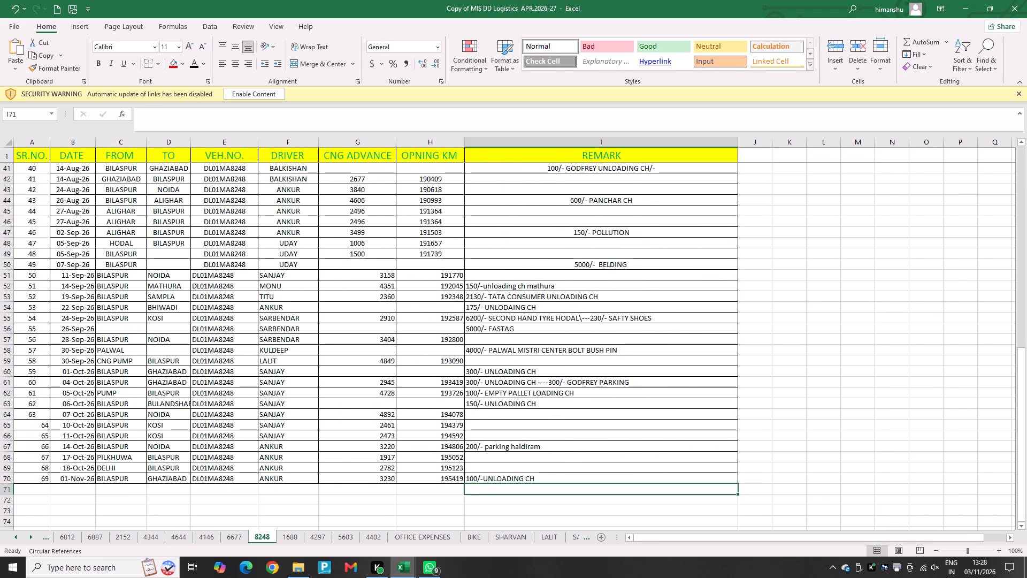
double_click(476, 476)
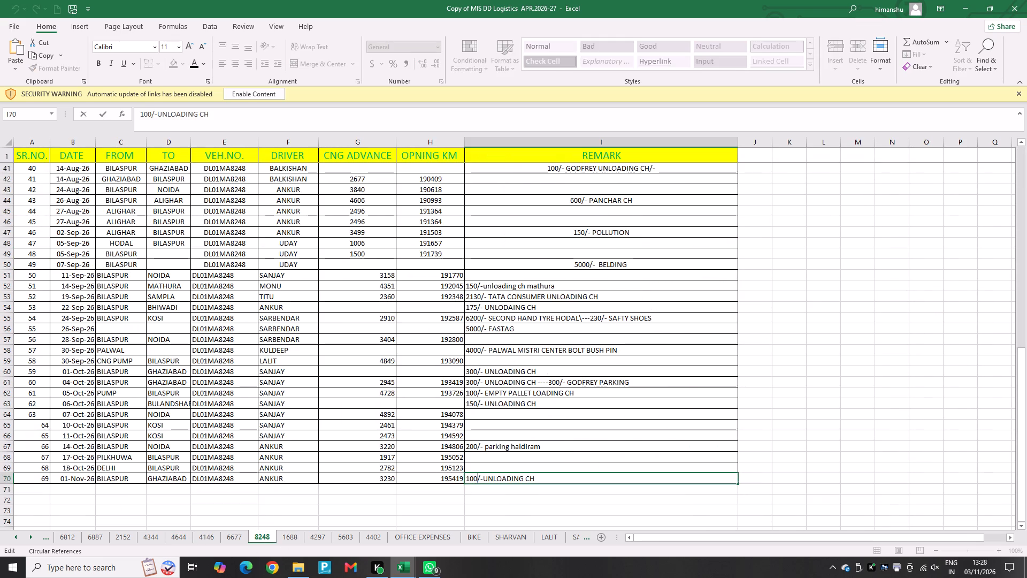
double_click(465, 476)
click(467, 478)
click(468, 478)
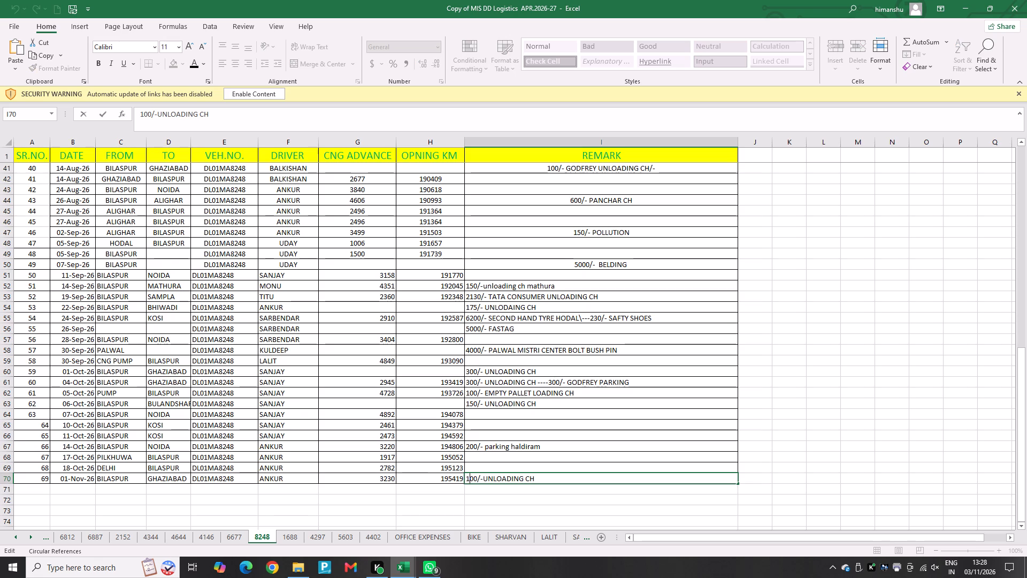
key(BackSpace)
key(2)
key(Return)
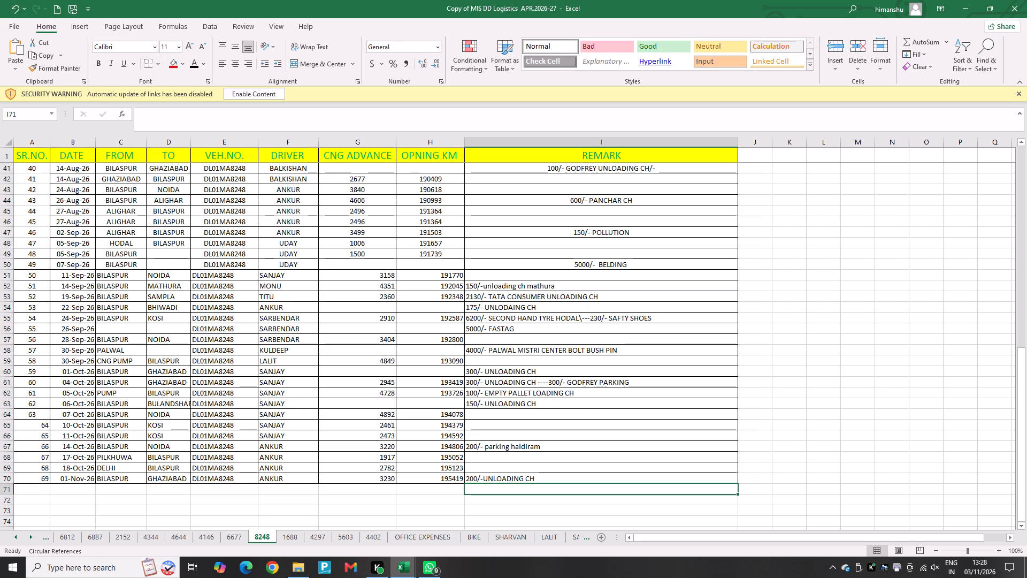
On the 4402 vehicle sheet, enter the date 02-NOV-26 in the blank row for serial number 83.
double_click(11, 538)
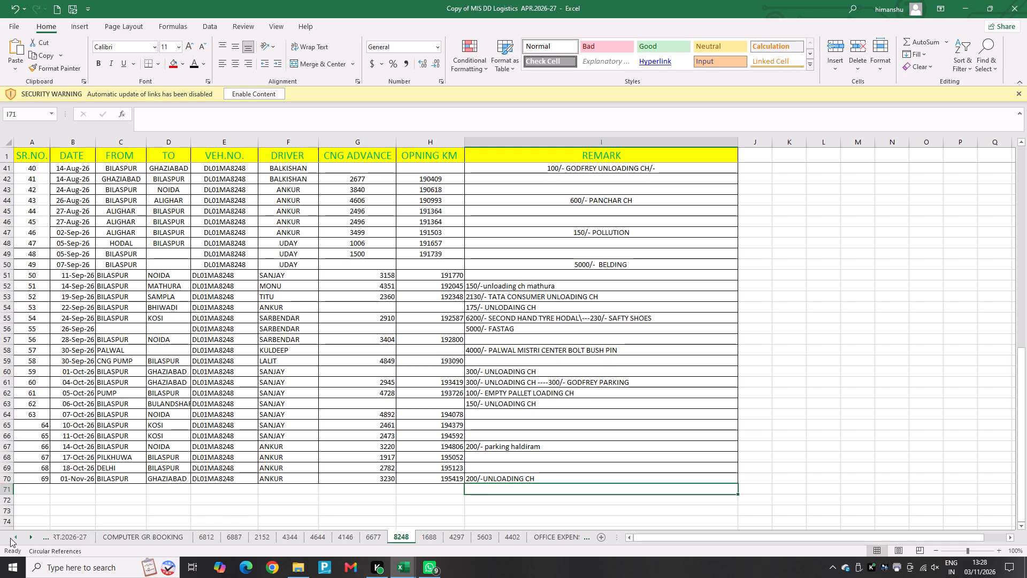
click(39, 537)
triple_click(33, 537)
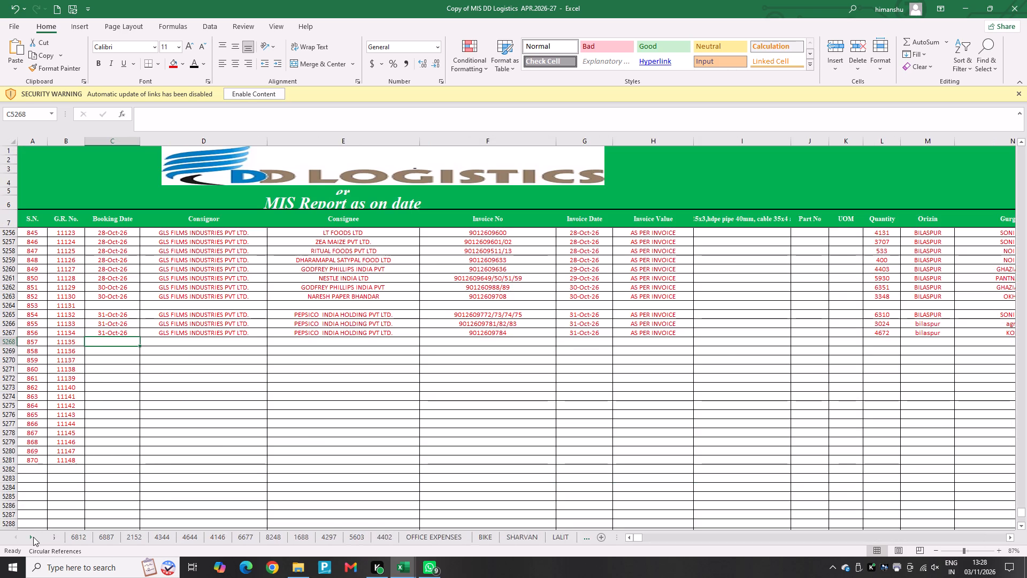
click(33, 537)
click(344, 542)
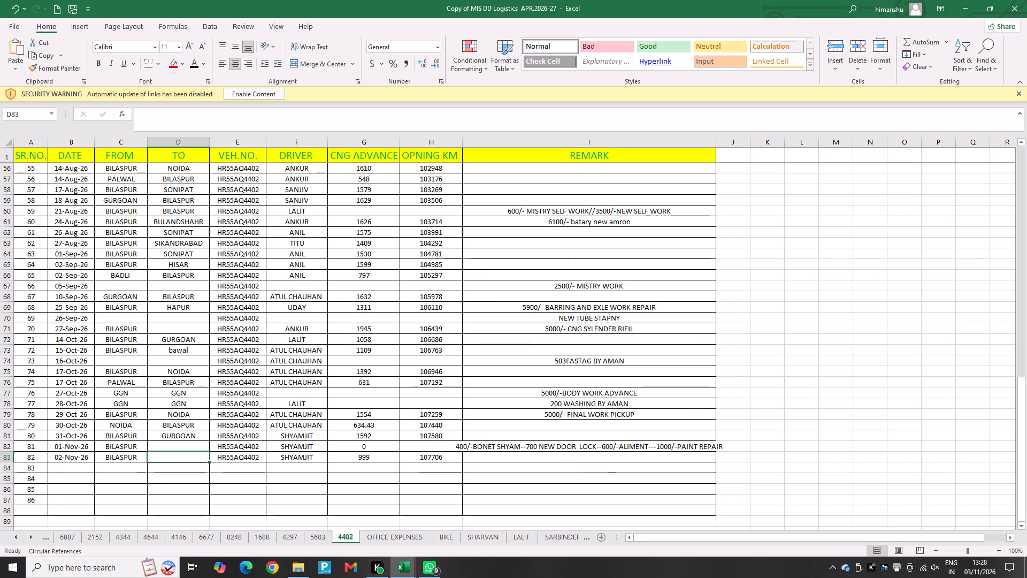
click(42, 473)
click(70, 468)
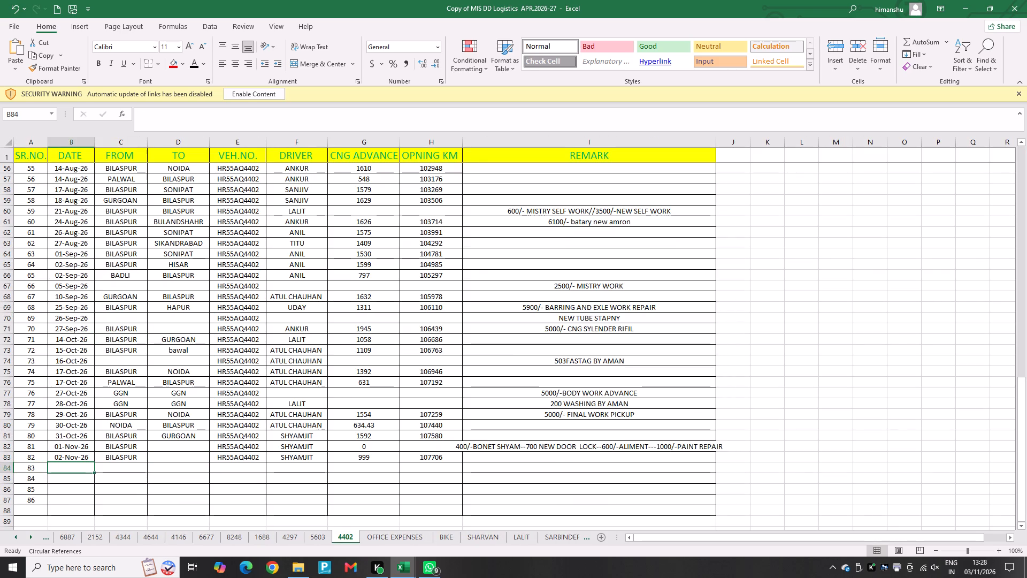
text(02)
key(minus)
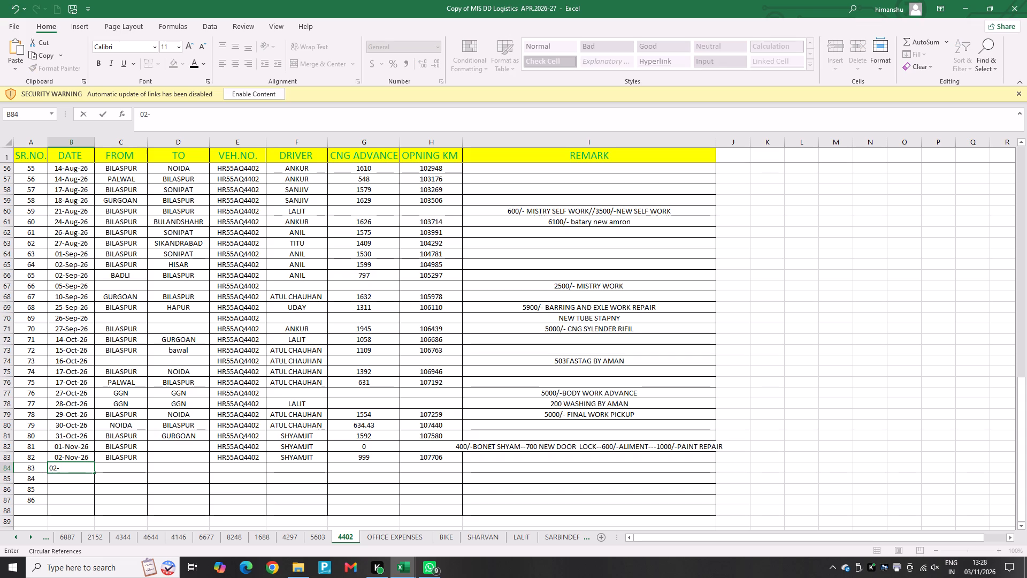
text(NOV-)
key(2)
key(6)
key(Right)
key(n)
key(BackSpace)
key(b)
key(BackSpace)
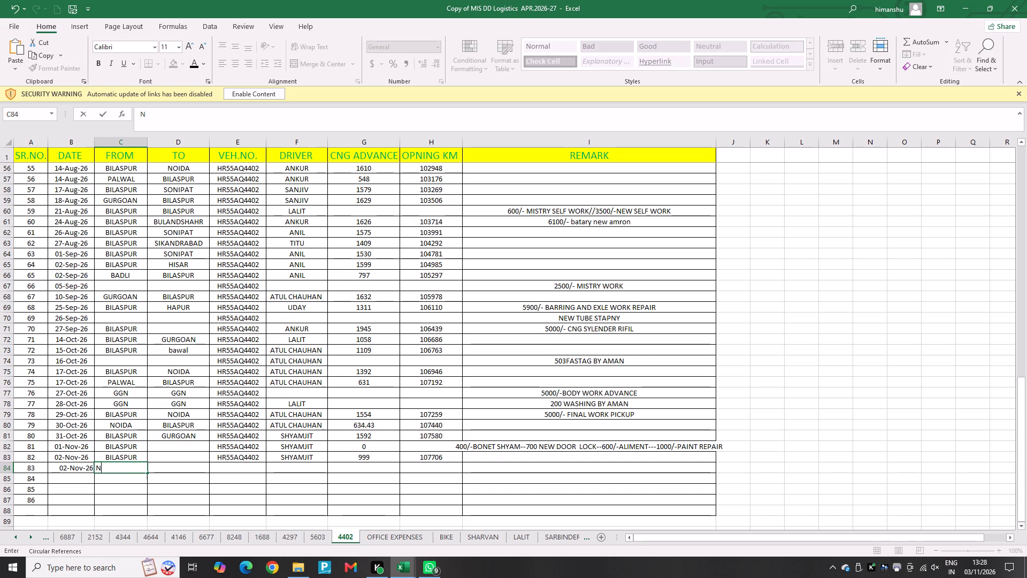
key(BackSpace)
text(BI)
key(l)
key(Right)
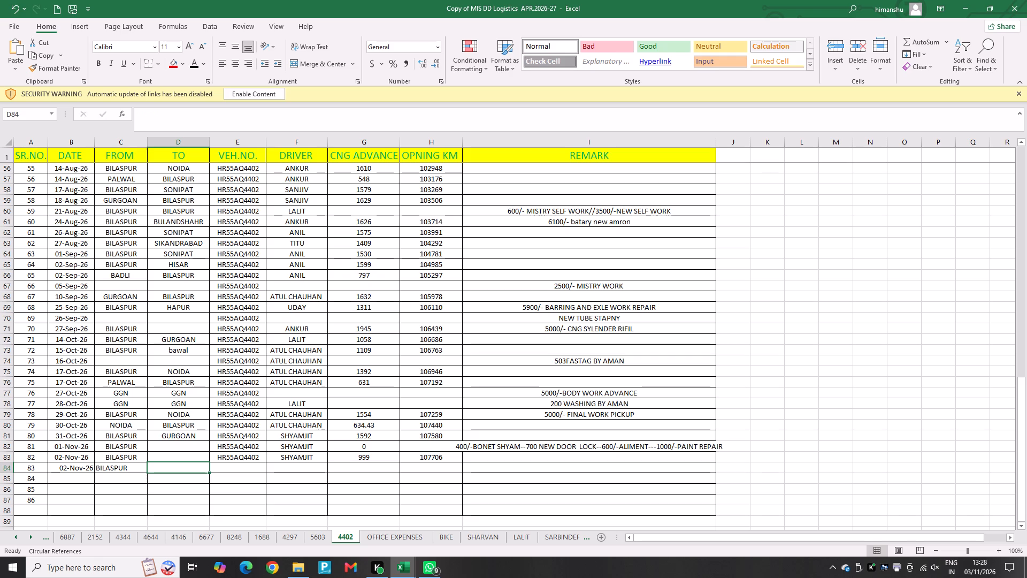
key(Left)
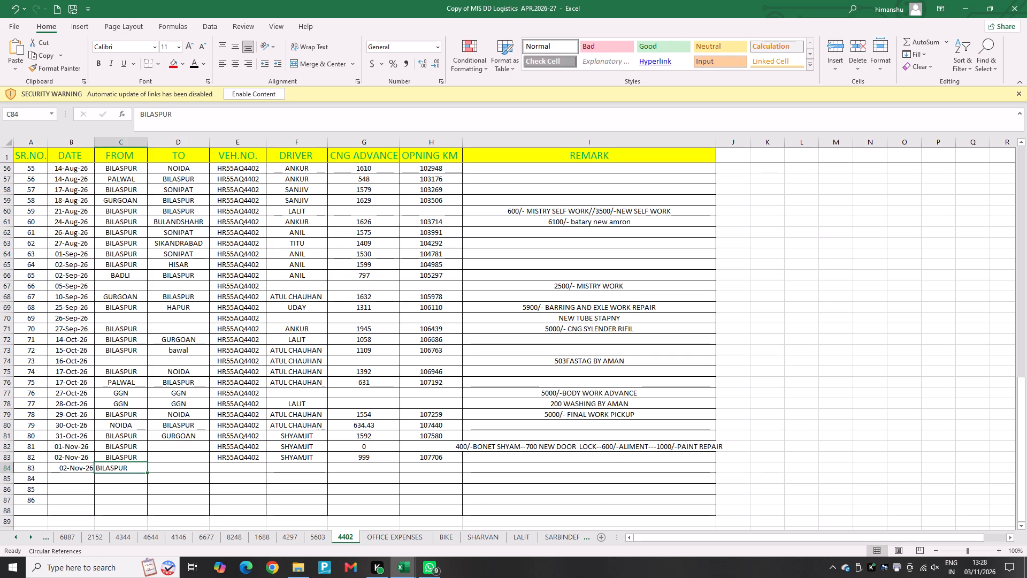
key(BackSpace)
key(Right)
key(Right)
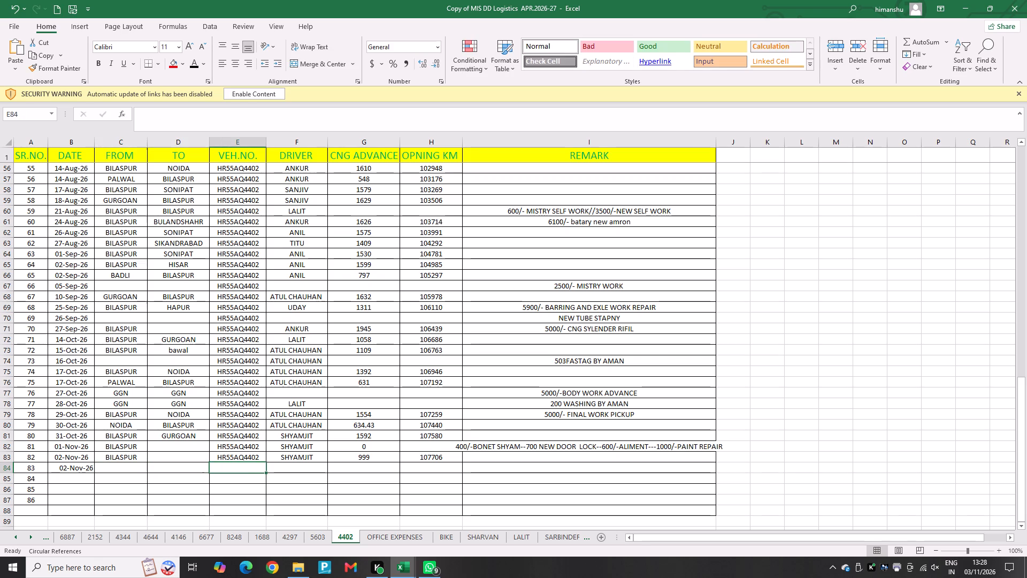
text(HR)
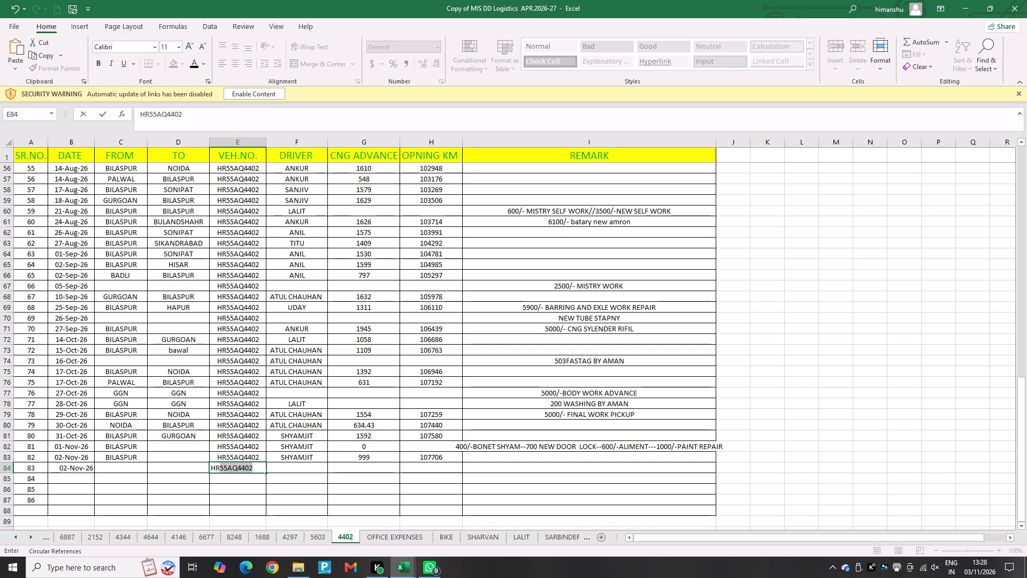
key(Right)
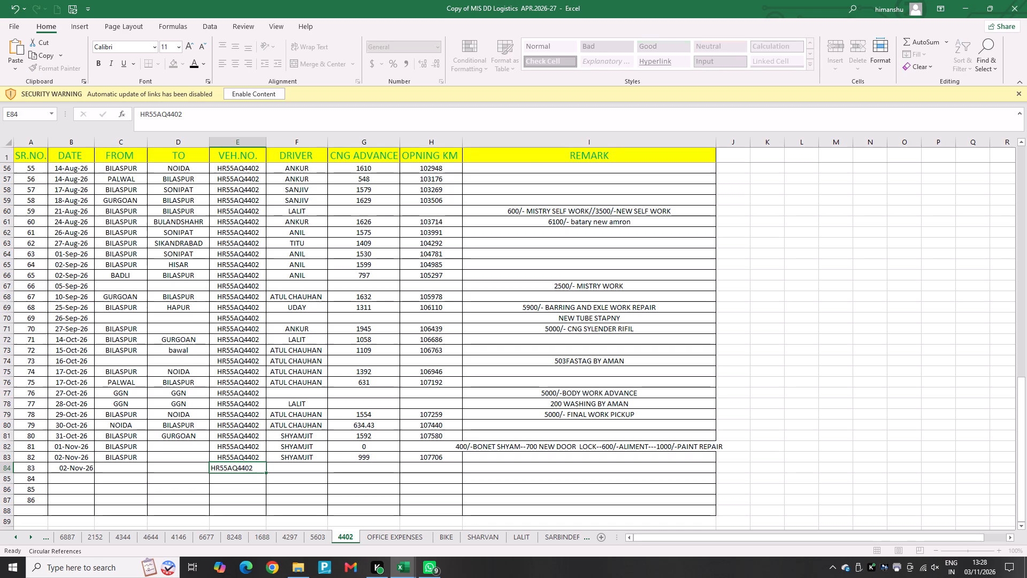
Enter the remark "3000/- FINAL BODY PAYMENT" in the row for serial number 83, leaving driver, CNG advance and opening km blank.
key(Right)
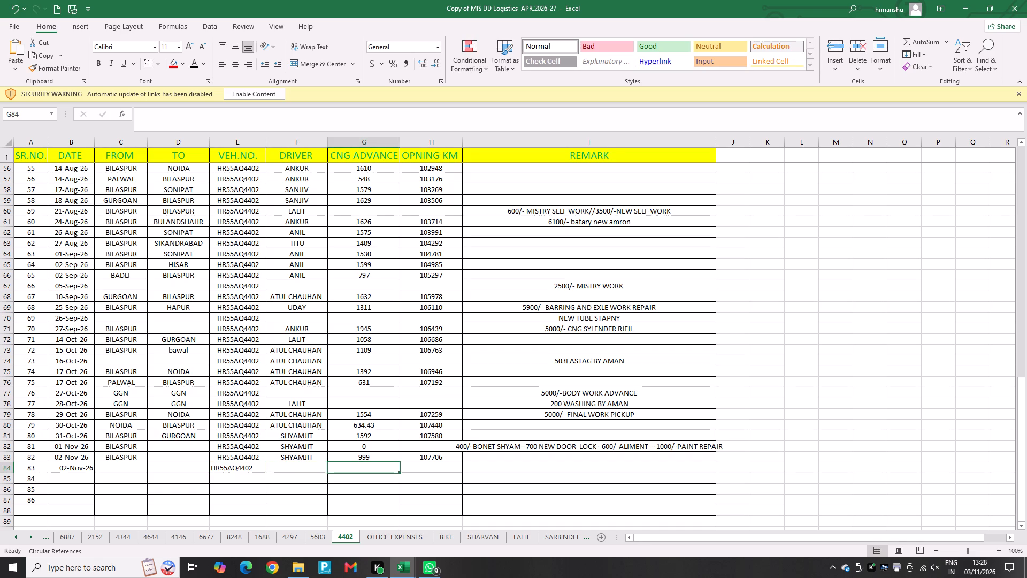
key(Right)
key(Right)
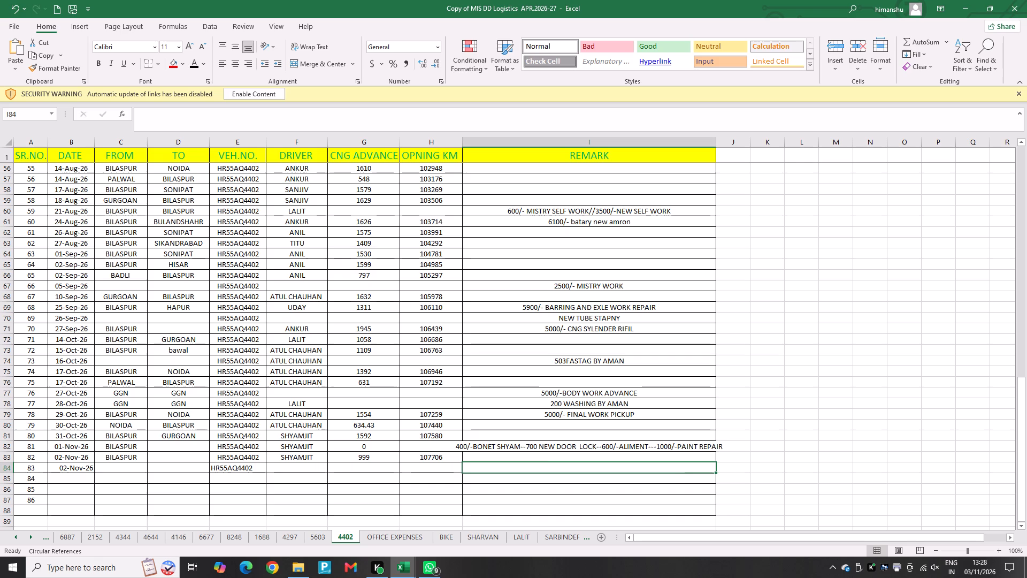
text(3000/-)
key(space)
text(FINAL)
key(space)
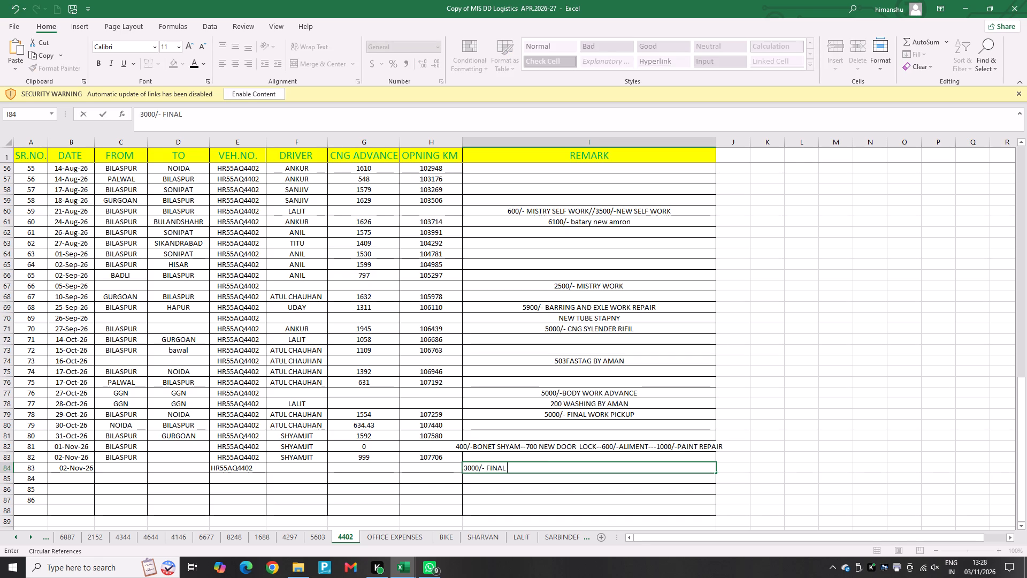
text(BODY PAYMENT)
key(Return)
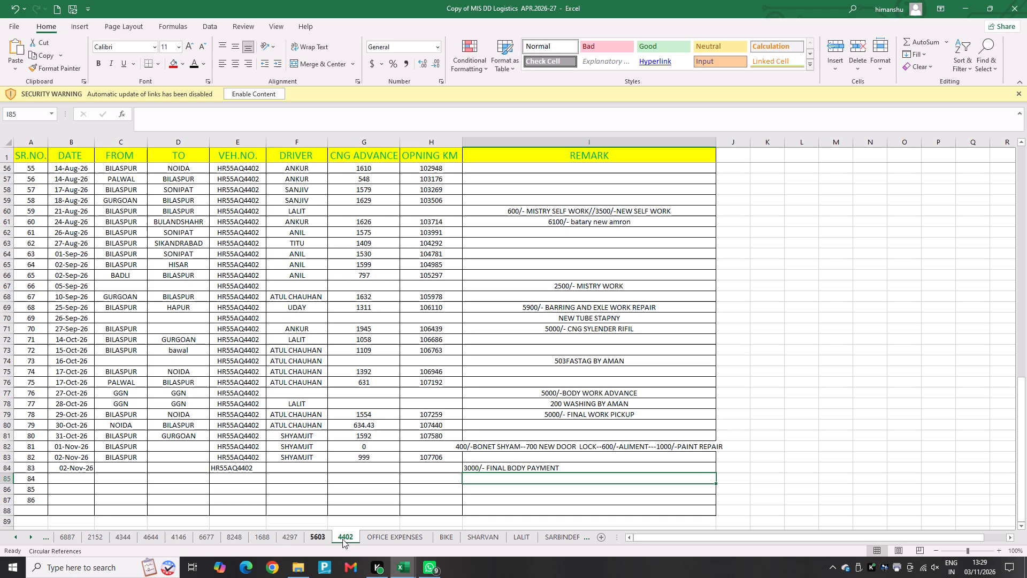
On the 4344 vehicle sheet, enter the remark "400 VEHICAL START AMAN" for the 02-Nov-26 trip with serial number 95.
click(130, 535)
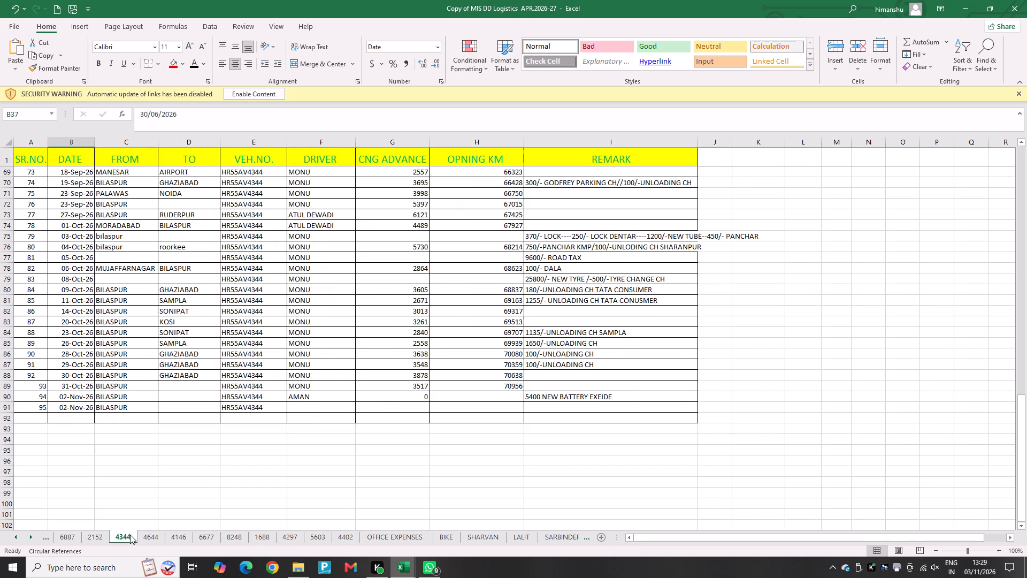
click(551, 408)
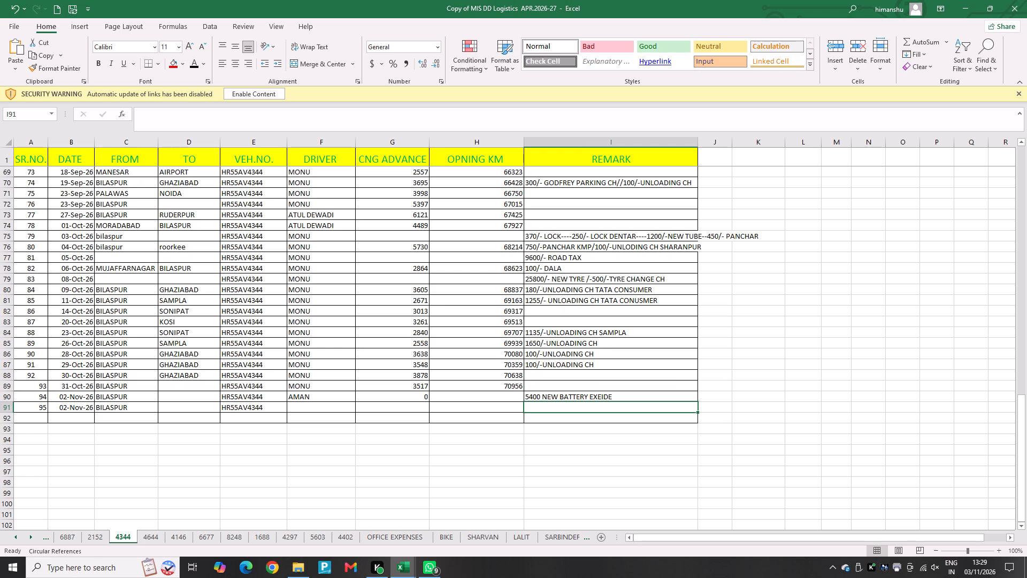
text(400)
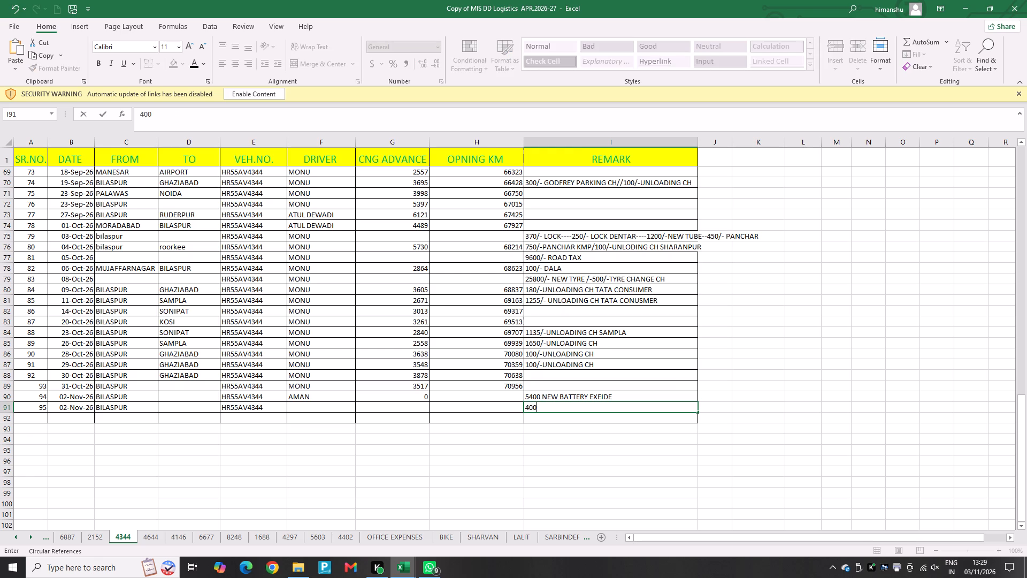
key(Return)
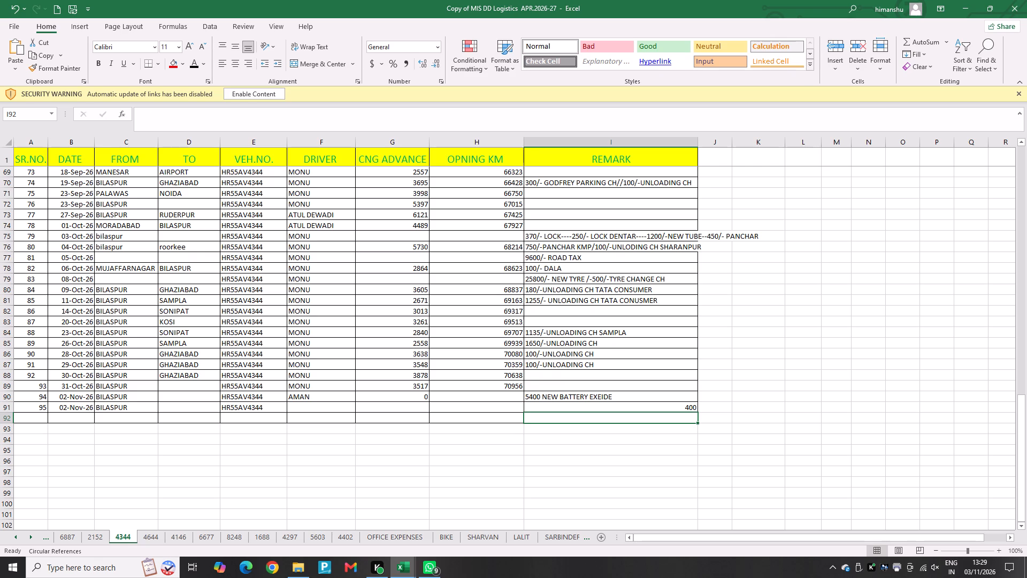
double_click(655, 405)
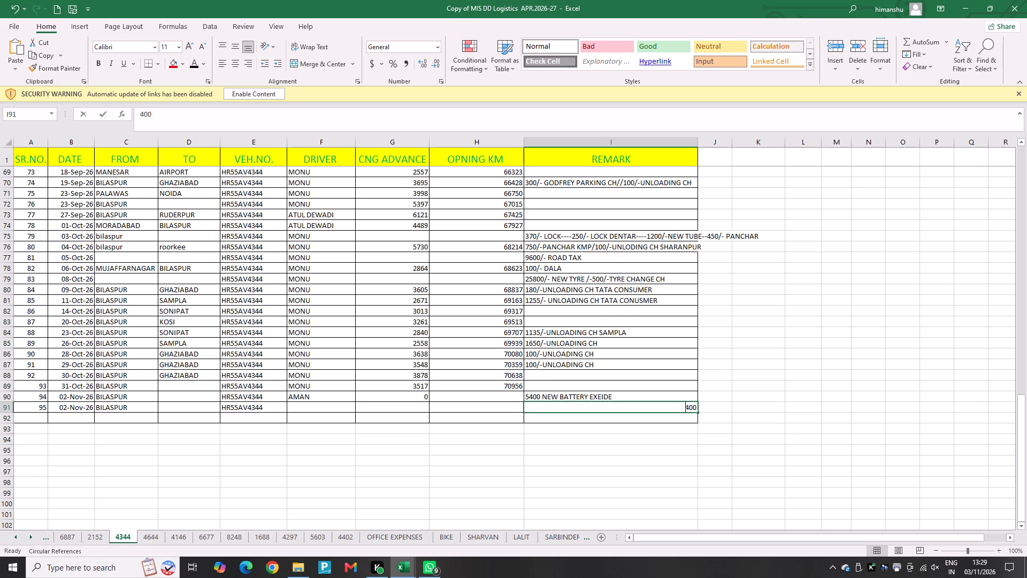
drag(655, 405, 734, 402)
text(400)
key(space)
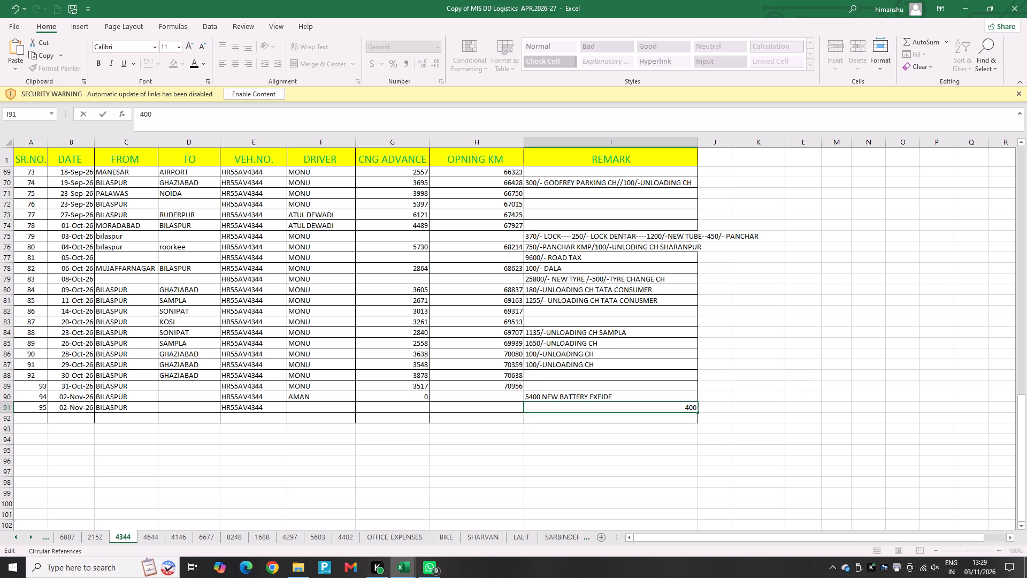
key(v)
key(e)
text(HICAL START)
key(space)
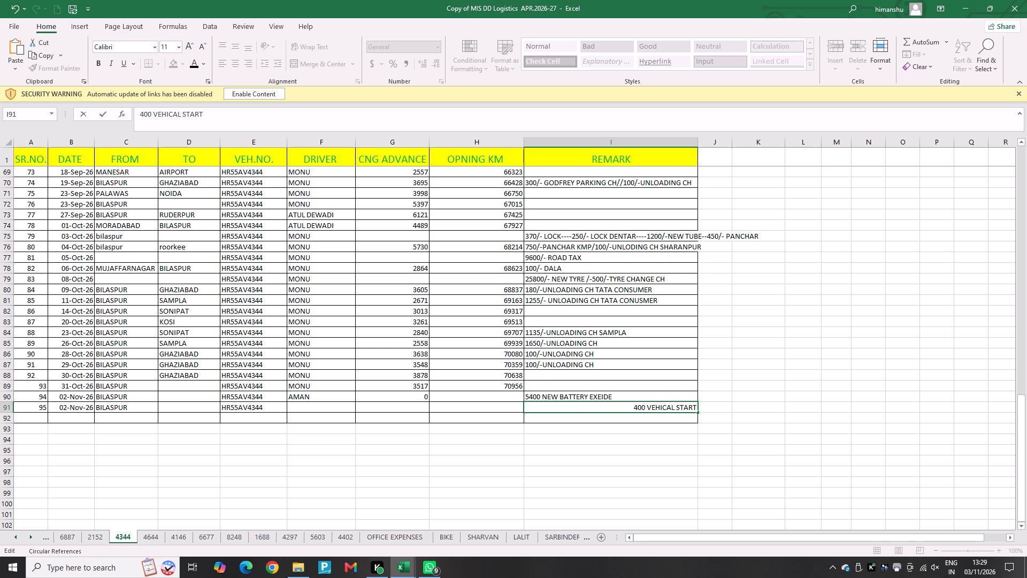
text(AMA)
text(MN)
key(BackSpace)
key(BackSpace)
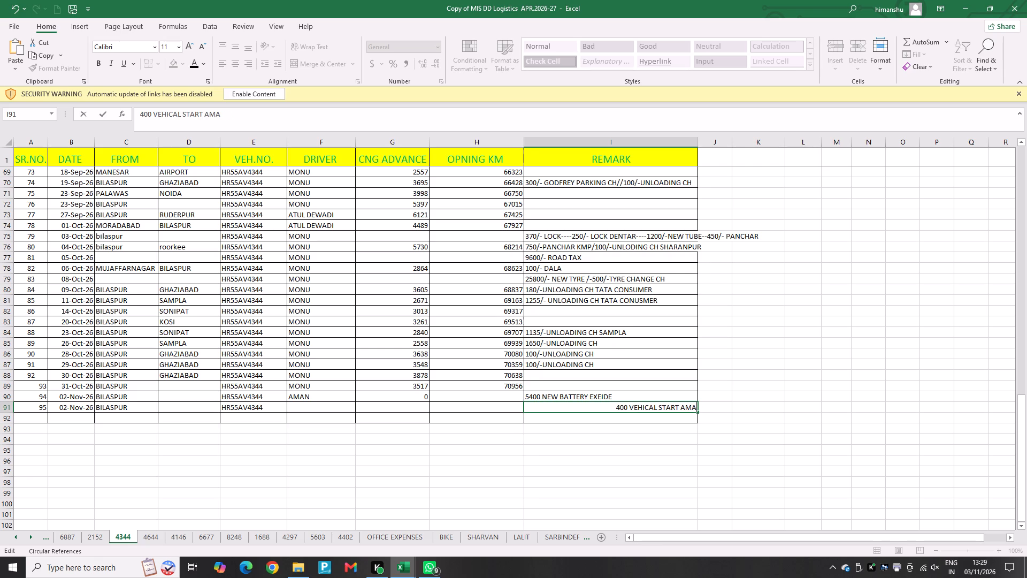
key(n)
key(Return)
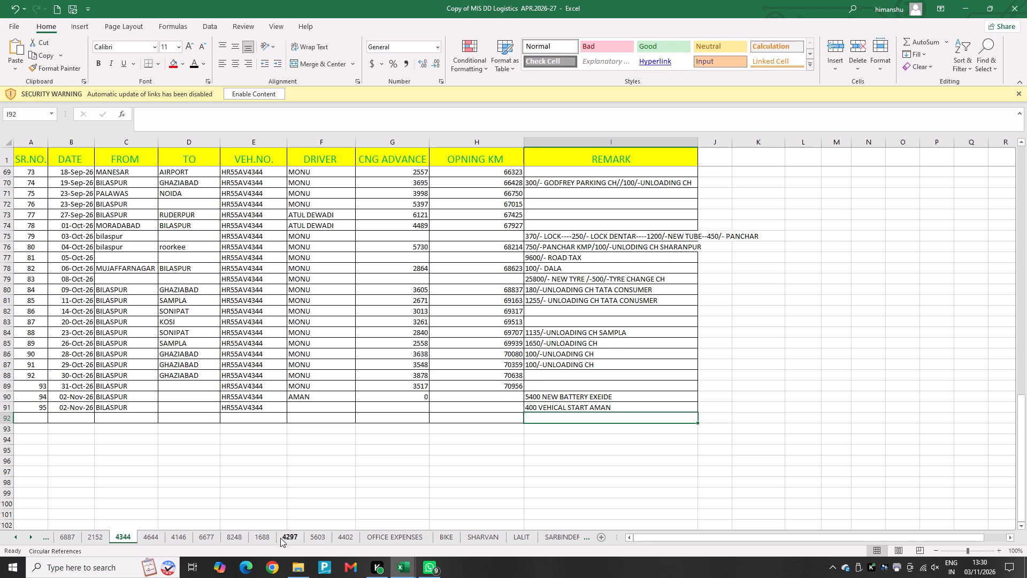
On the 6887 vehicle sheet, append "400/- VEHICAL START AMAN" to the BATTARY CHARGE remark of the 02-Nov-26 entry.
click(75, 538)
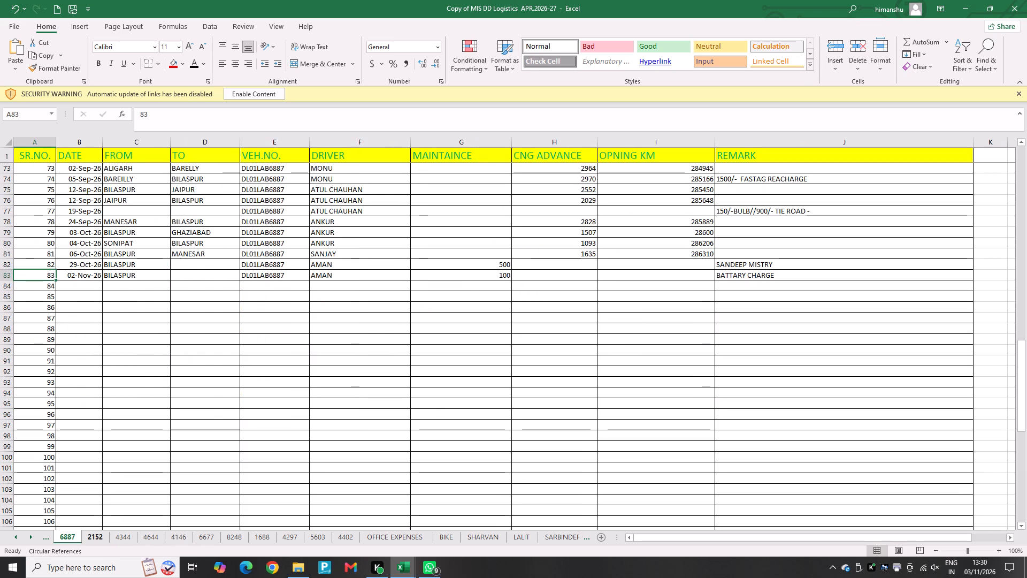
click(806, 273)
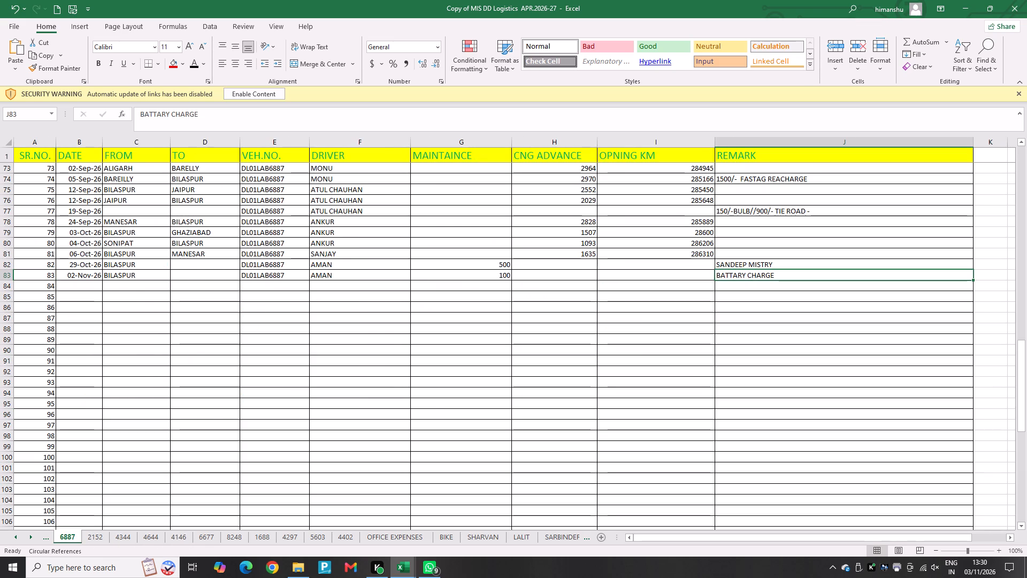
double_click(818, 276)
key(space)
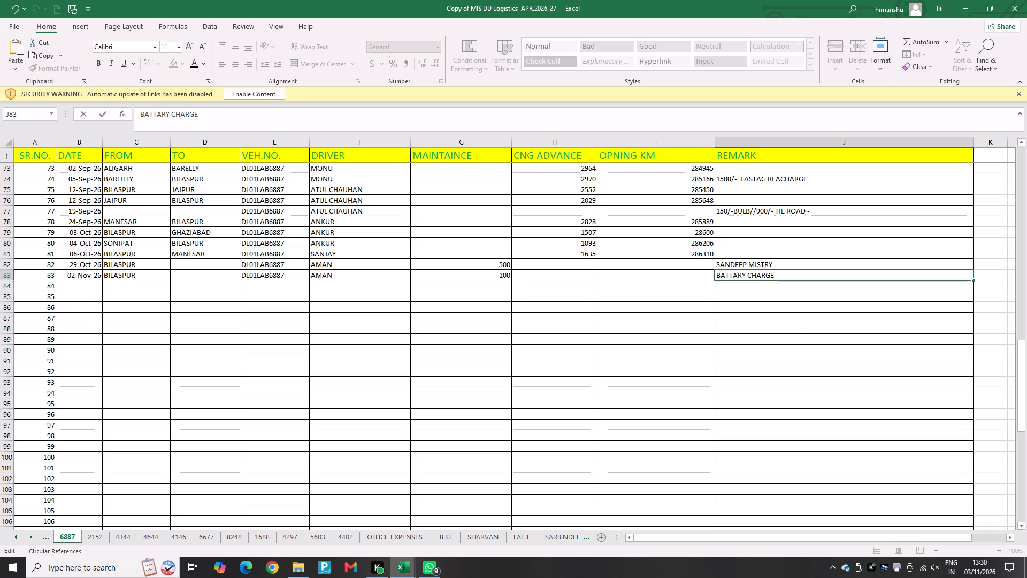
text(40)
key(0)
key(slash)
key(minus)
key(space)
text(VE)
text(HICAL)
key(space)
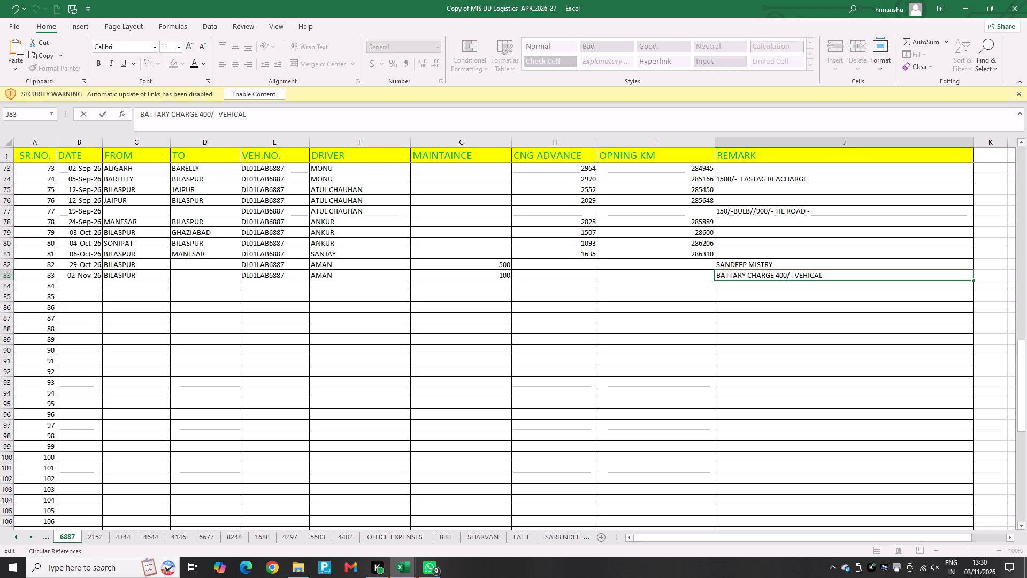
text(START AMAN)
key(Return)
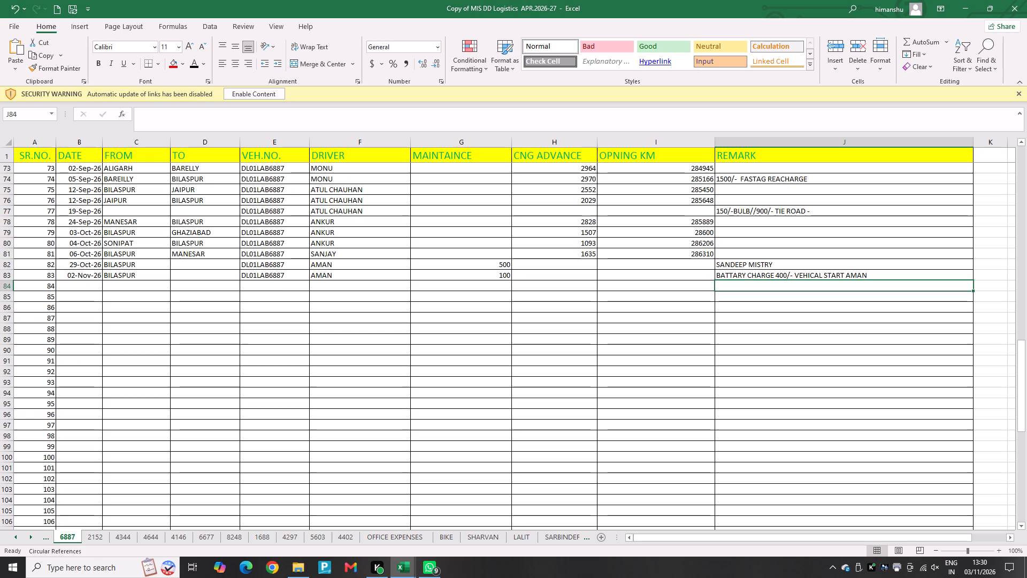
On the 4644 vehicle sheet, enter the date 02-NOV-26 in the blank row for serial number 90.
click(153, 537)
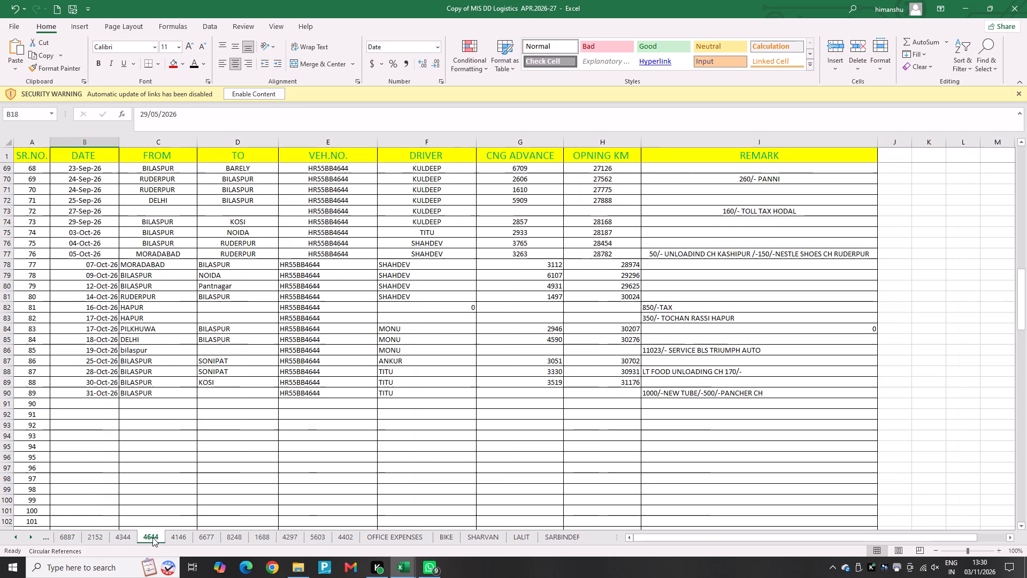
click(83, 404)
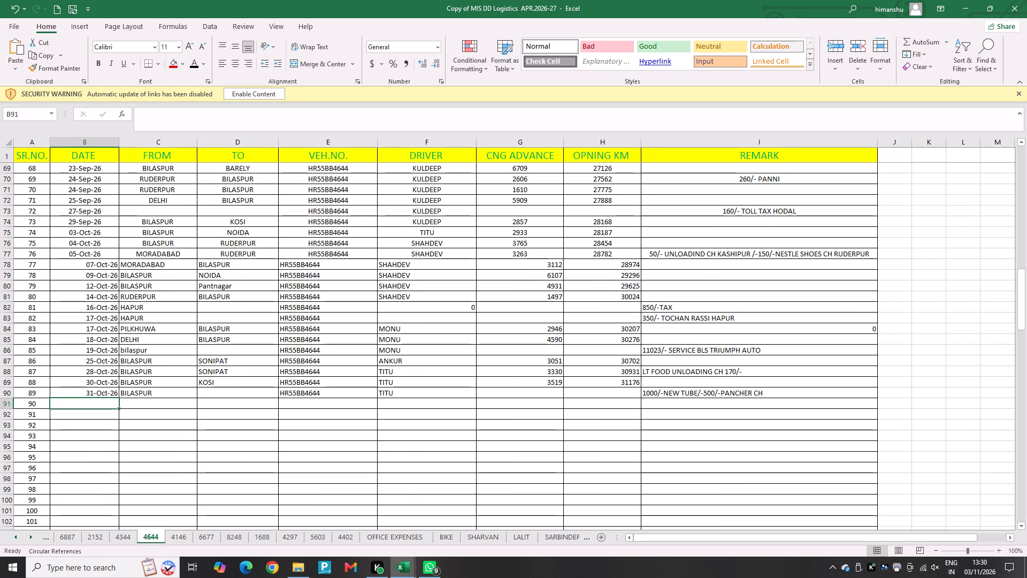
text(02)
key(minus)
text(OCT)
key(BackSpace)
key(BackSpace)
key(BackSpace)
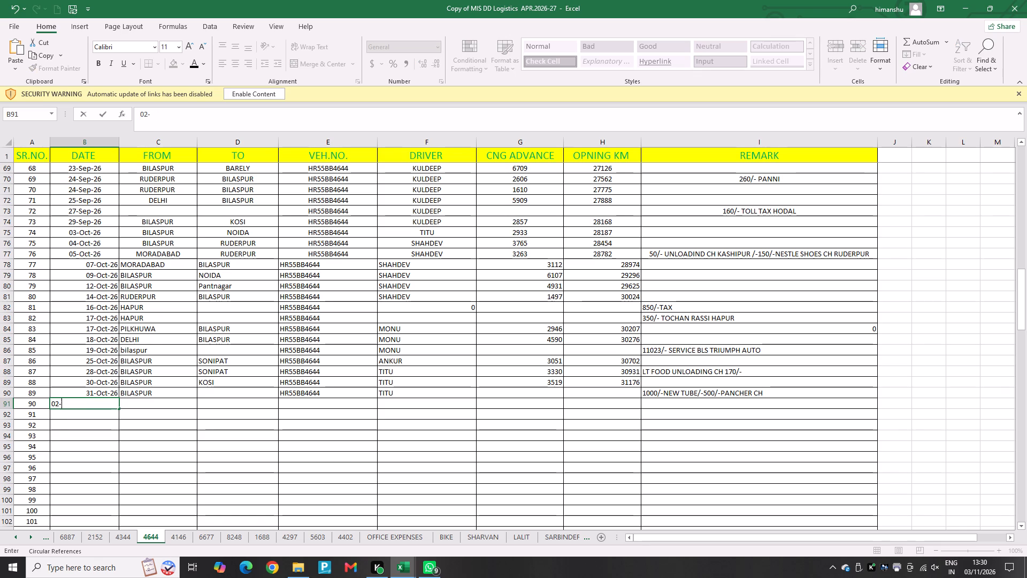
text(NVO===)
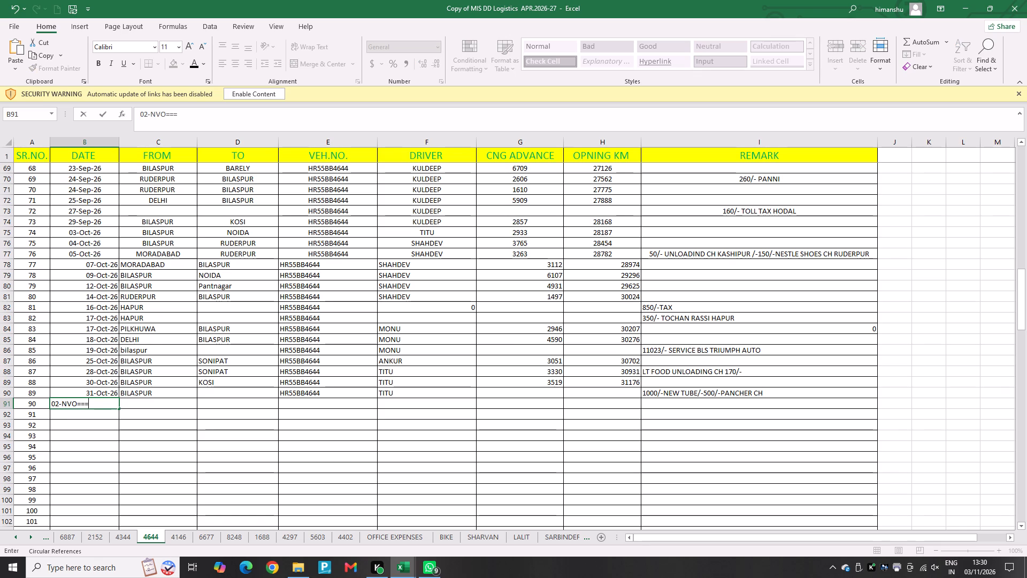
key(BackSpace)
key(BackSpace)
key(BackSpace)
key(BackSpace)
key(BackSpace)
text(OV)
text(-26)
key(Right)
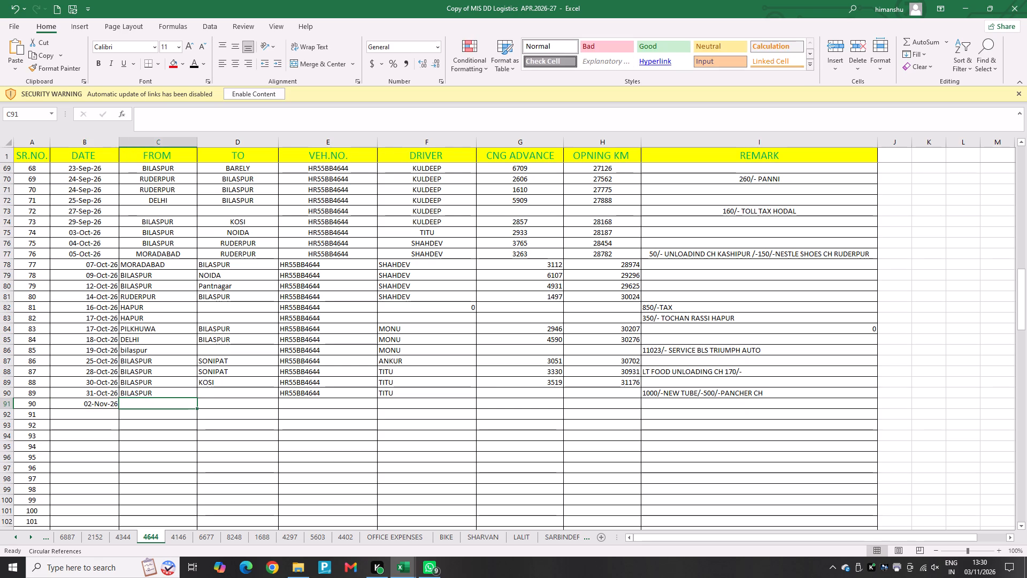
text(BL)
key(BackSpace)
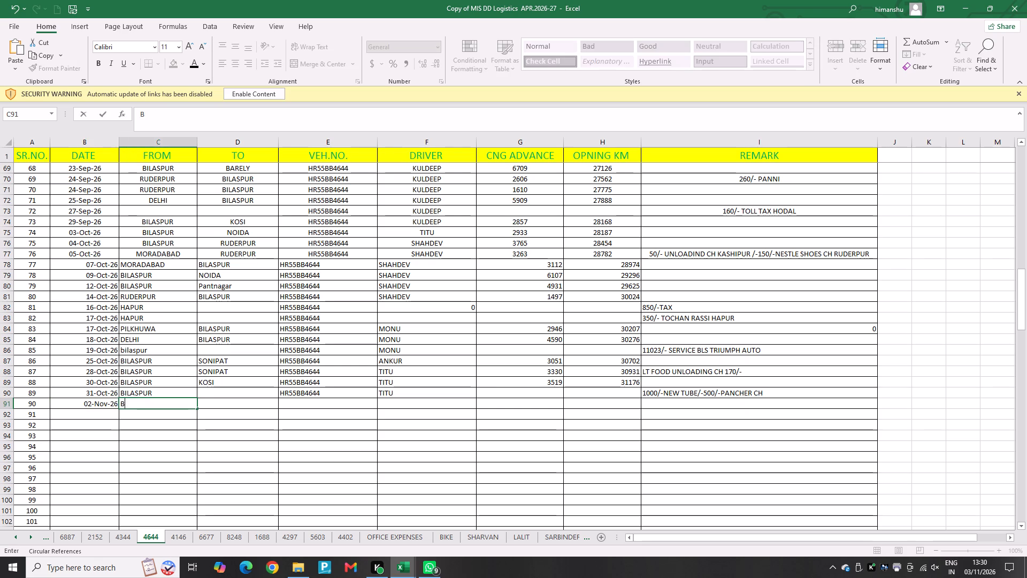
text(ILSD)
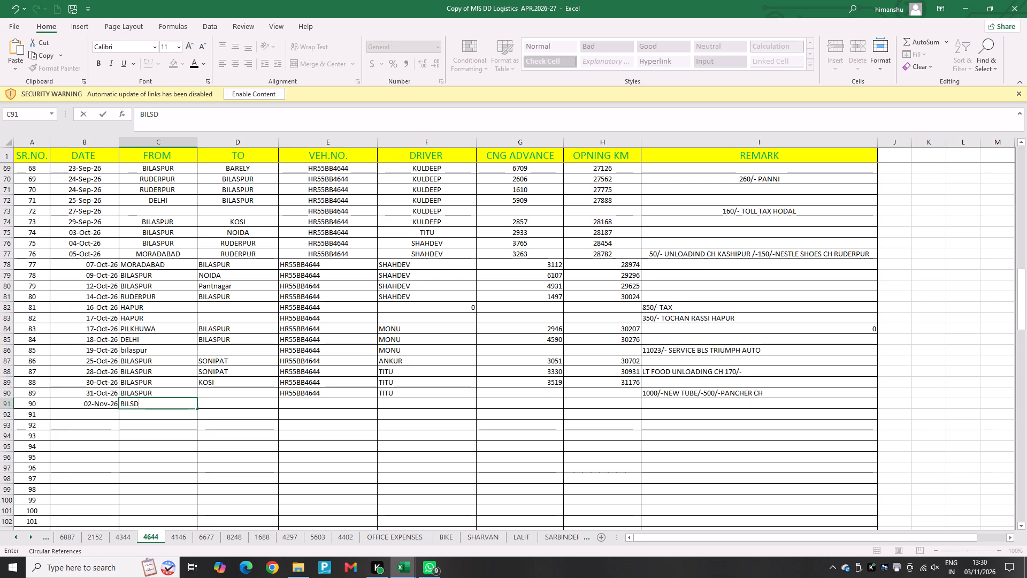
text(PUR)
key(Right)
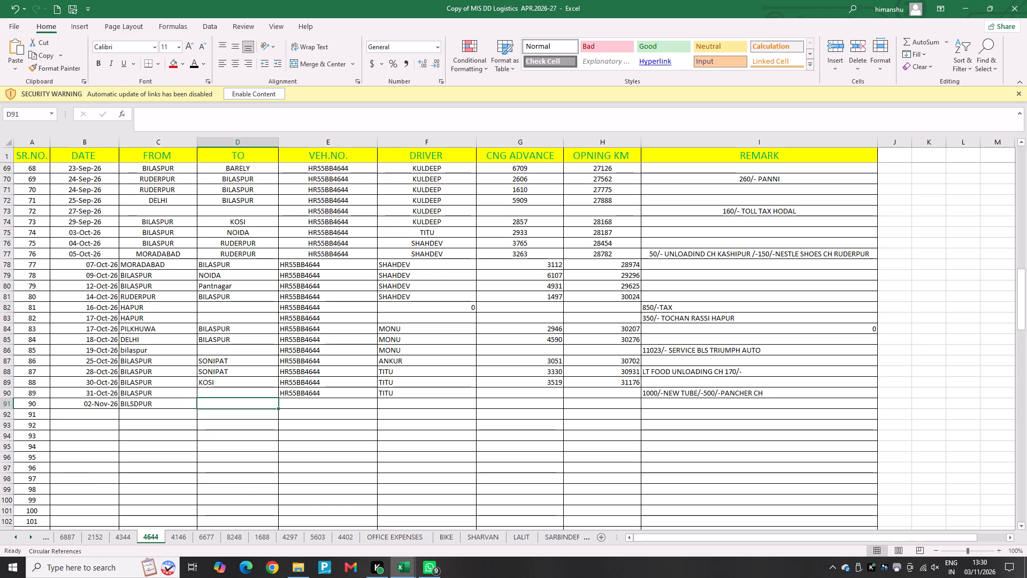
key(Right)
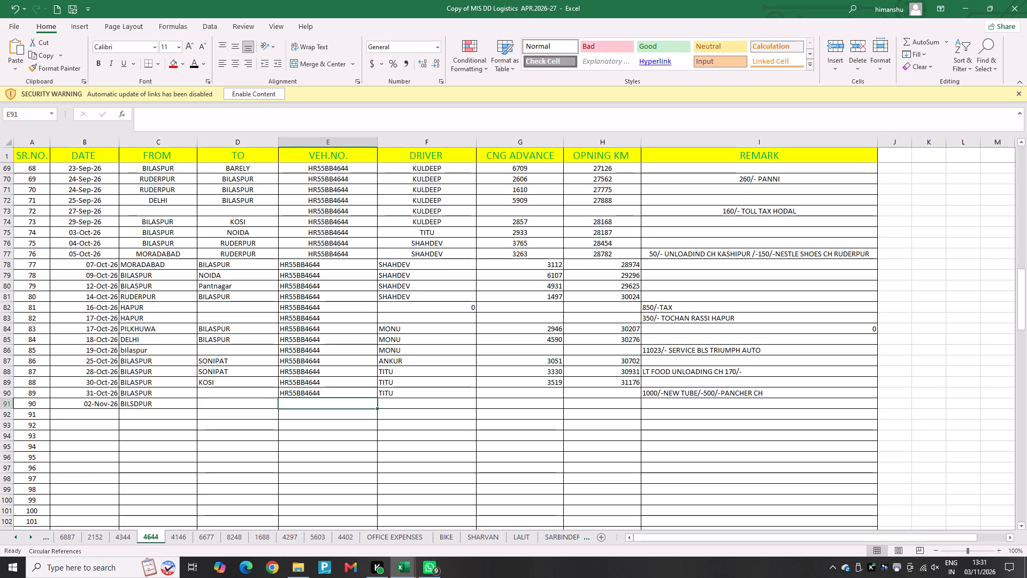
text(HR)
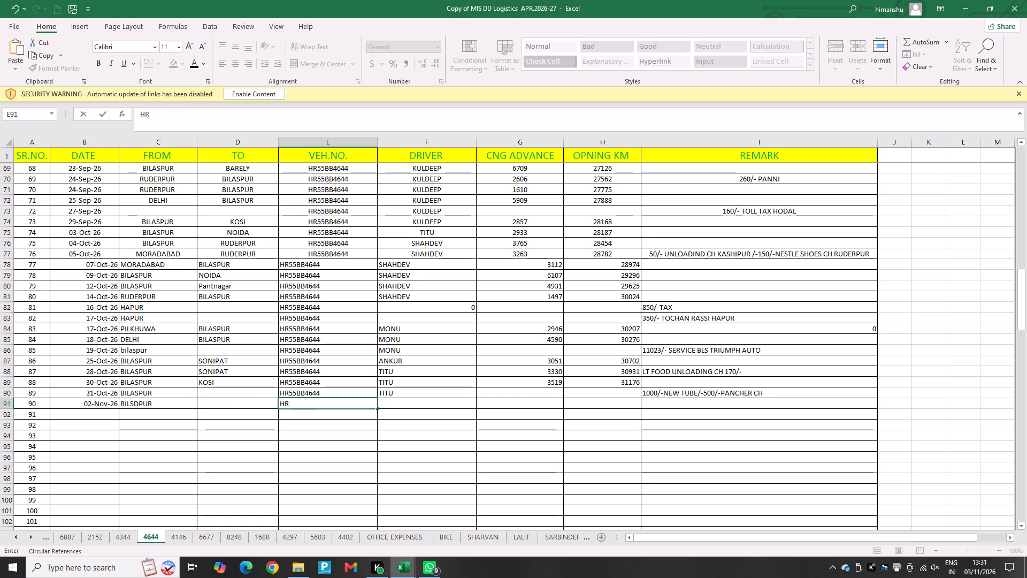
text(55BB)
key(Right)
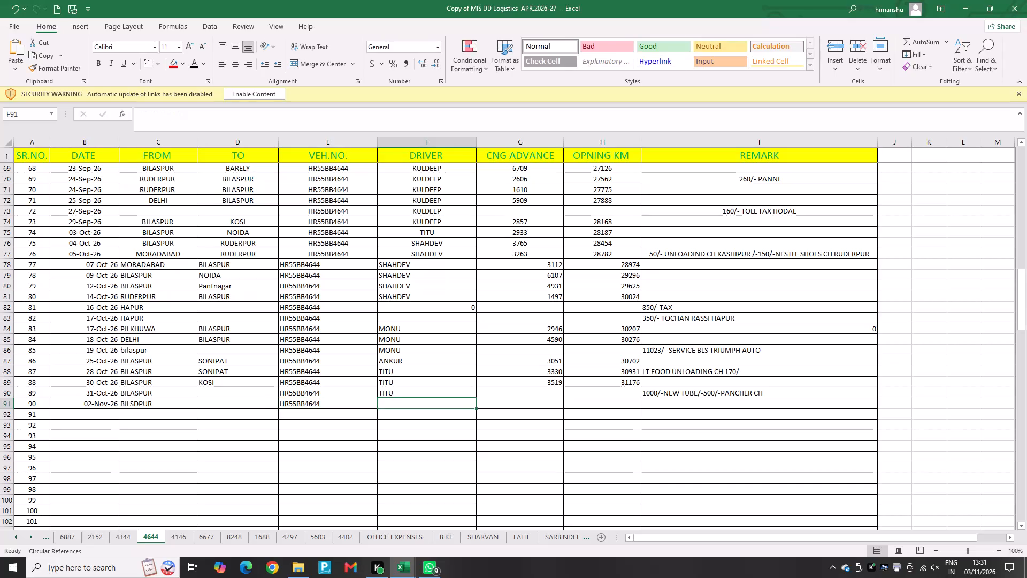
In the row for serial number 90, enter driver TITU, CNG ADVANCE 5390 and OPNING KM 31411.
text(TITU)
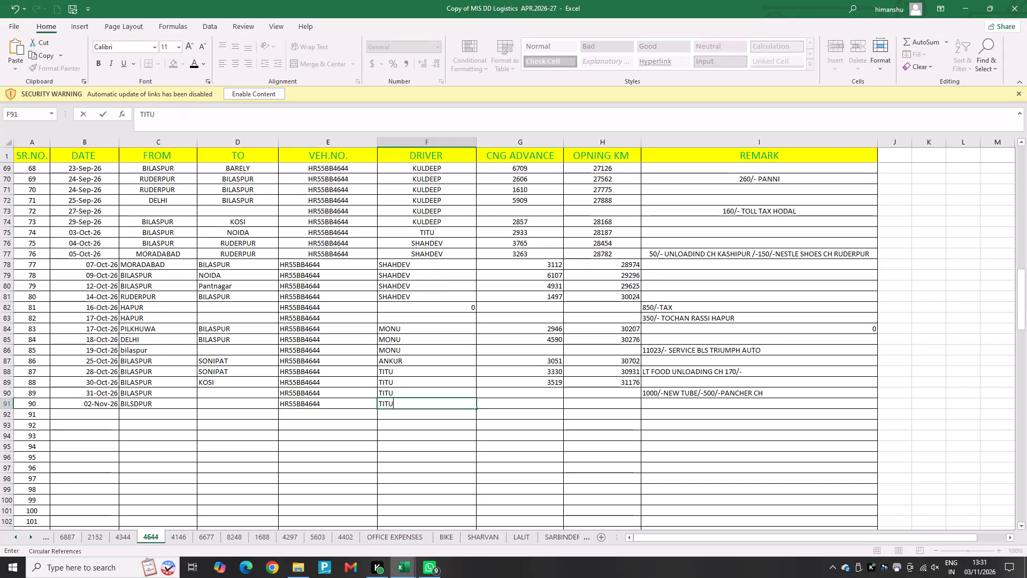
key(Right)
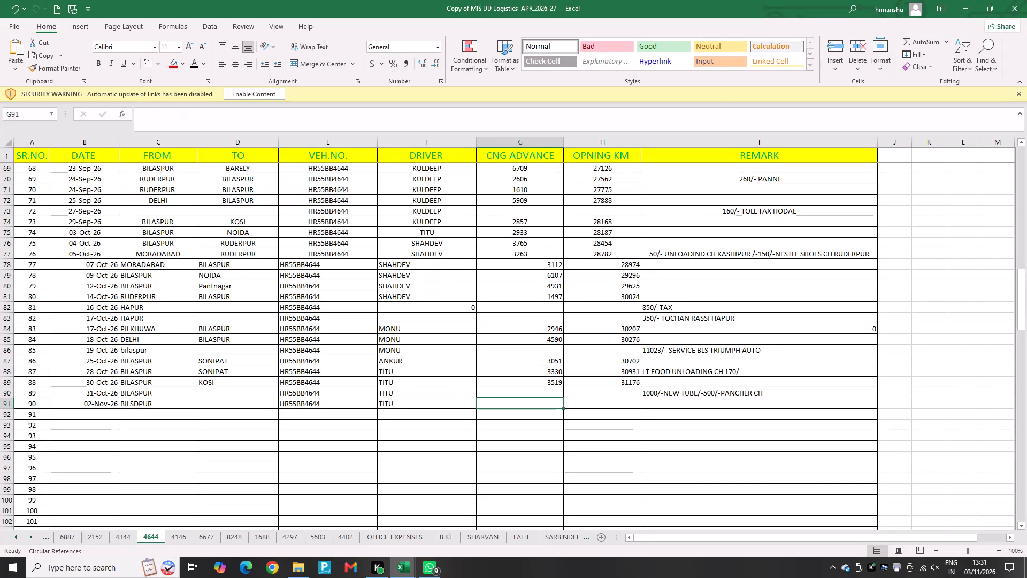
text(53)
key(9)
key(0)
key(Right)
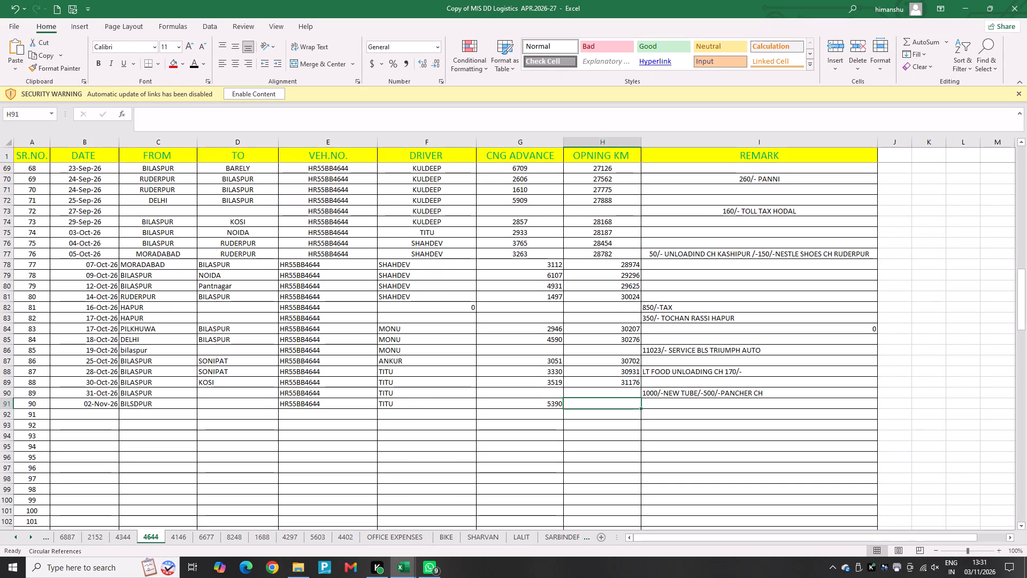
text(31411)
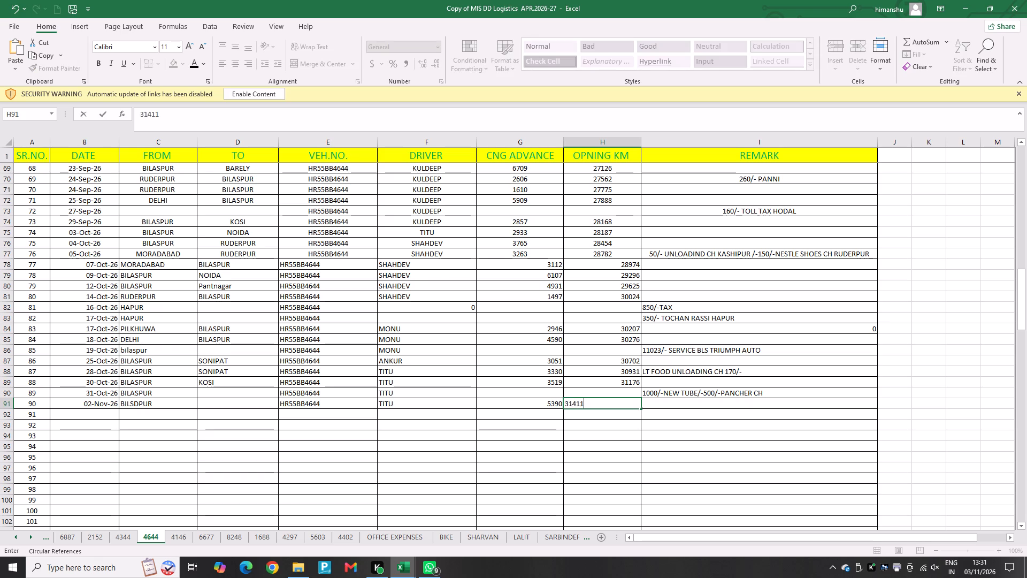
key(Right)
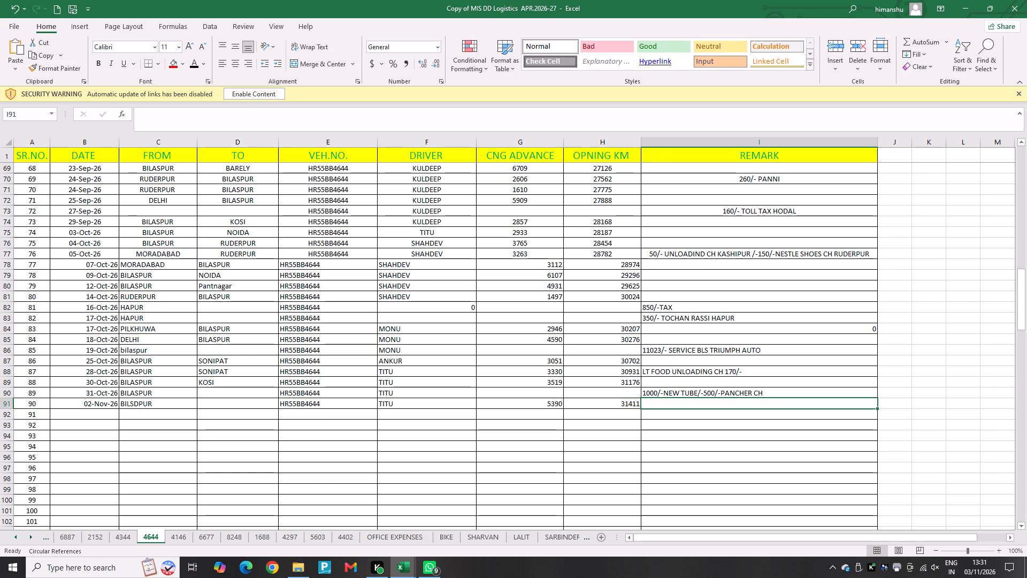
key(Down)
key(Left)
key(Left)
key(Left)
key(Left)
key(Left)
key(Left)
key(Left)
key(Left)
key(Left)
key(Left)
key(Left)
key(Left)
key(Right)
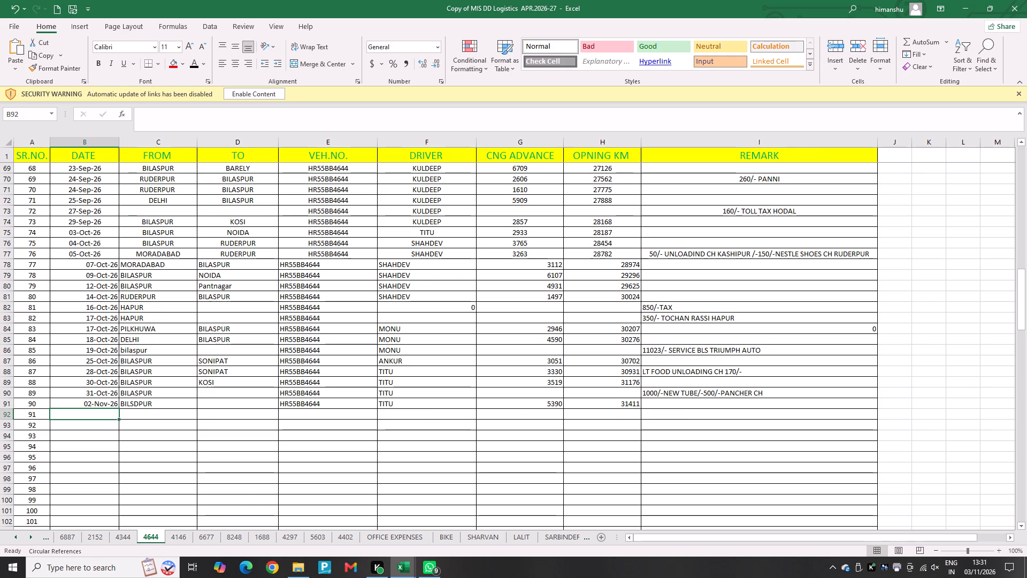
On the 8248 vehicle sheet, apply all borders to the blank rows 71 to 74, from SR.NO. through REMARK.
click(228, 539)
click(40, 485)
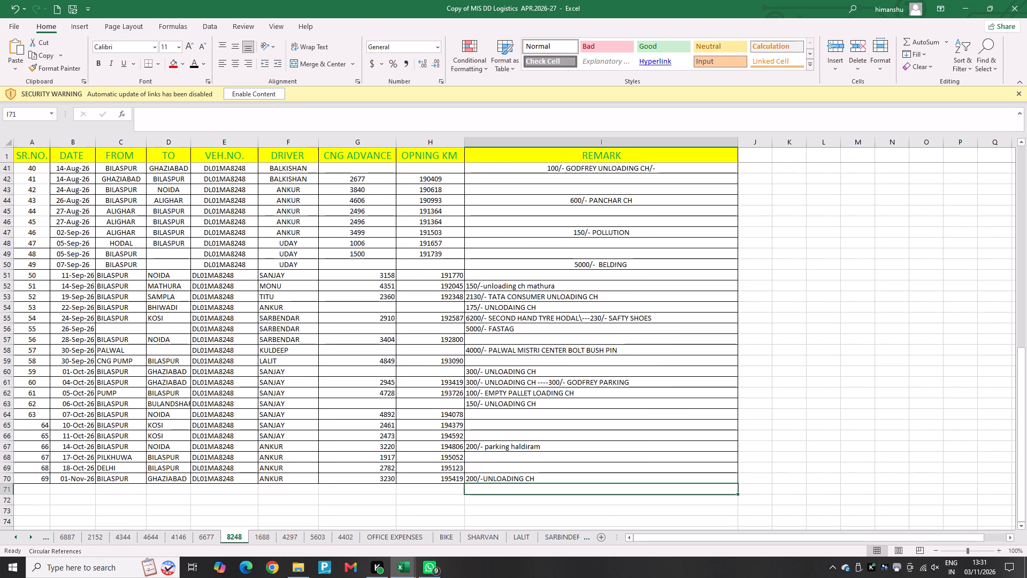
key(shift+Down)
key(shift+Down)
key(shift+Down)
key(shift+Right)
key(shift+Right)
key(shift+Right)
key(shift+Right)
key(shift+Right)
key(shift+Right)
key(shift+Right)
key(shift+Right)
key(shift+Right)
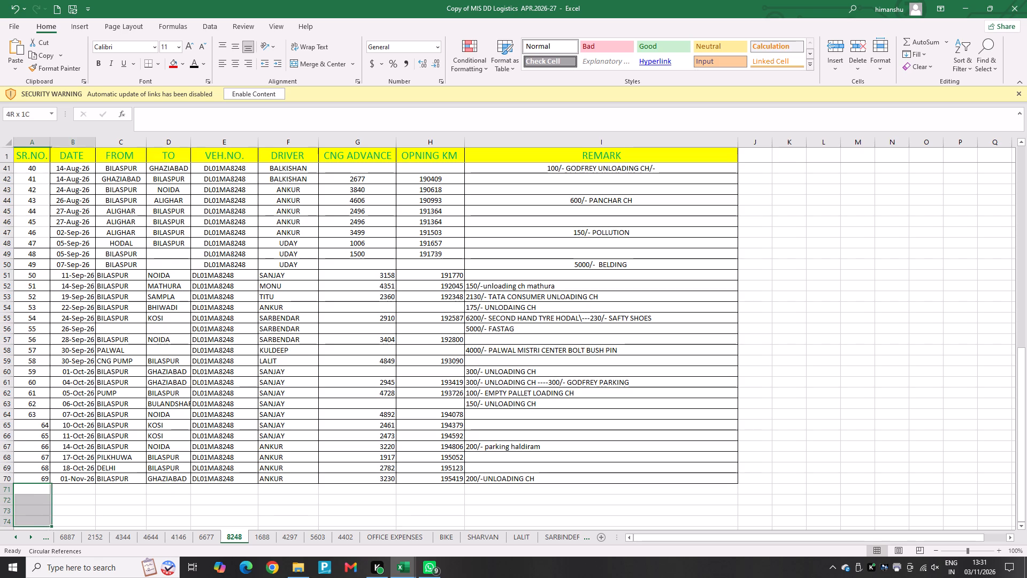
key(shift+Left)
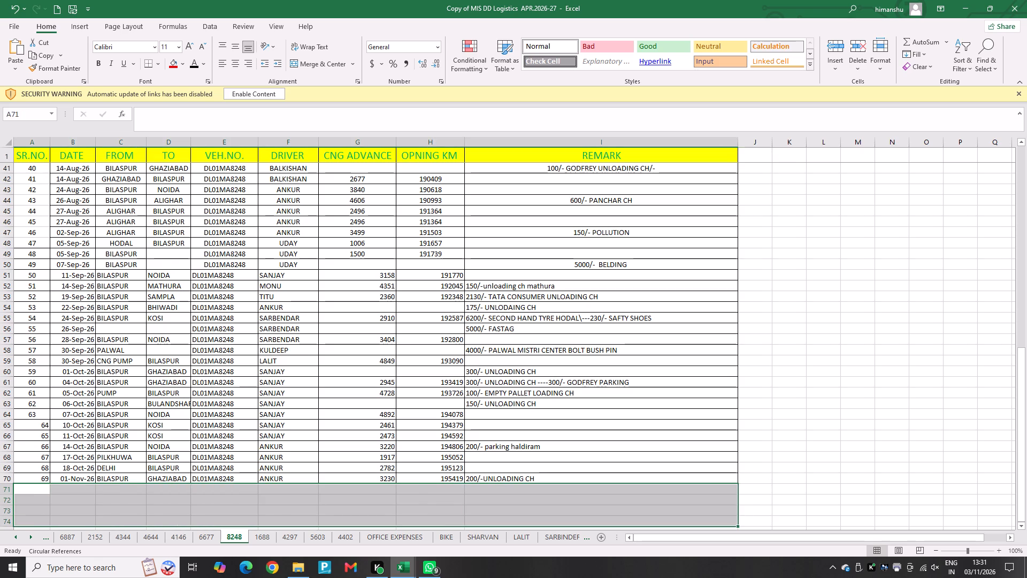
click(158, 65)
click(179, 173)
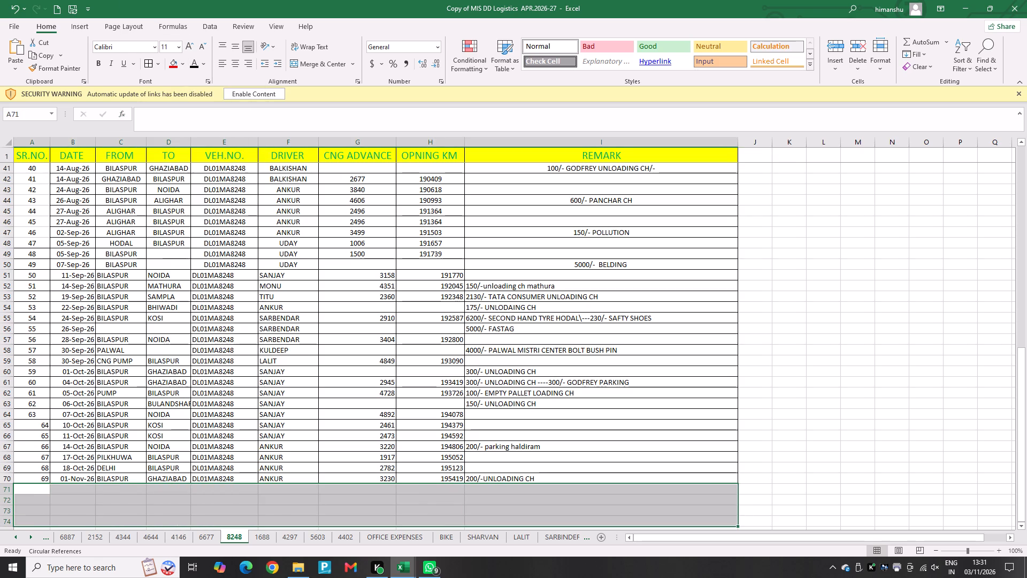
click(32, 490)
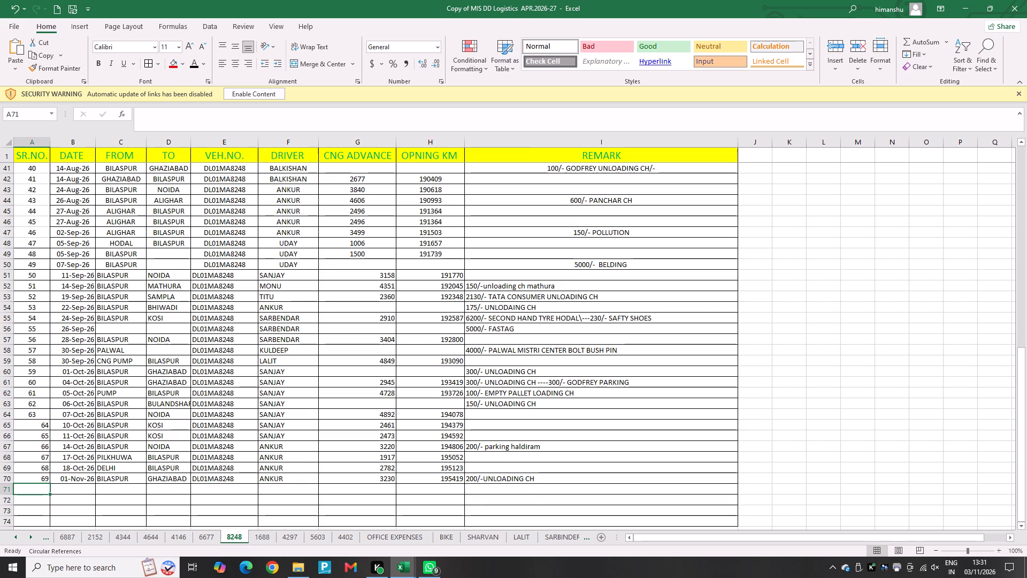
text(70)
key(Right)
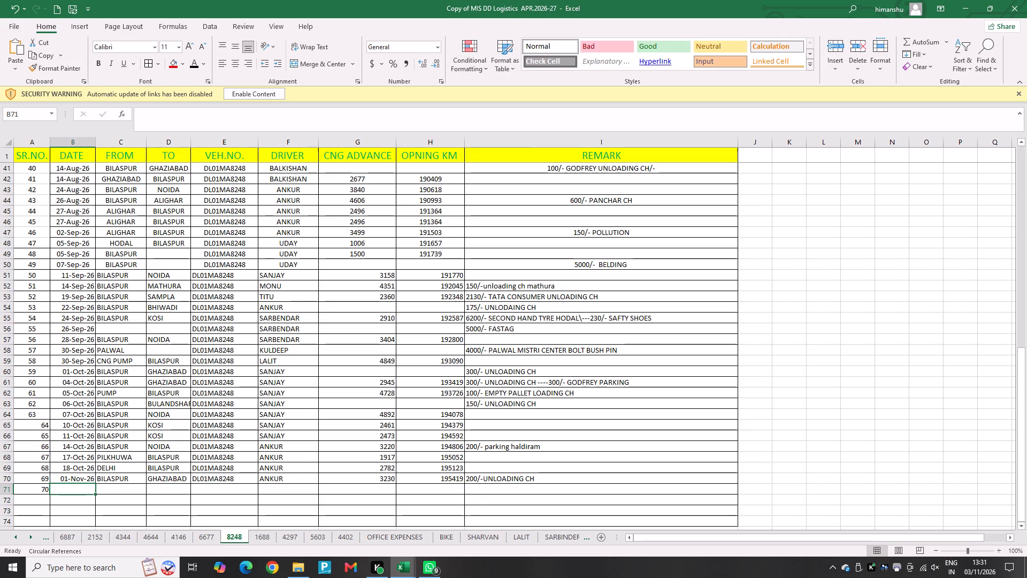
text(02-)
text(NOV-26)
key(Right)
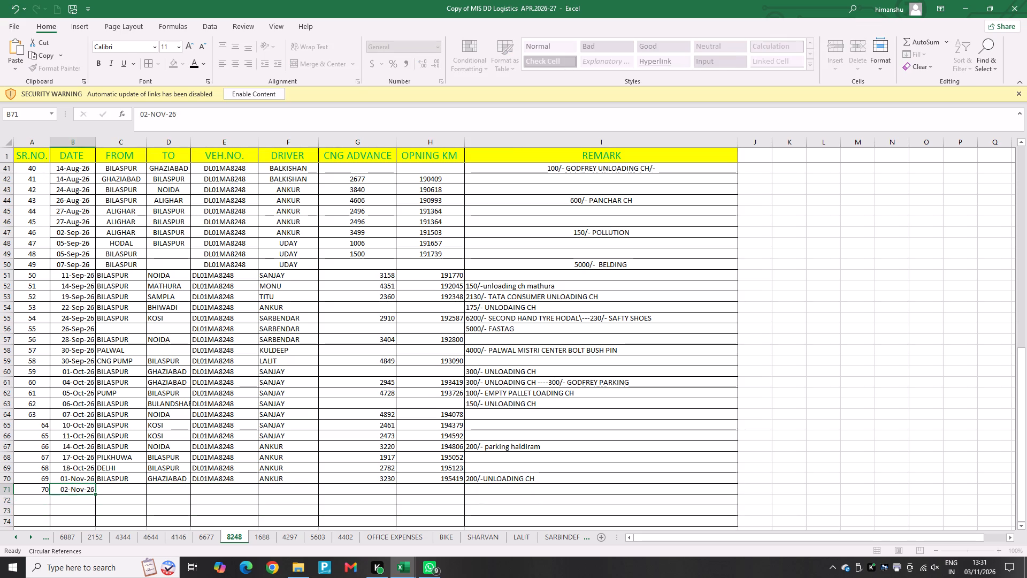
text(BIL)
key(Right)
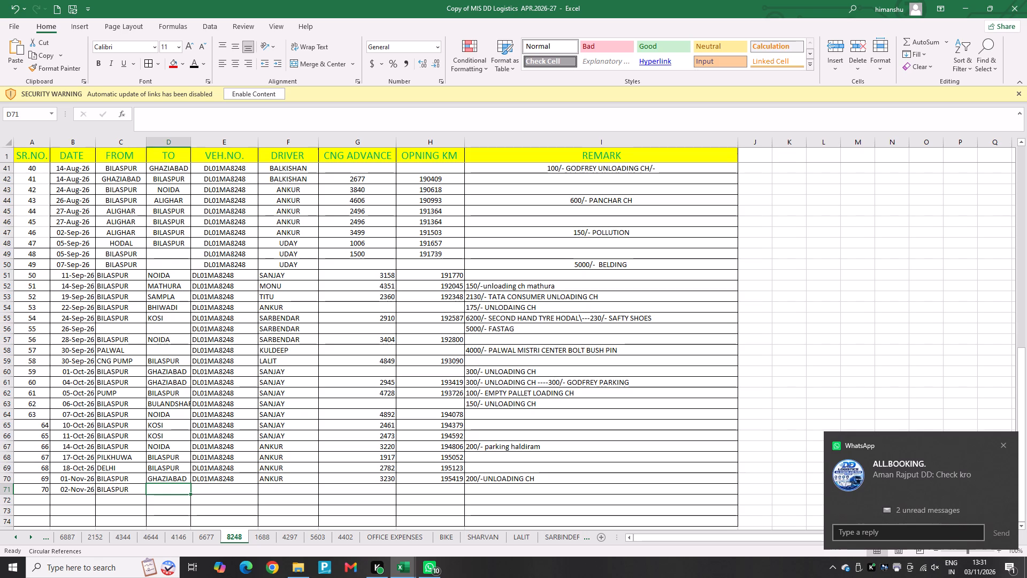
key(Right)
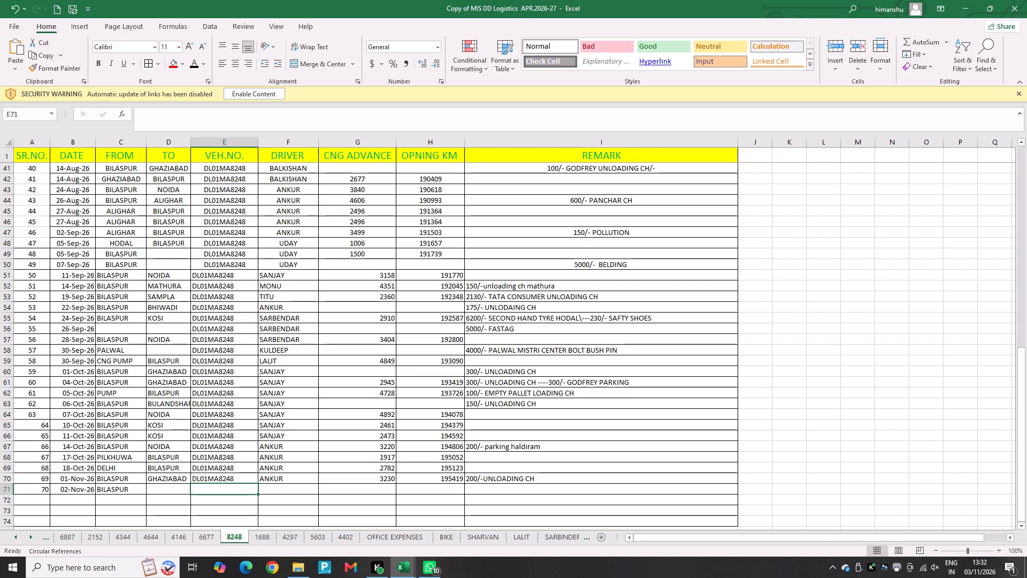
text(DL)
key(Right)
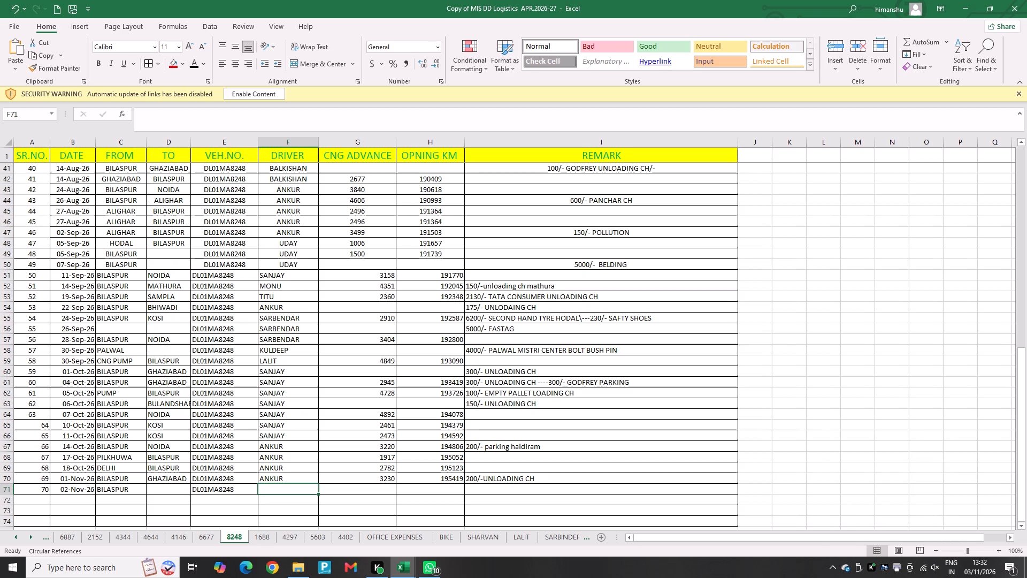
In the row for serial number 70, enter driver ANKUR, CNG ADVANCE 3558 and OPNING KM 195713.
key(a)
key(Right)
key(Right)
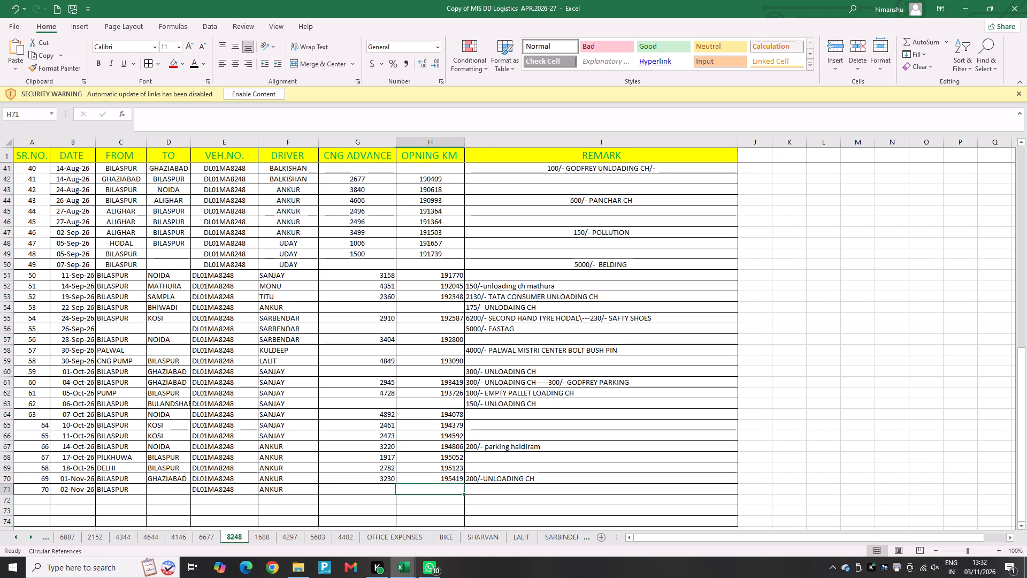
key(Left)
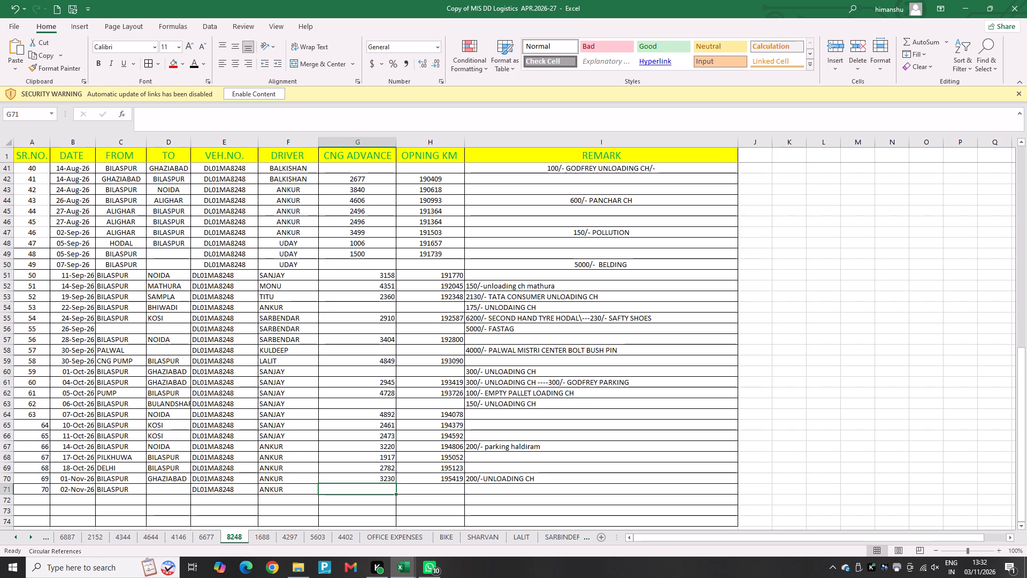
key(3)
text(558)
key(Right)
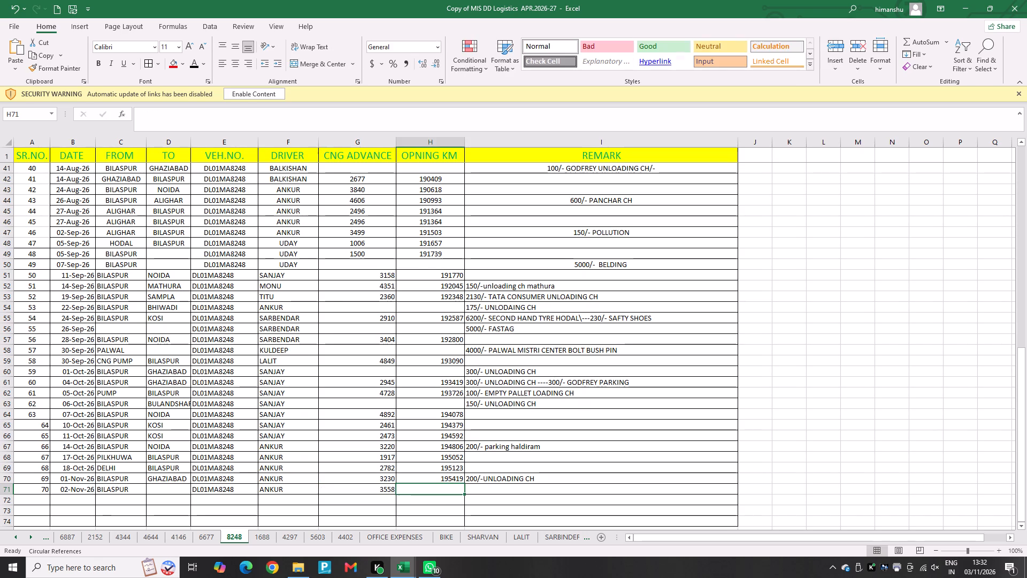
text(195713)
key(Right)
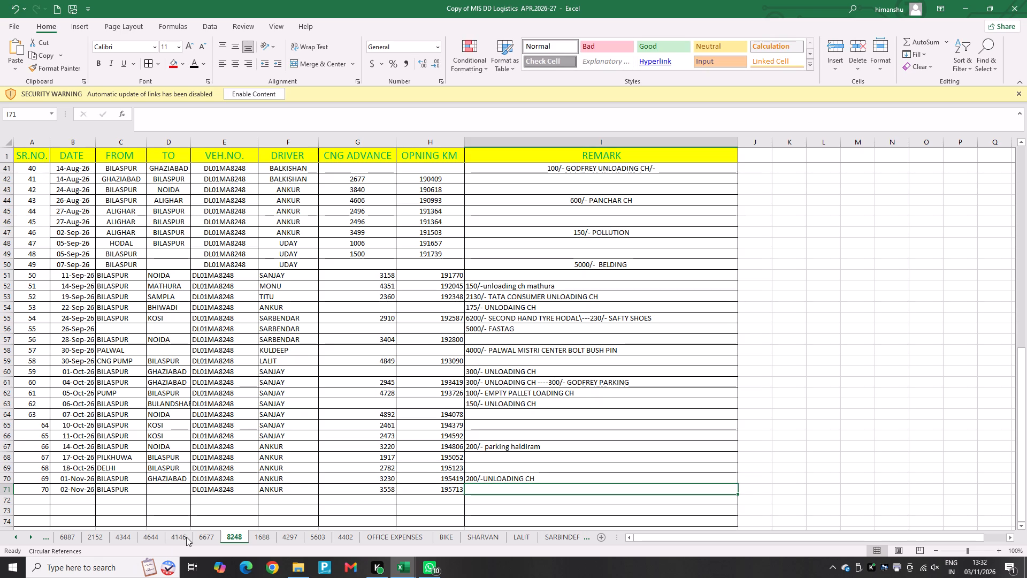
On the BIKE sheet, apply all borders to the blank rows 28 to 35, from SR.NO. through REMARK.
click(443, 537)
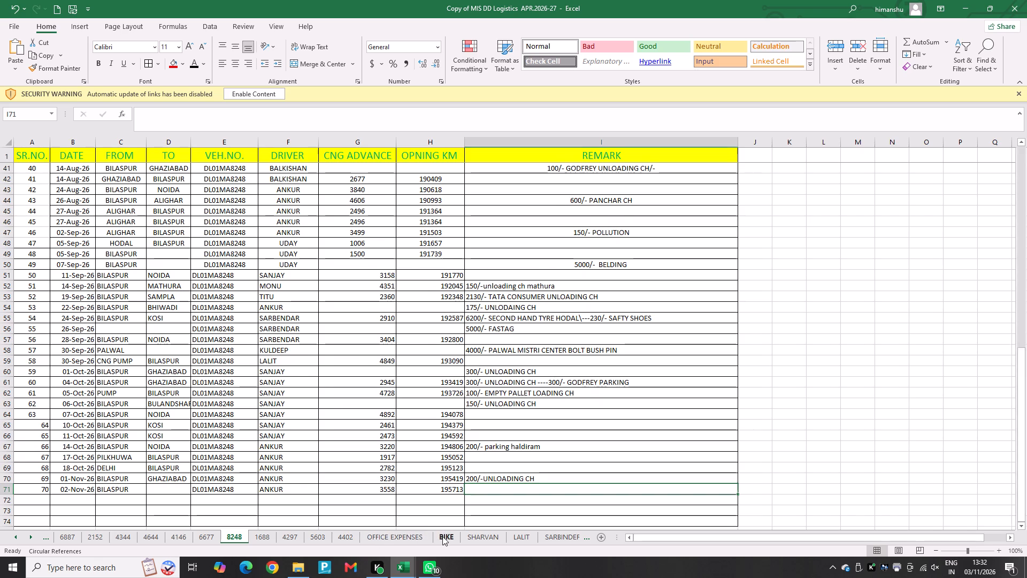
click(29, 446)
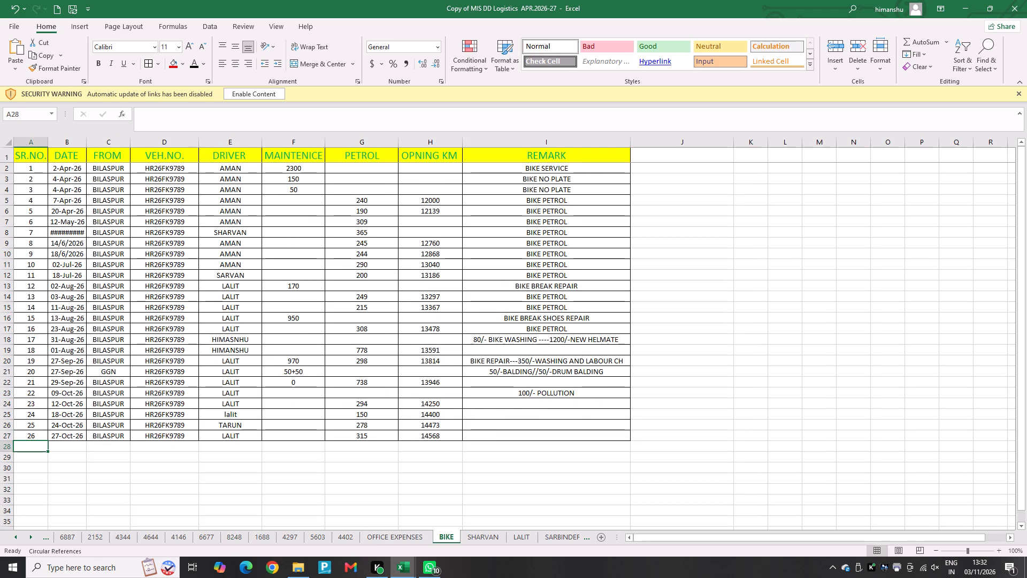
key(shift+Down)
key(shift+Down)
key(shift+Down)
key(shift+Down)
key(shift+Down)
key(shift+Down)
key(shift+Down)
key(shift+Right)
key(shift+Right)
key(shift+Right)
key(shift+Right)
key(shift+Right)
key(shift+Right)
key(shift+Right)
key(shift+Right)
key(shift+Right)
key(shift+Right)
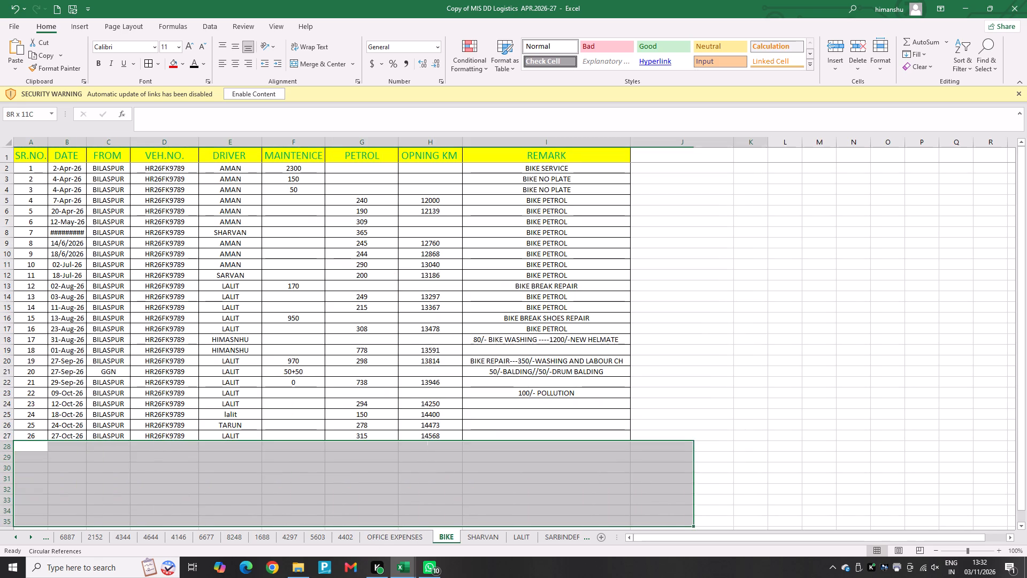
key(shift+Left)
key(shift+Left)
key(shift+Left)
key(shift+Right)
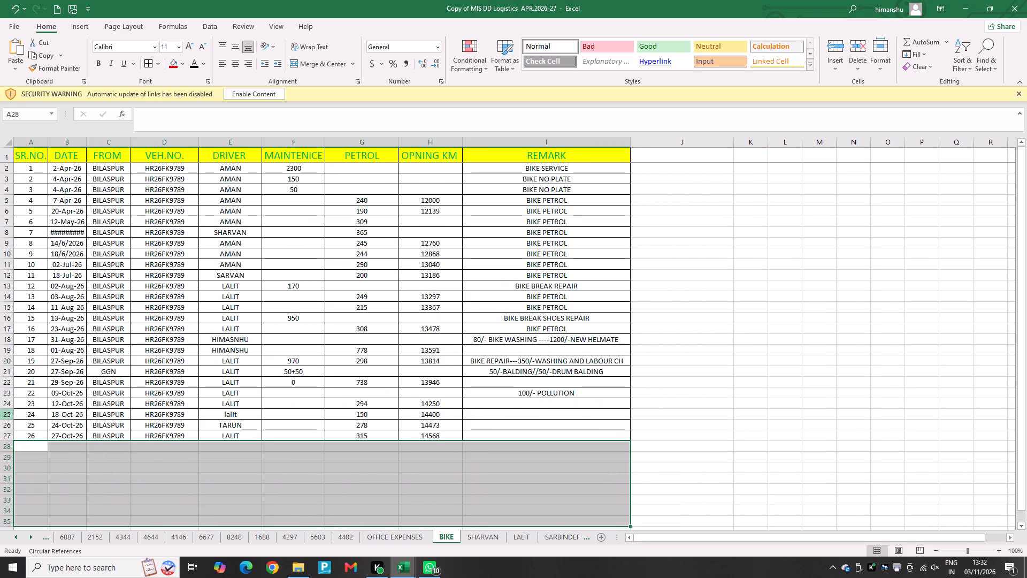
click(152, 63)
Extend the BIKE sheet's serial numbers below 26 as a series from 27 to 38.
click(35, 452)
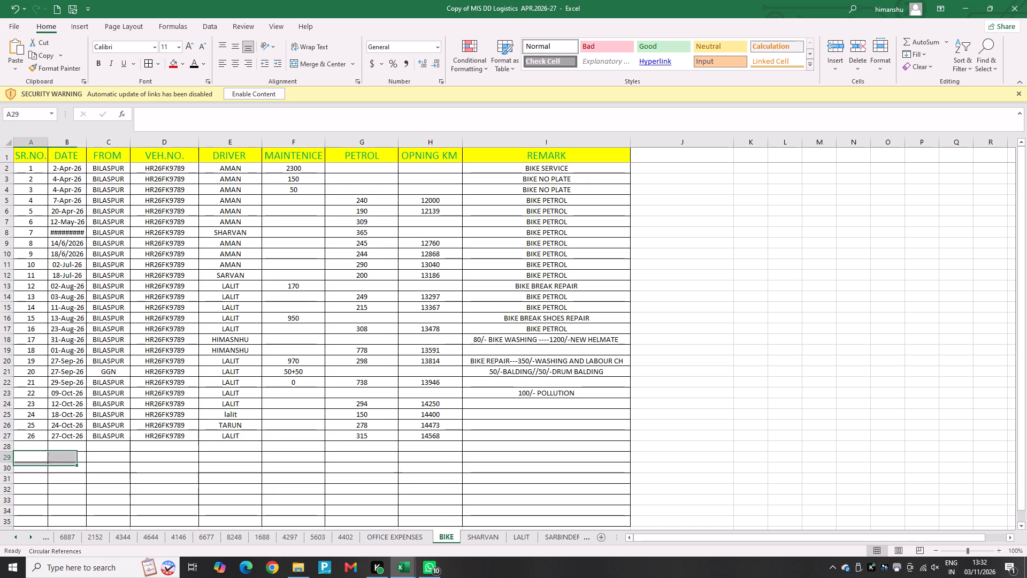
click(37, 443)
click(36, 433)
drag(47, 440, 46, 534)
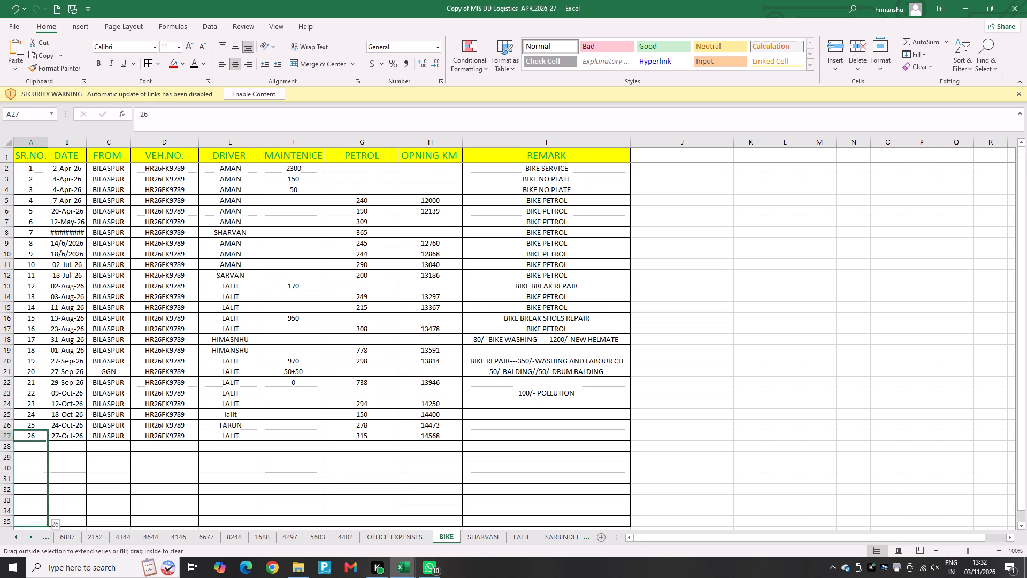
drag(46, 534, 47, 535)
click(52, 521)
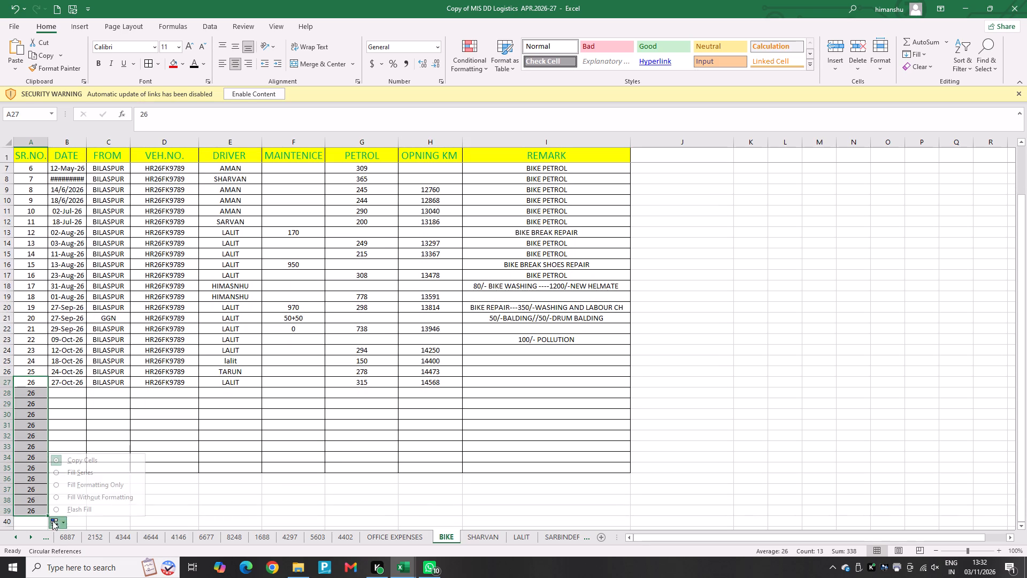
click(76, 475)
click(65, 400)
click(71, 392)
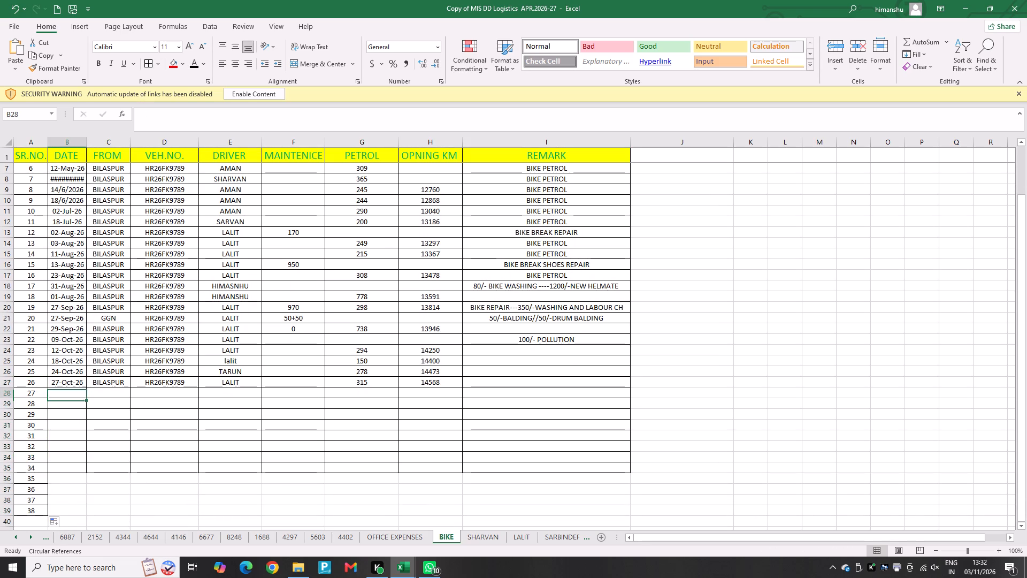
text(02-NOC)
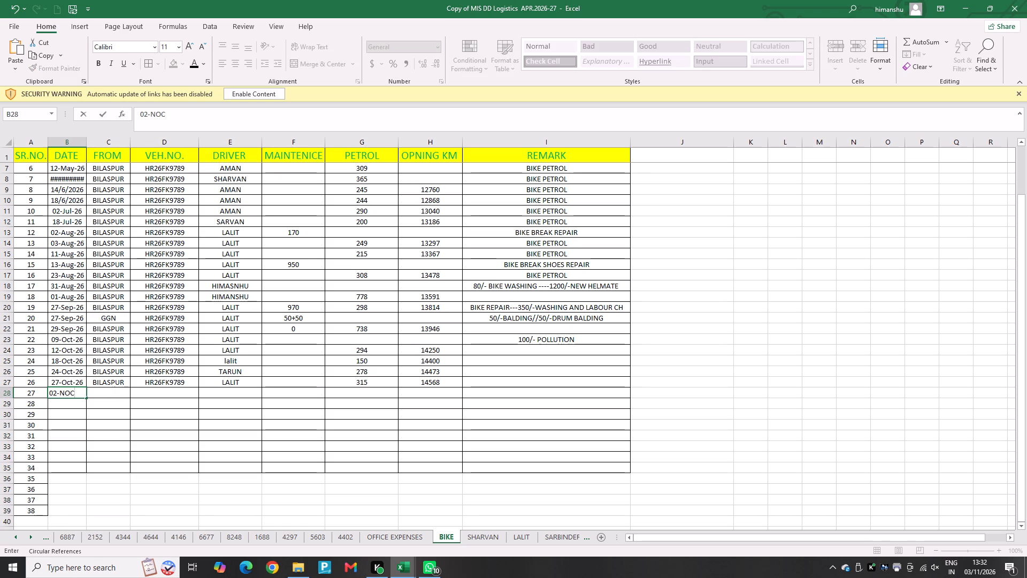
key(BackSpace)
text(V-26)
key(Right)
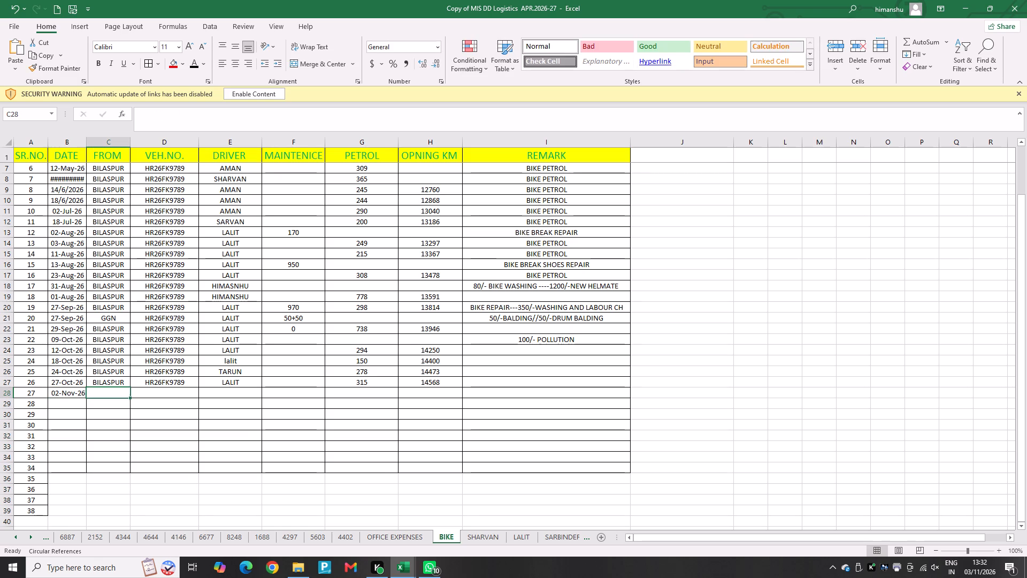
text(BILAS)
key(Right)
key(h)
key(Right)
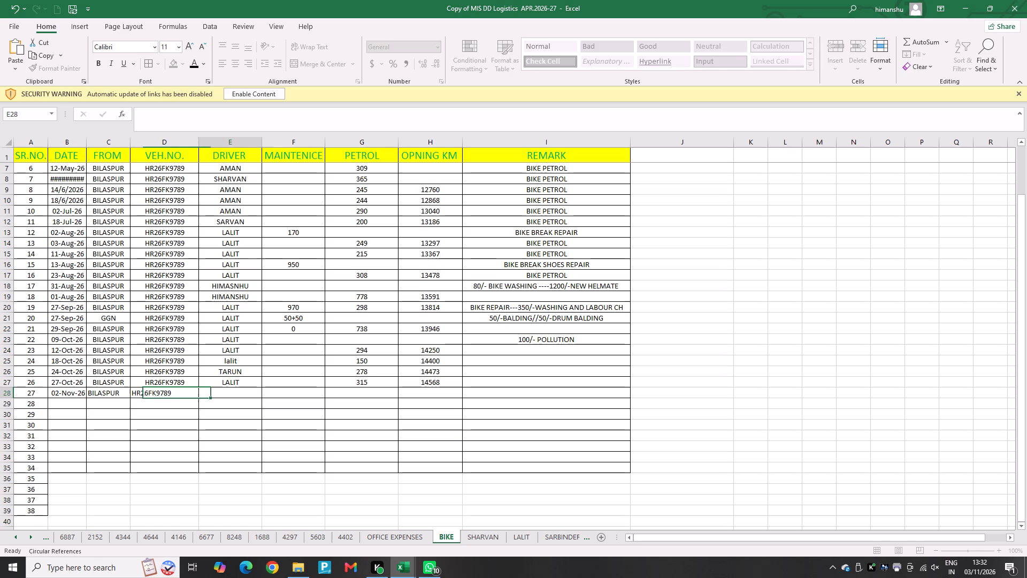
In the BIKE sheet row for serial number 27, enter driver LALIT, PETROL 308 and OPNING KM 14707.
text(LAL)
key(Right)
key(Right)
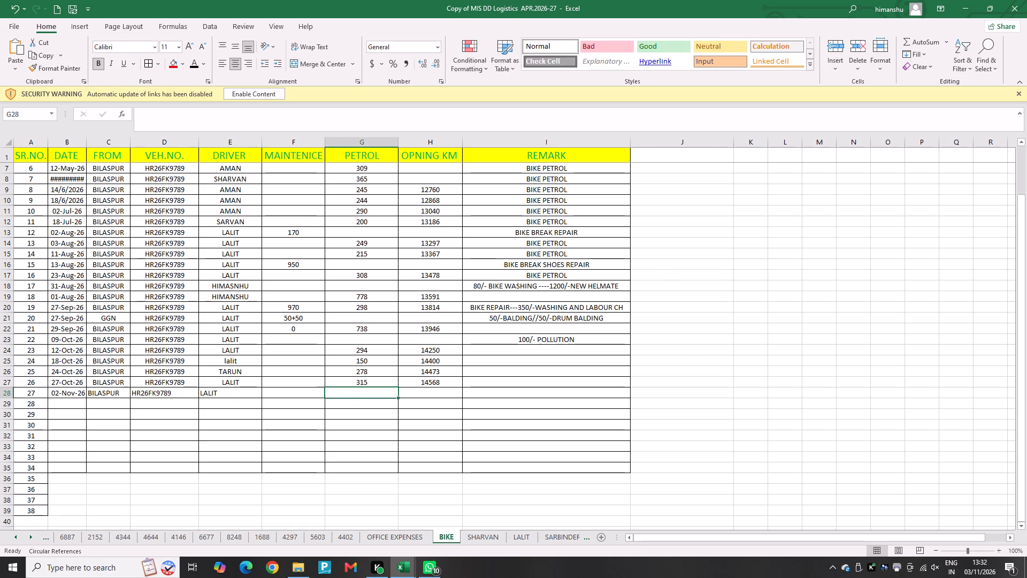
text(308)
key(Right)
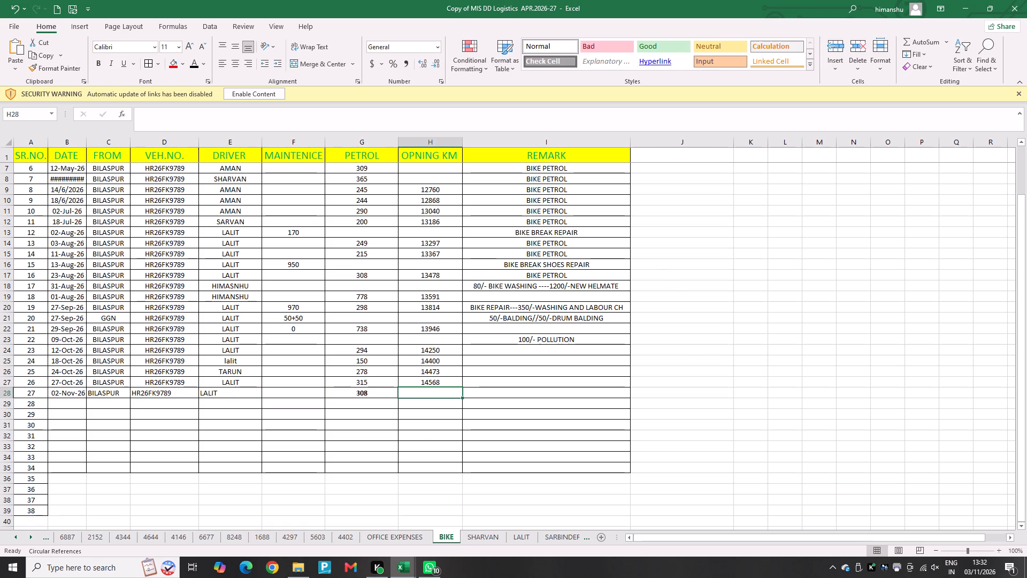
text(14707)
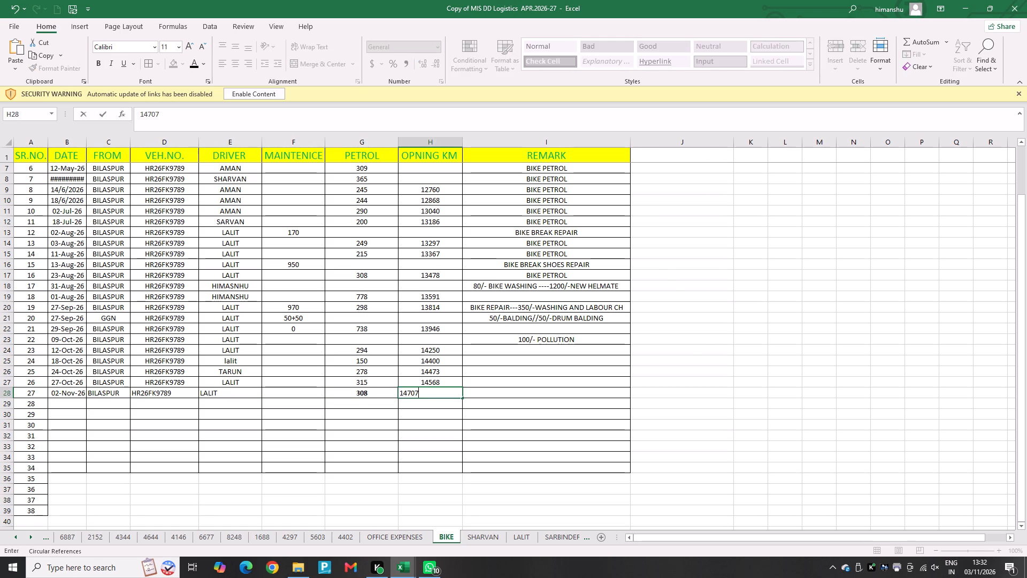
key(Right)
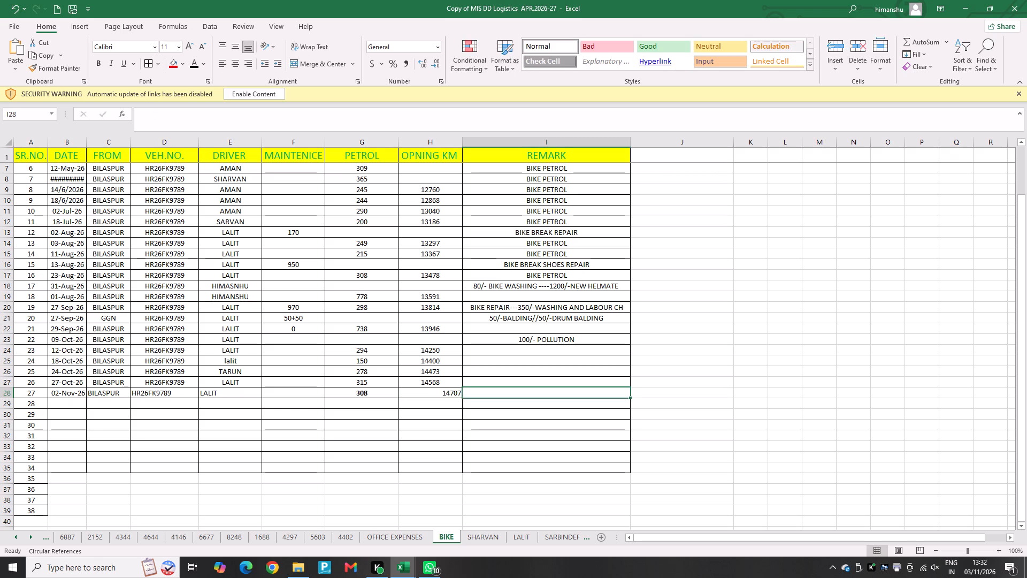
On the ANKUR sheet, add an entry in row 81 with date 02-NOV-26, SALARY / ADVANCE 400 and remark SALARY ADVANCE.
click(32, 536)
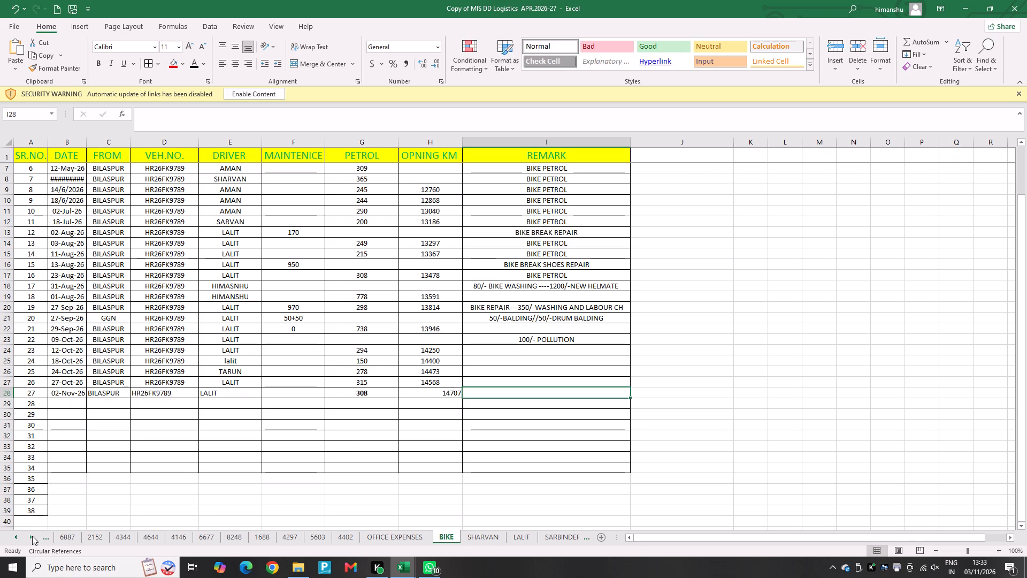
click(32, 536)
click(32, 536)
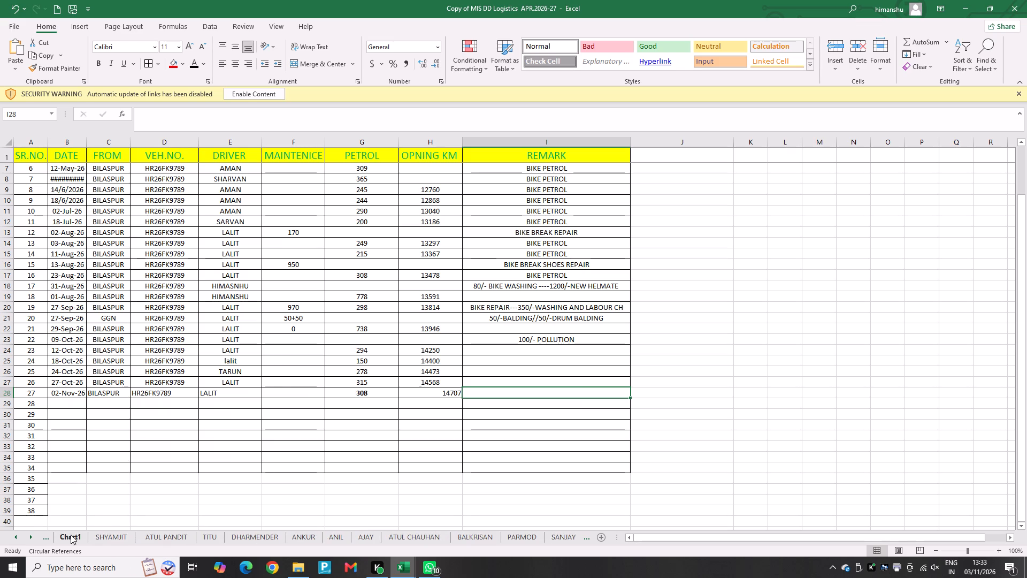
click(29, 535)
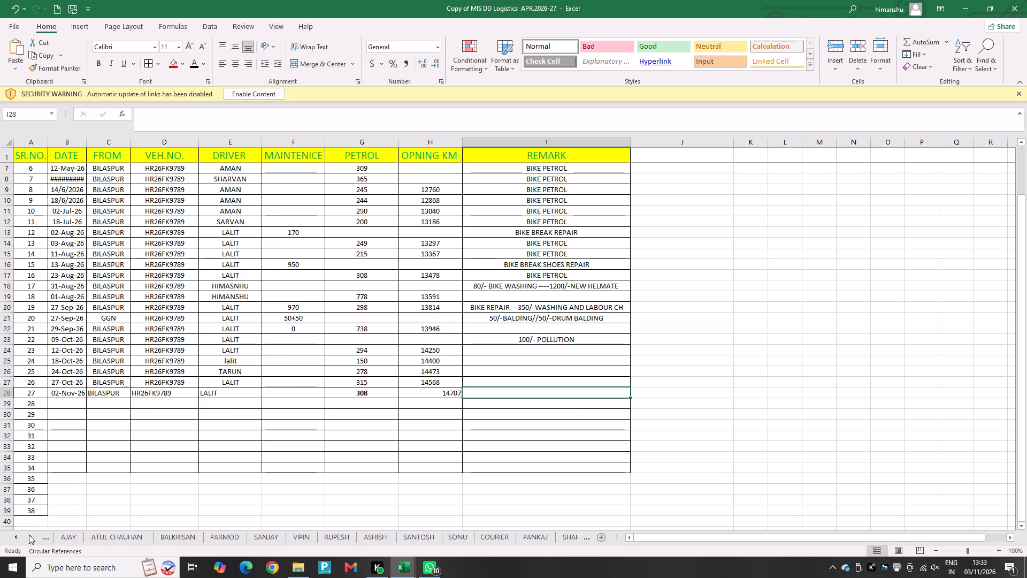
click(29, 535)
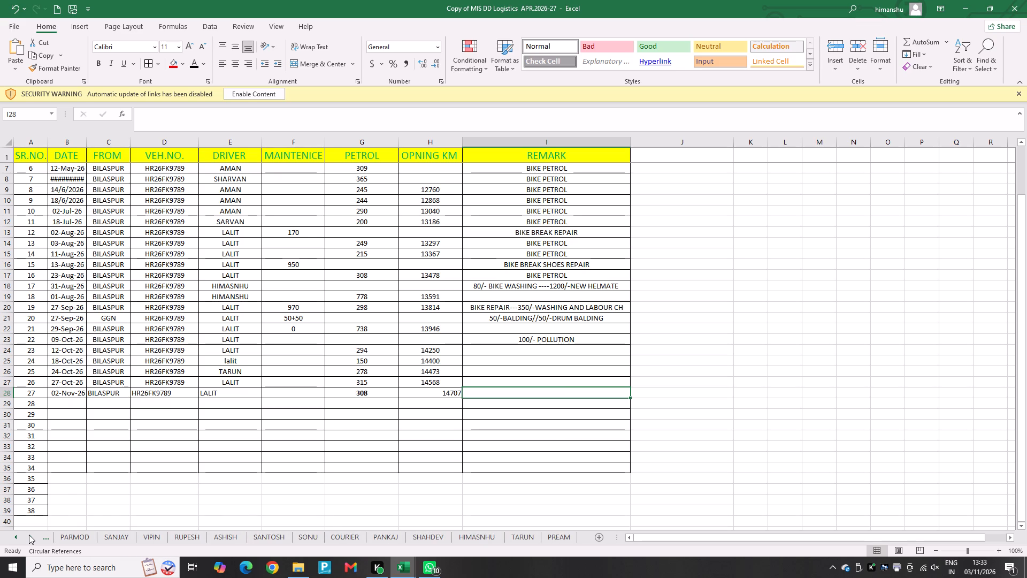
click(9, 535)
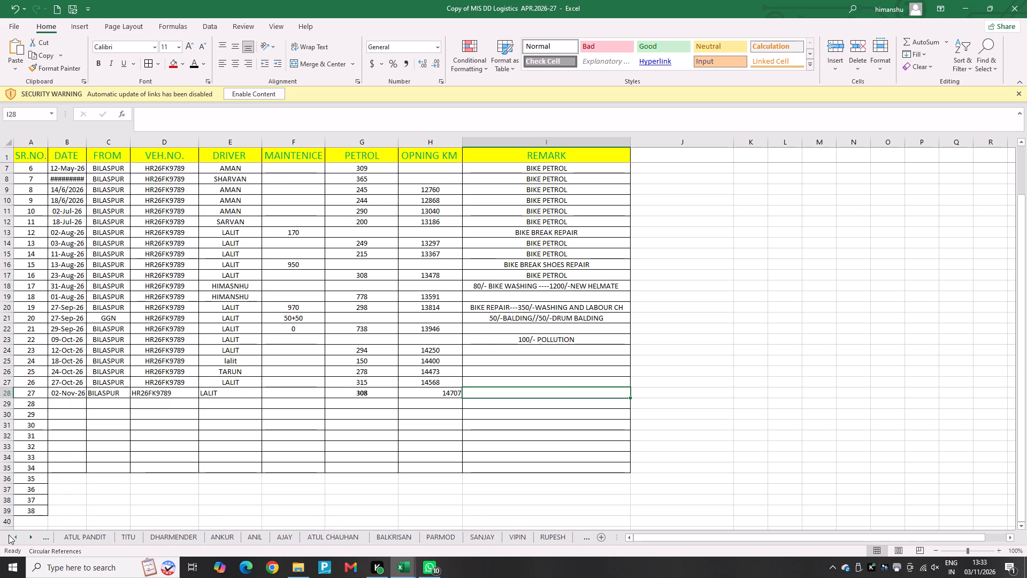
click(9, 535)
click(9, 535)
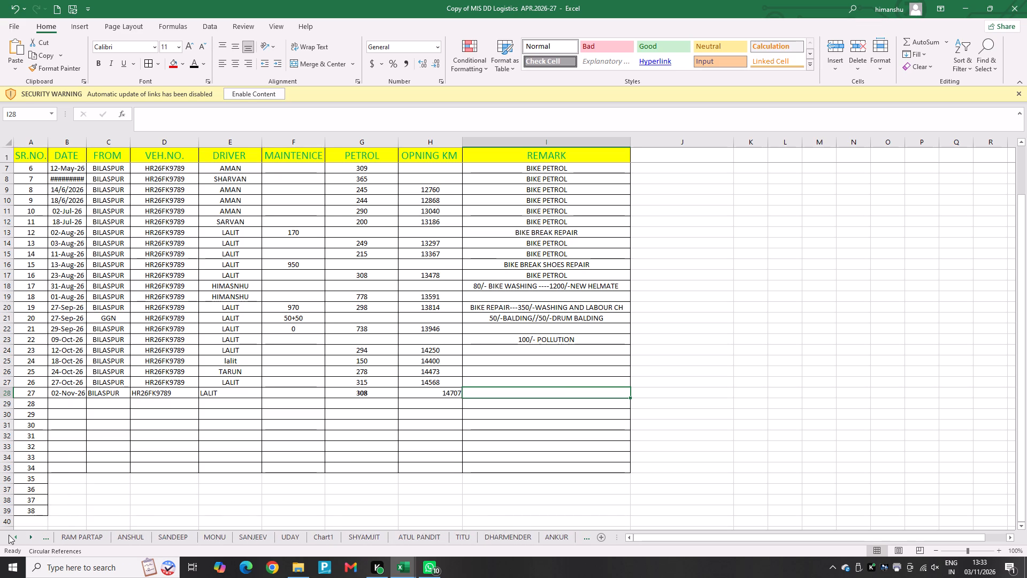
triple_click(9, 535)
triple_click(9, 535)
click(9, 535)
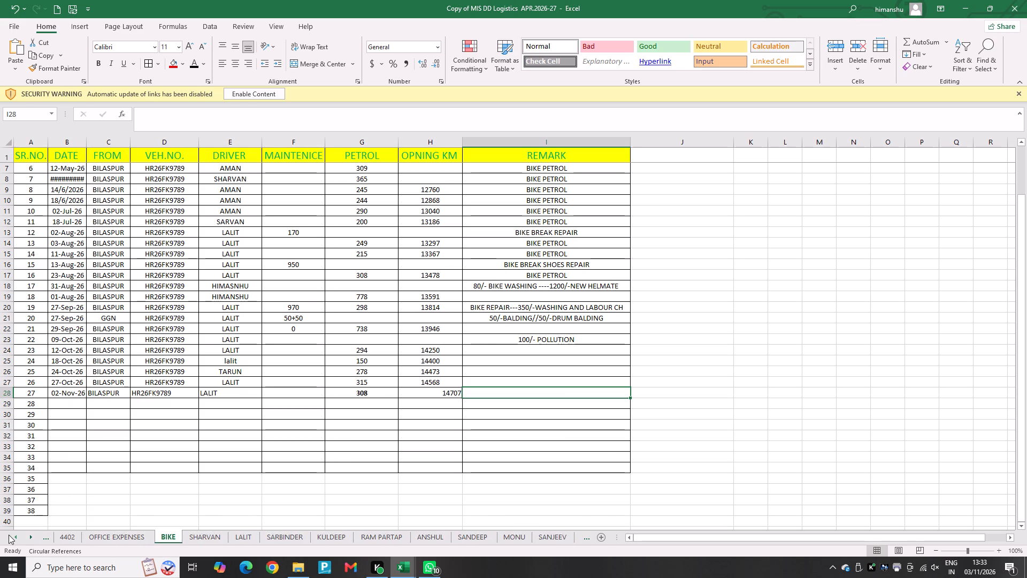
click(18, 534)
triple_click(30, 534)
triple_click(30, 534)
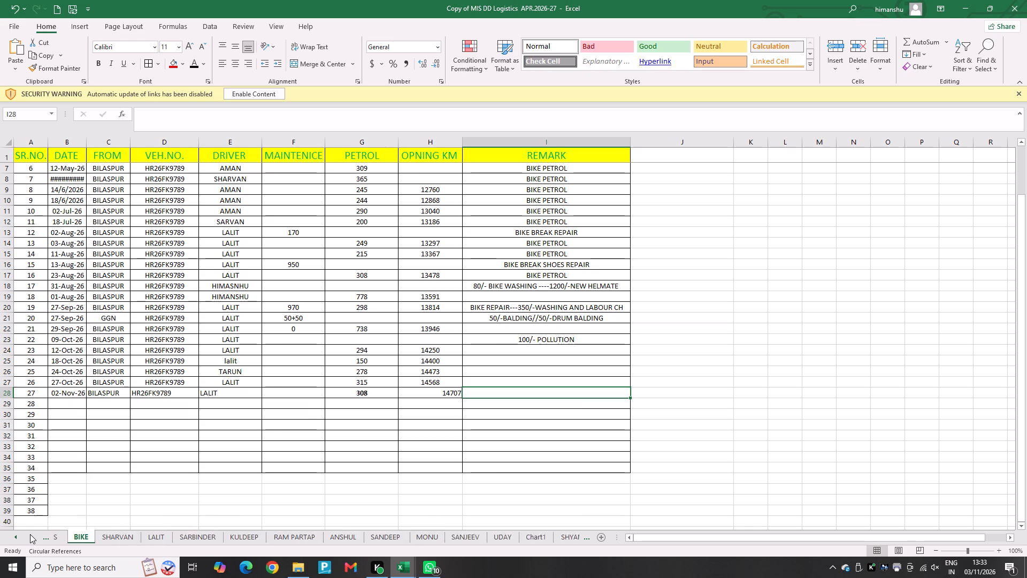
triple_click(30, 534)
triple_click(30, 534)
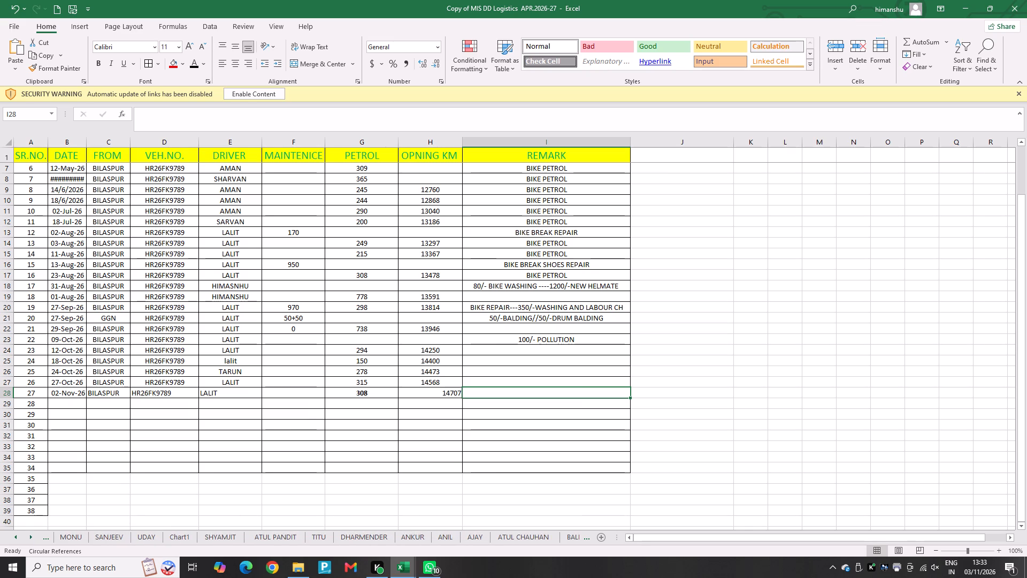
click(410, 535)
click(31, 257)
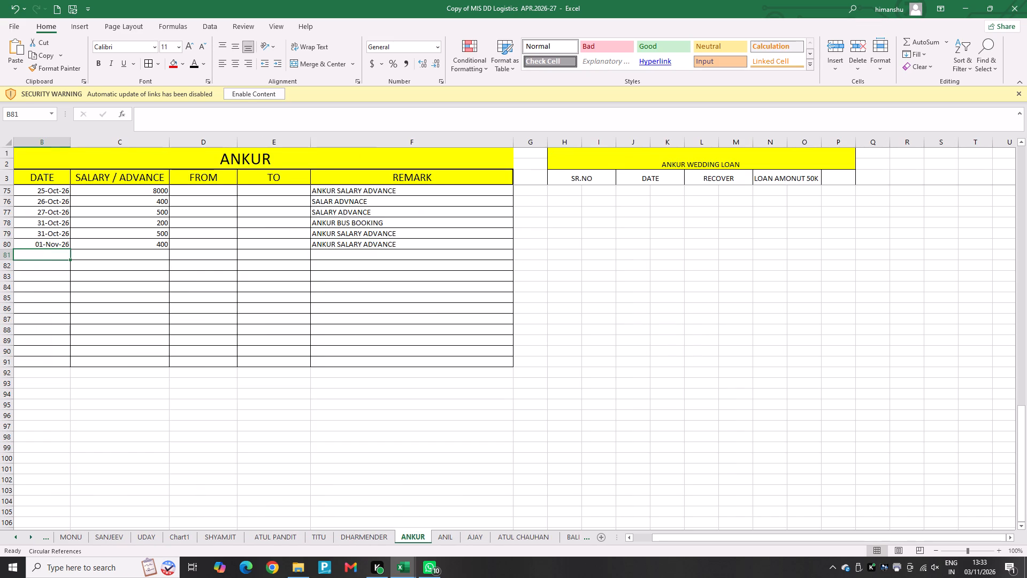
text(02)
key(minus)
text(NOV-26)
key(Right)
text(400)
key(Right)
key(Right)
key(Right)
text(SALARY ADVANCE)
key(Return)
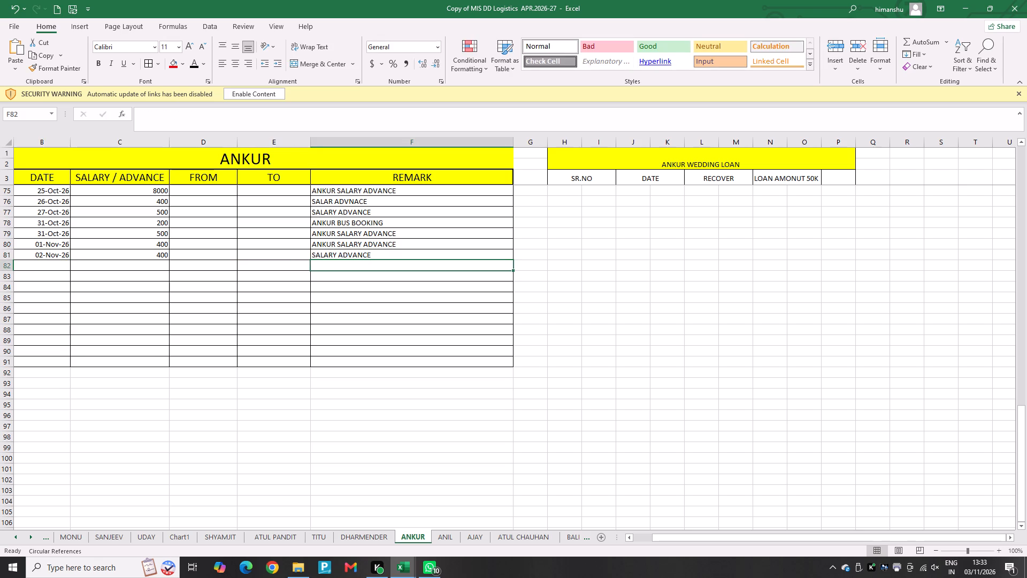
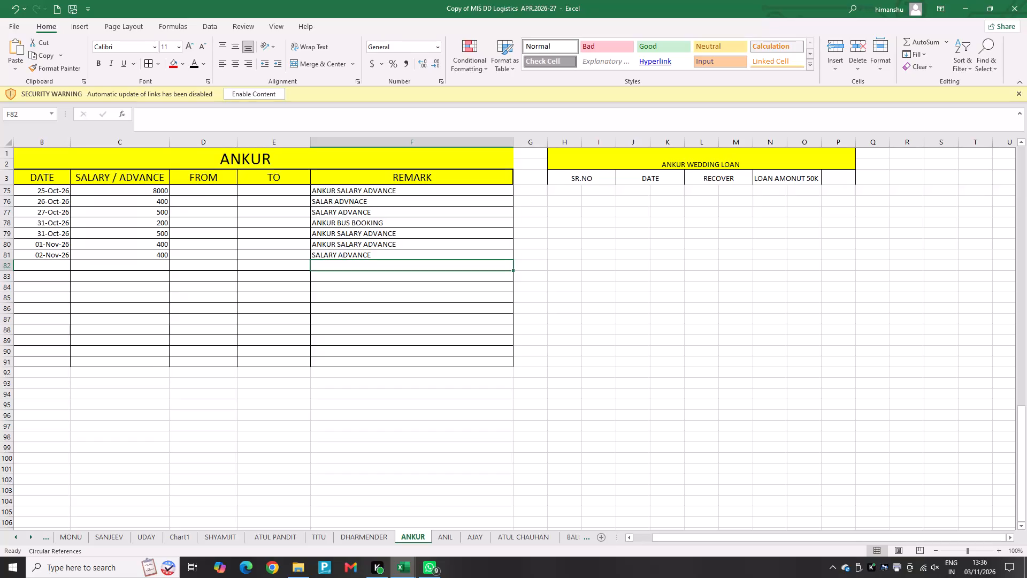
On the 4344 sheet, start row 92 with serial number 96, date 03-NOV-26, FROM BILASPUR and TO AGRA.
click(10, 542)
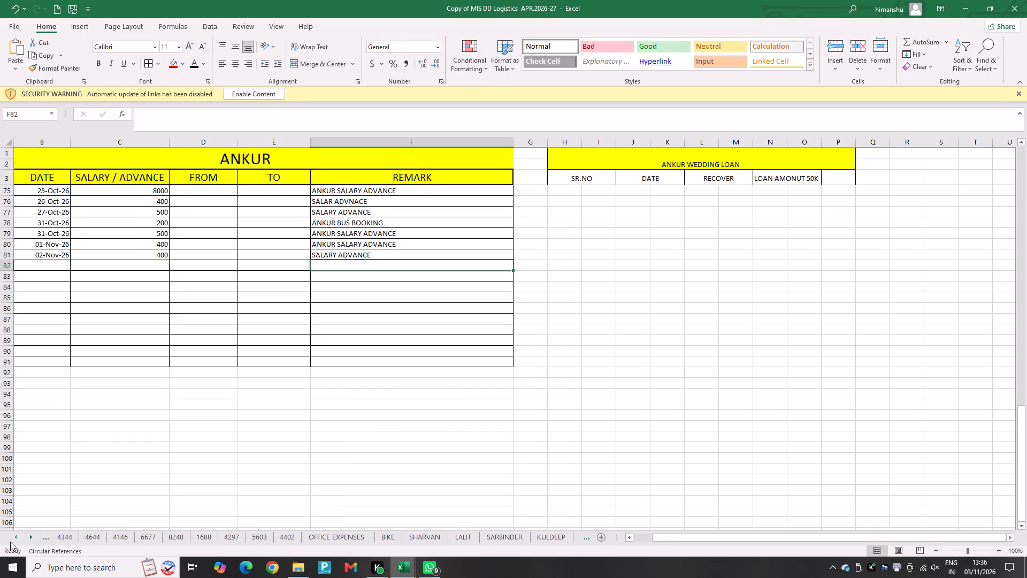
click(10, 542)
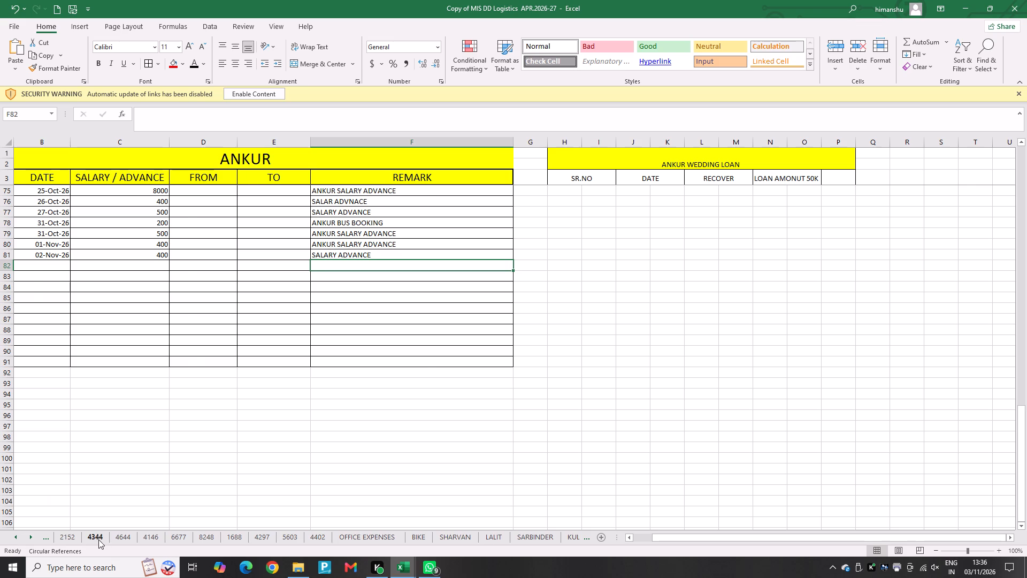
click(96, 539)
click(41, 423)
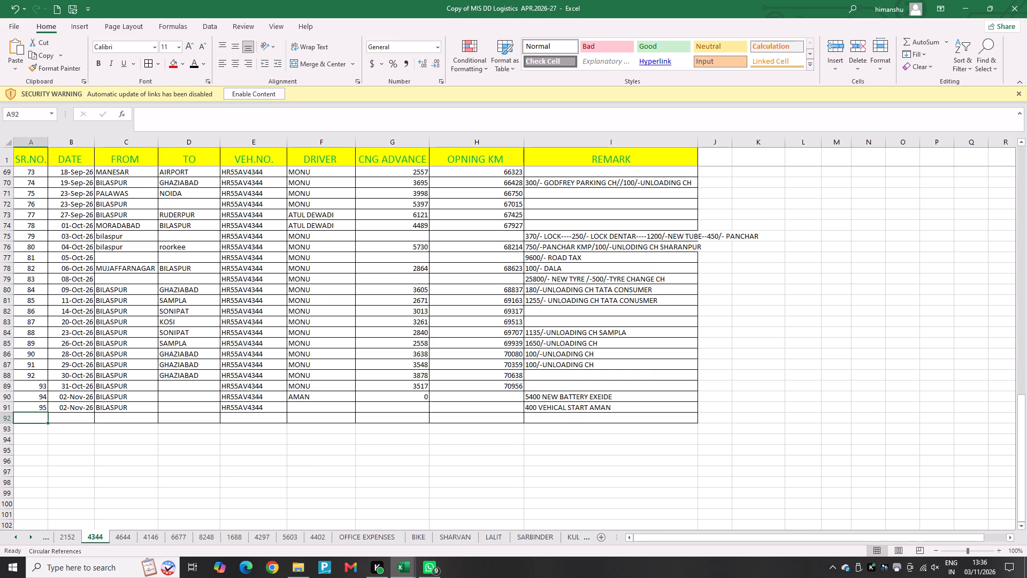
key(space)
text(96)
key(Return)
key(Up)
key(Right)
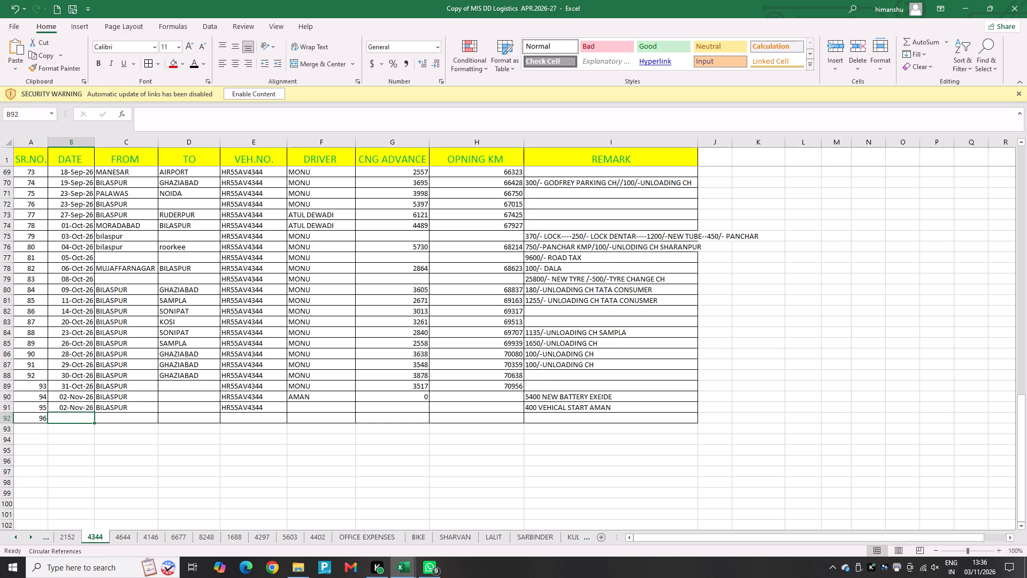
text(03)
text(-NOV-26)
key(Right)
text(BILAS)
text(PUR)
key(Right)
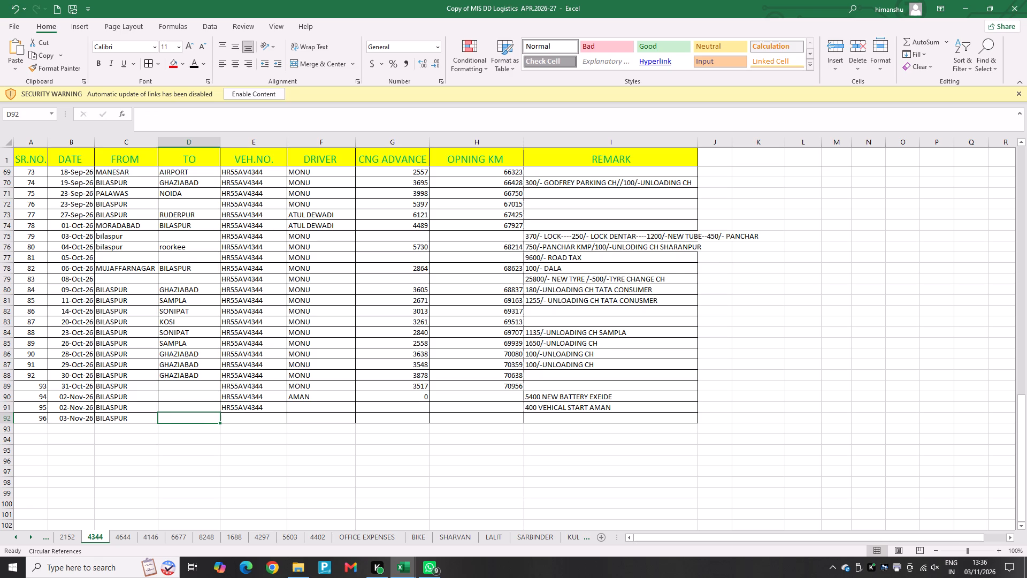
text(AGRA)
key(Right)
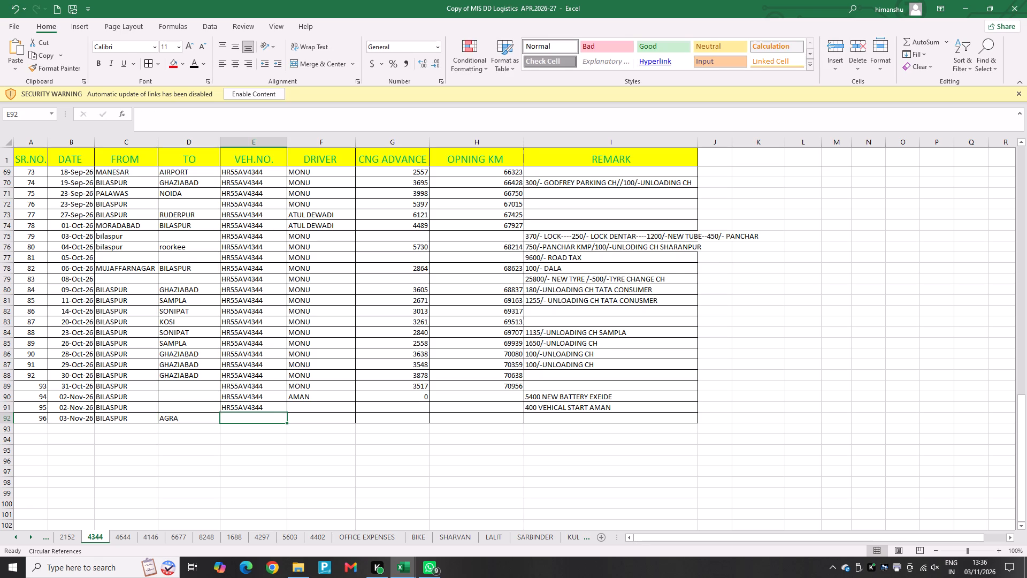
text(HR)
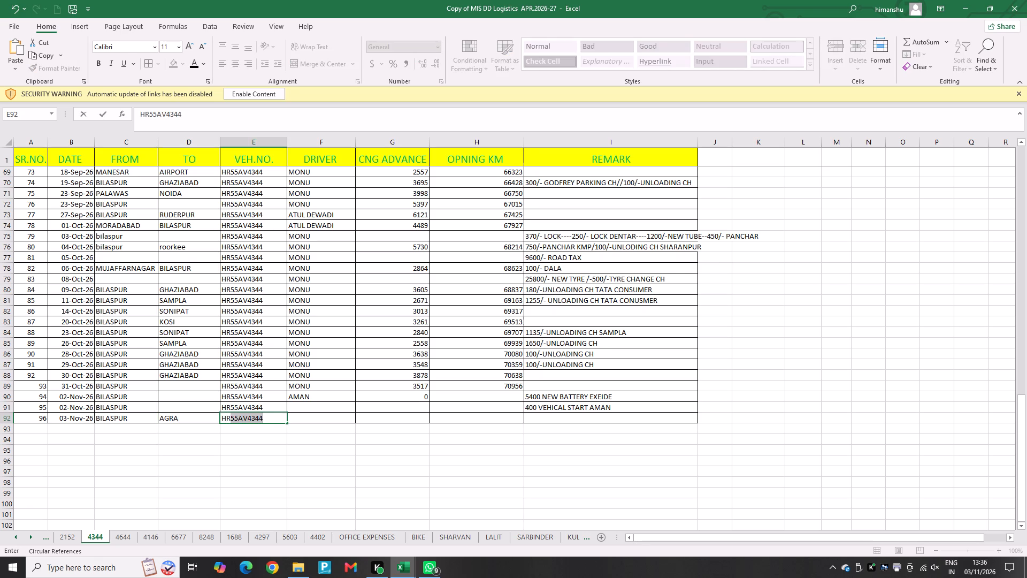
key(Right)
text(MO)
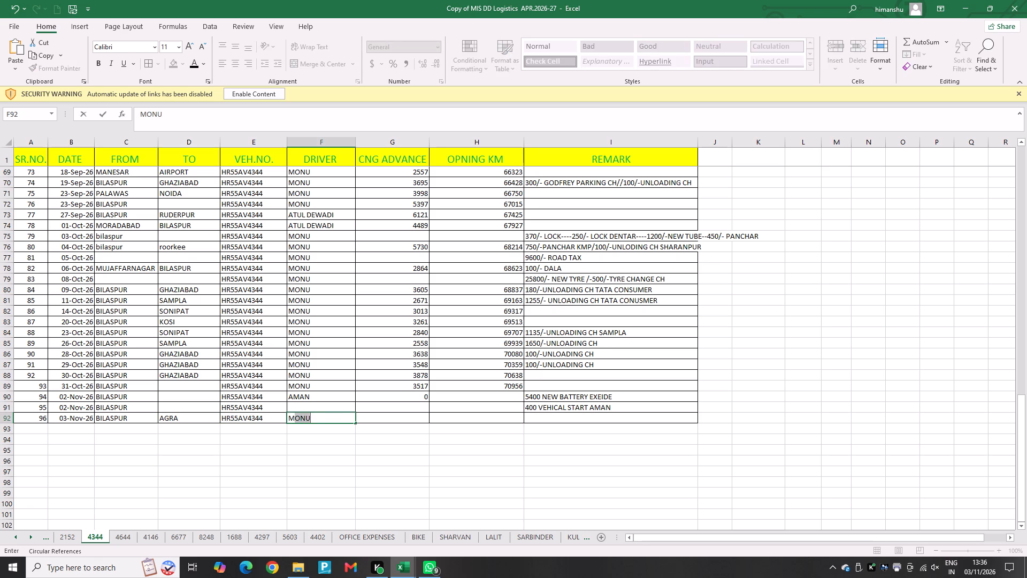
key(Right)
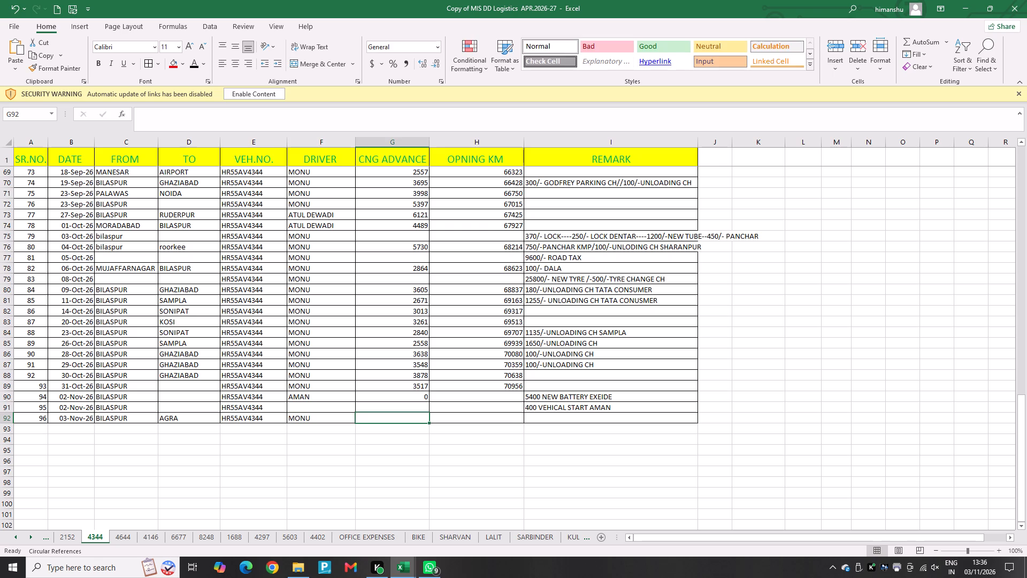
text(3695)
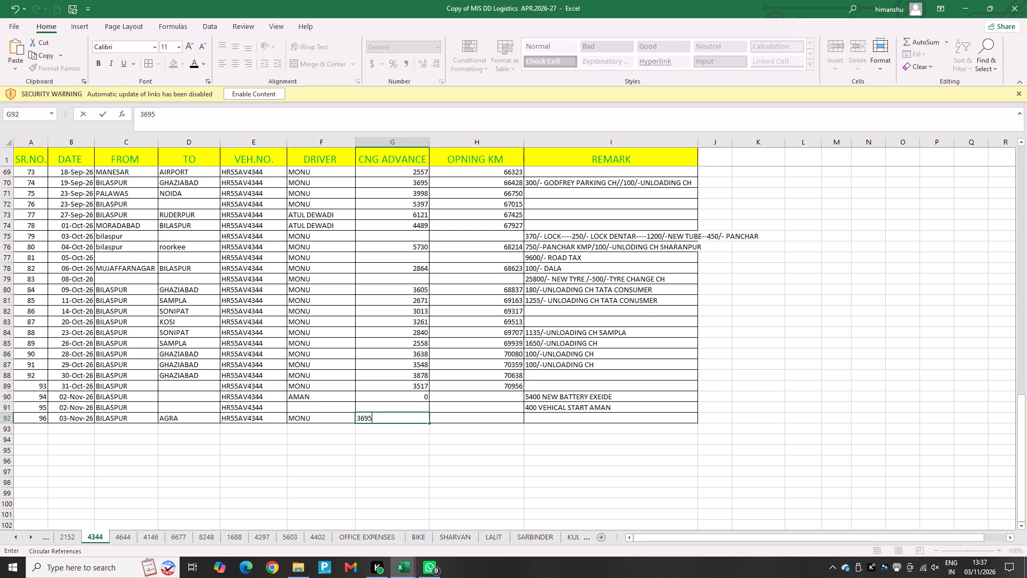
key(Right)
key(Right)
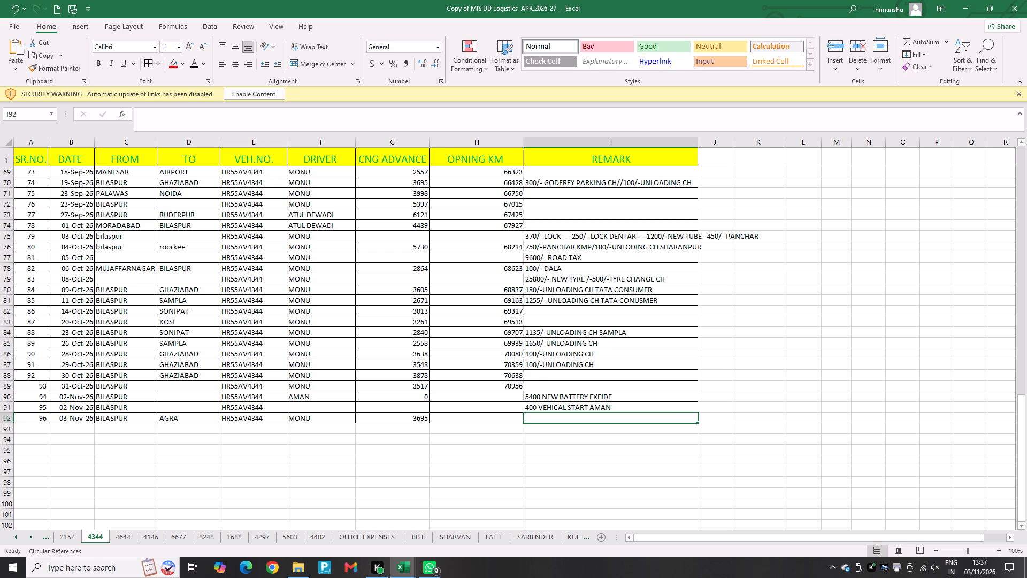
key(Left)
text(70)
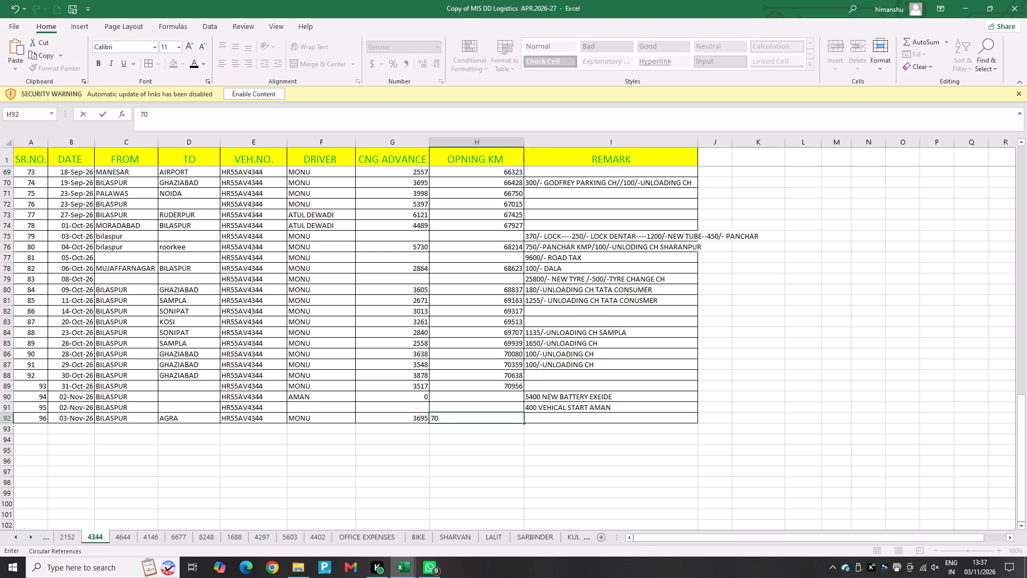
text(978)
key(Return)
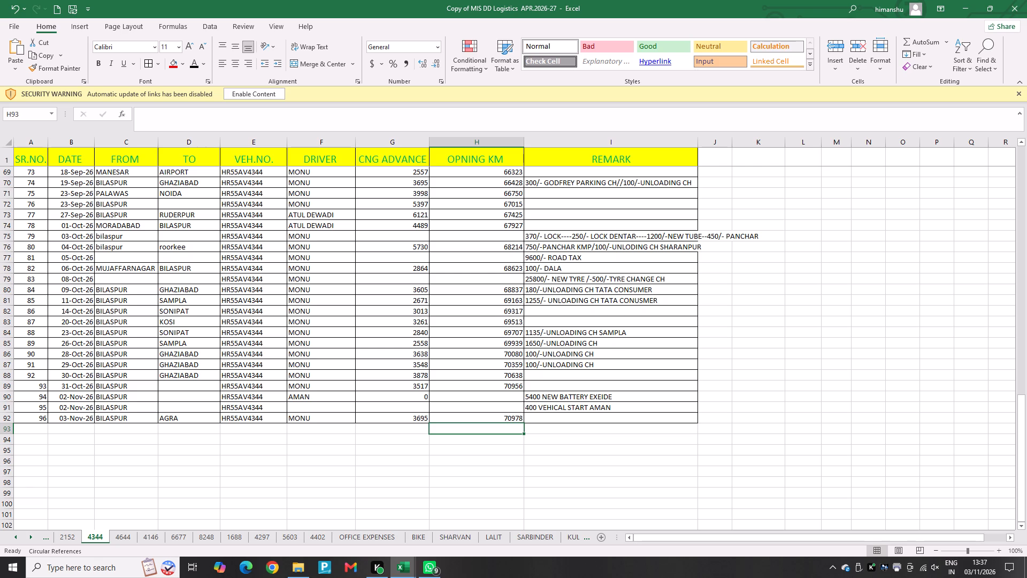
On the 1688 sheet, enter the remark SEC67 NOIDA PARKING CH for the 01-Nov-26 trip to NOIDA.
click(231, 533)
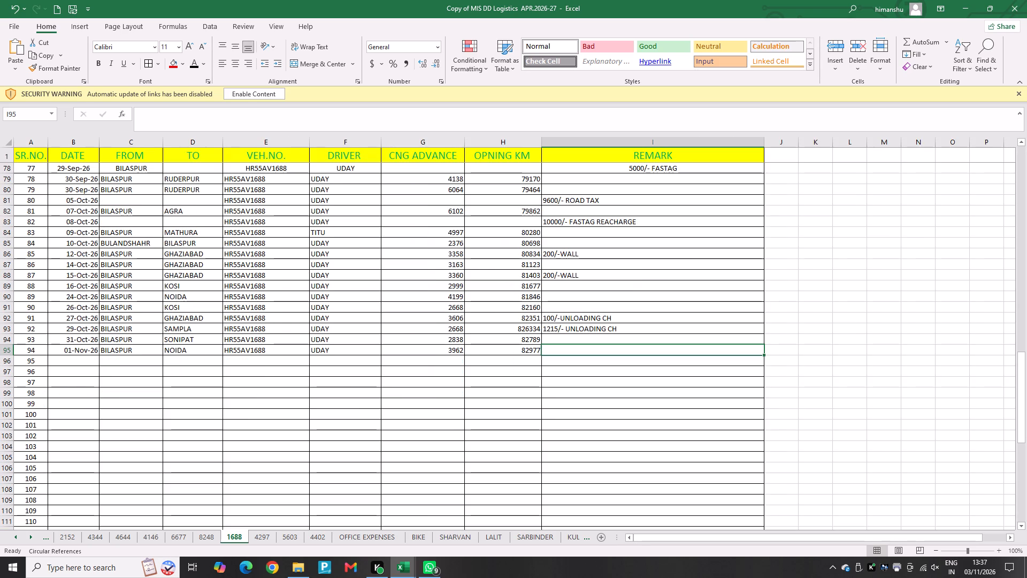
text(SE)
key(c)
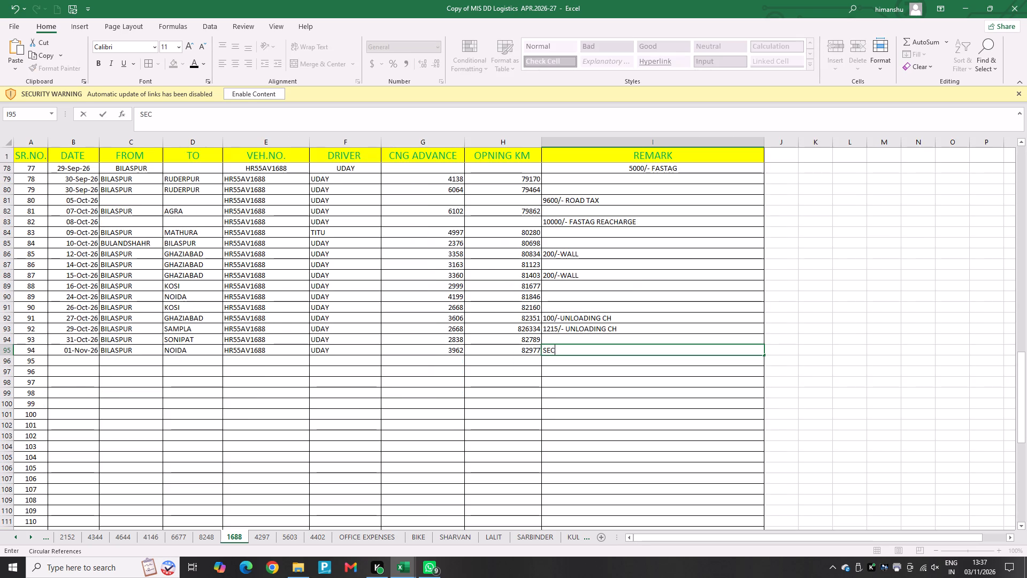
text(67 NOI)
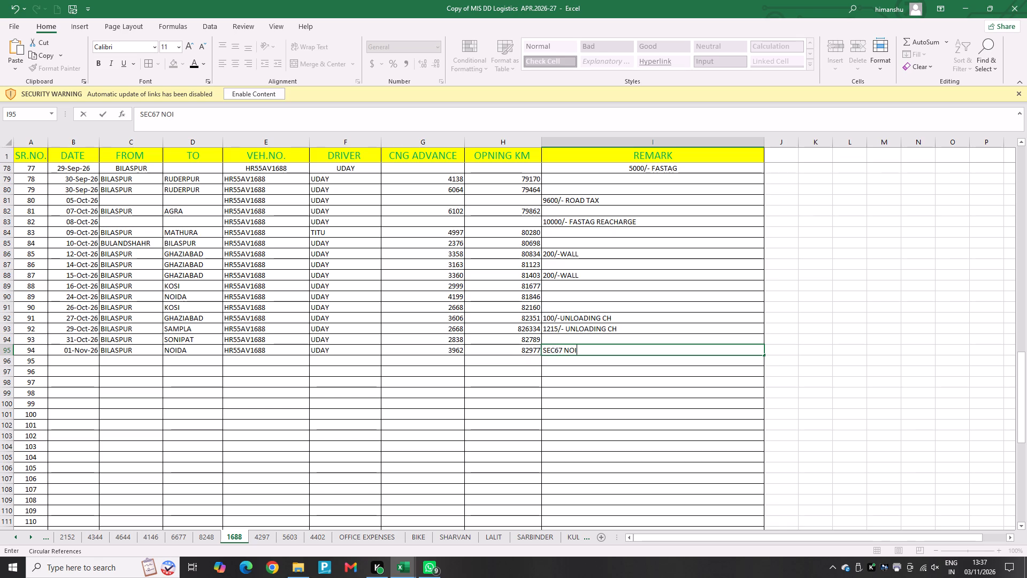
text(AD)
key(BackSpace)
key(BackSpace)
key(BackSpace)
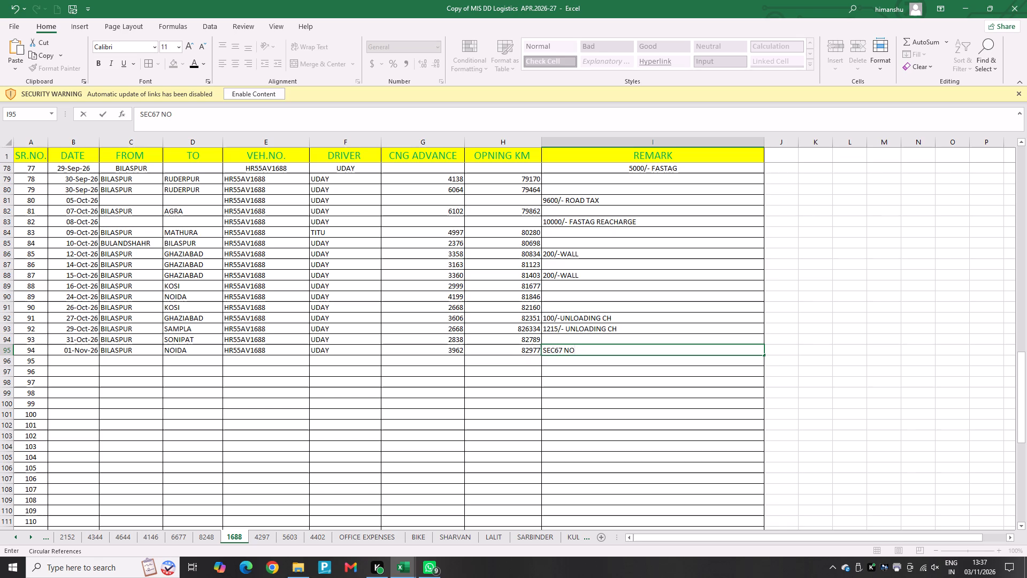
text(IDA)
key(space)
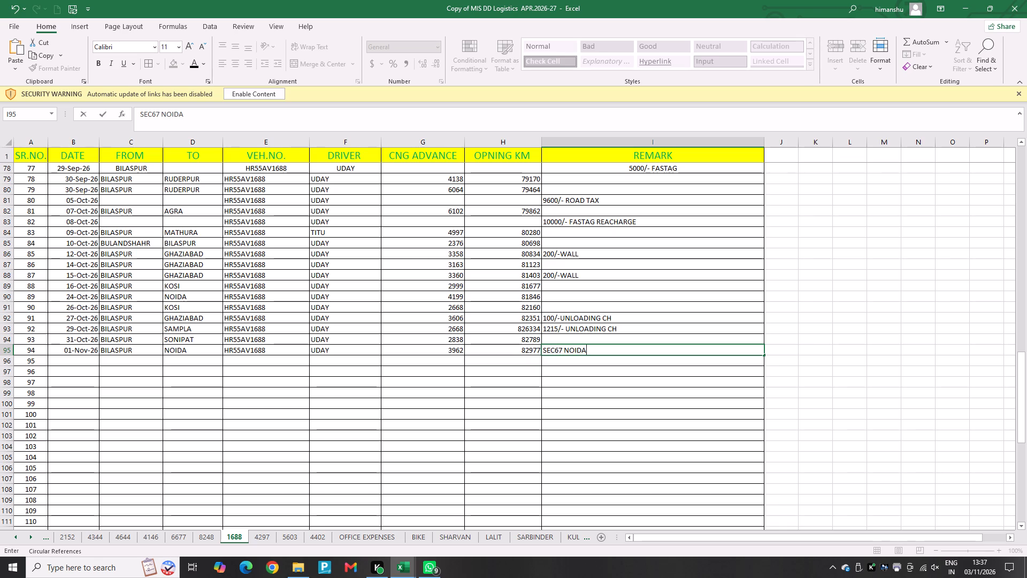
text(PARKING CH)
key(Return)
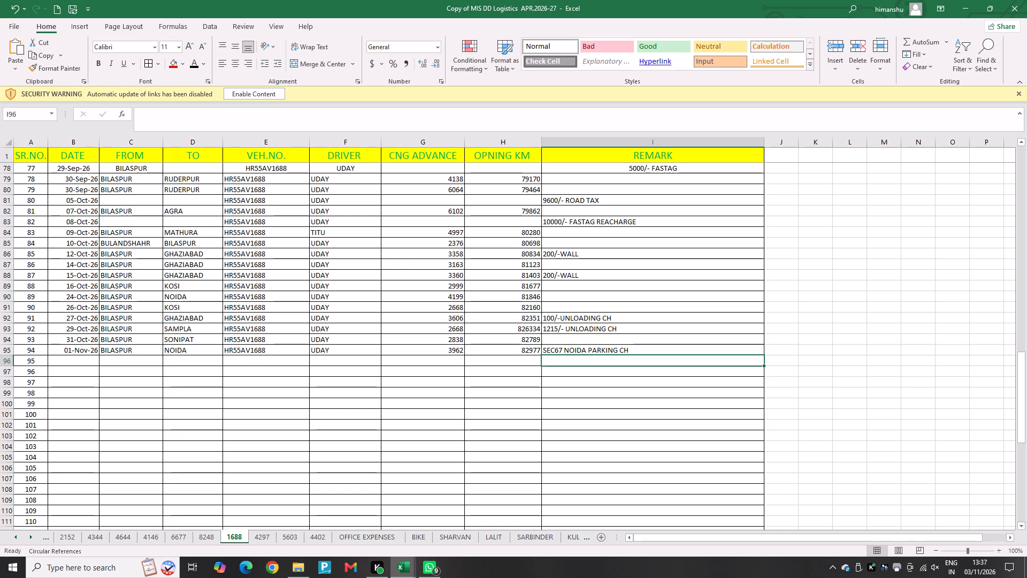
On the UDAY sheet, fill serial number 54 with date 03-NOV-26, SALARY / ADVANCE 400 and remark SALARY ADVANCE.
triple_click(584, 537)
click(584, 537)
triple_click(586, 537)
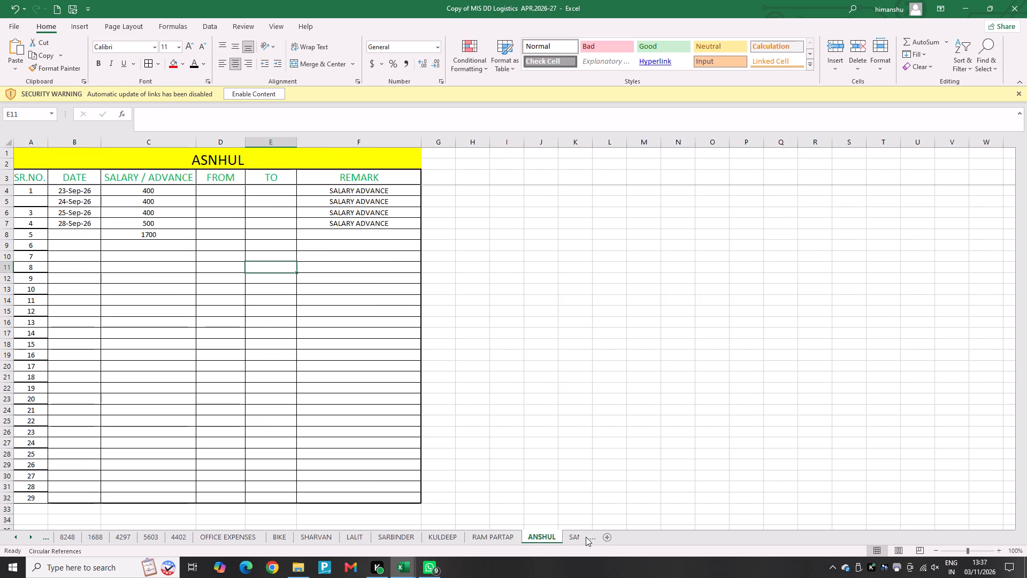
triple_click(586, 537)
triple_click(586, 537)
triple_click(586, 537)
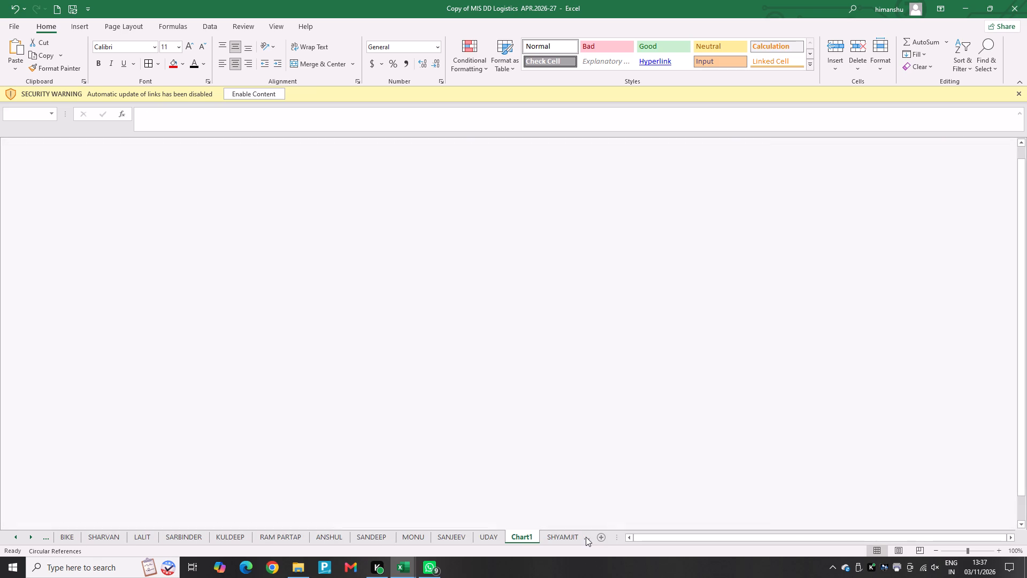
click(503, 537)
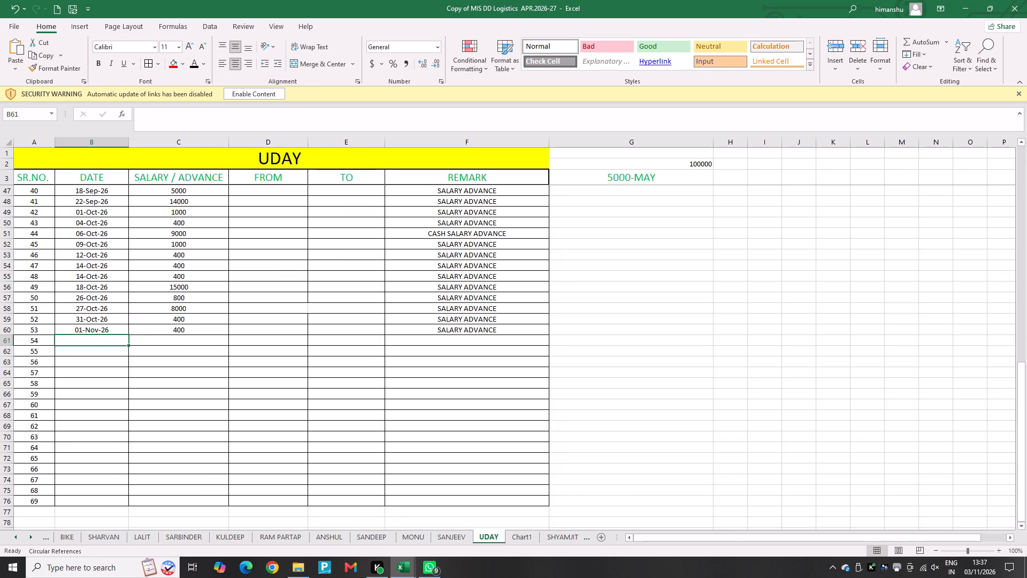
text(03)
text(-NO)
text(V-)
key(2)
key(6)
key(Right)
text(400)
key(Right)
key(Right)
key(Right)
text(SALARY ADVANCE)
key(Return)
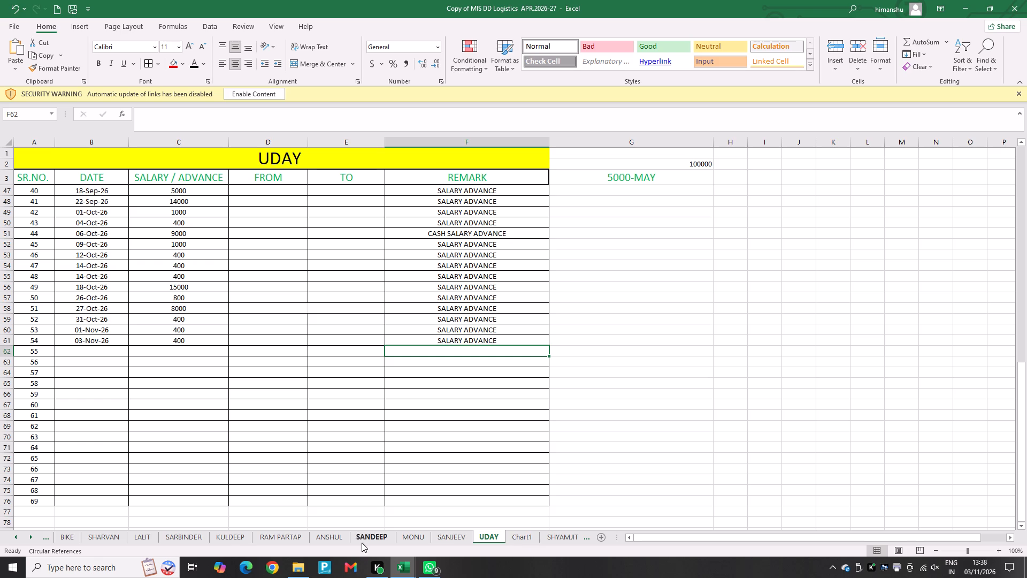
On the TITU sheet, fill serial number 71 with date 03-NOV-26, SALARY / ADVANCE 400 and remark SALARY ADVANCE.
triple_click(34, 539)
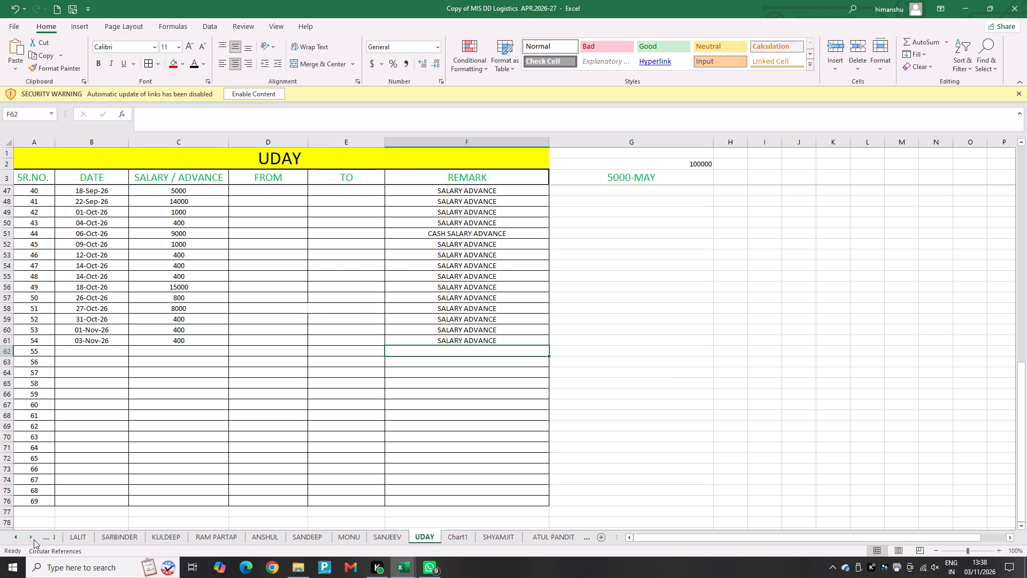
double_click(34, 539)
click(470, 533)
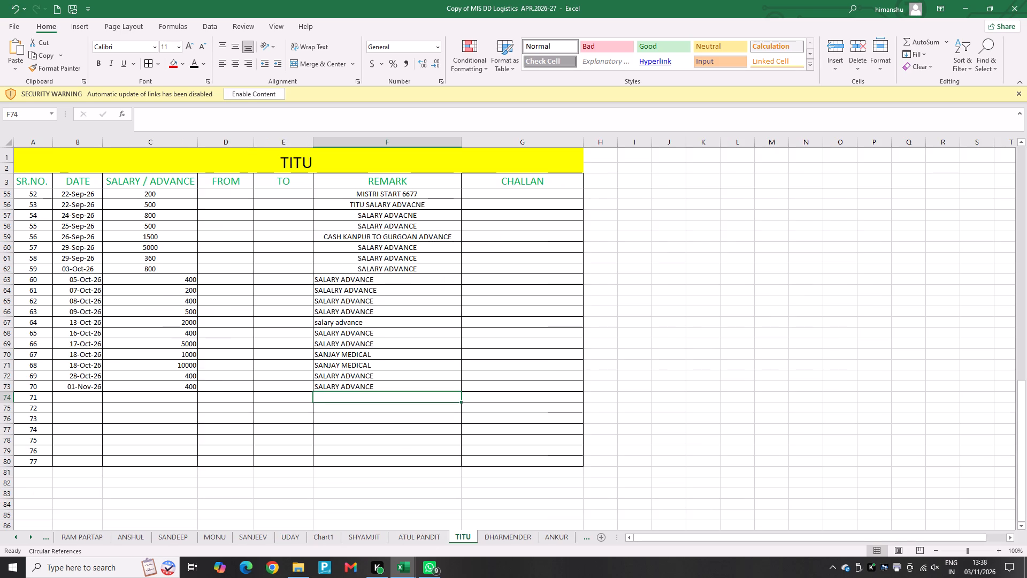
click(82, 394)
key(4)
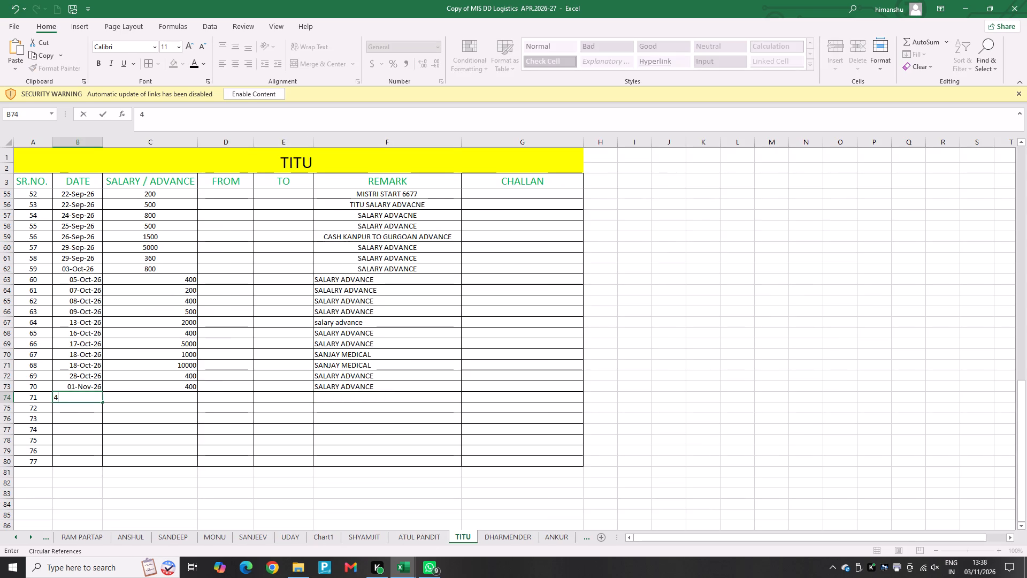
key(BackSpace)
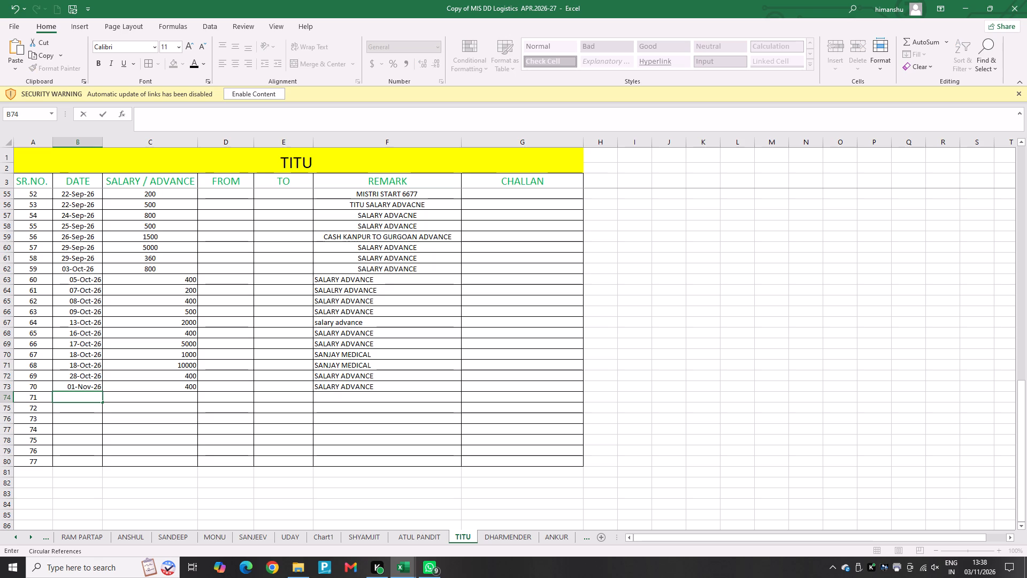
text(03-)
text(NOV-26)
key(Right)
text(400)
key(Right)
key(Right)
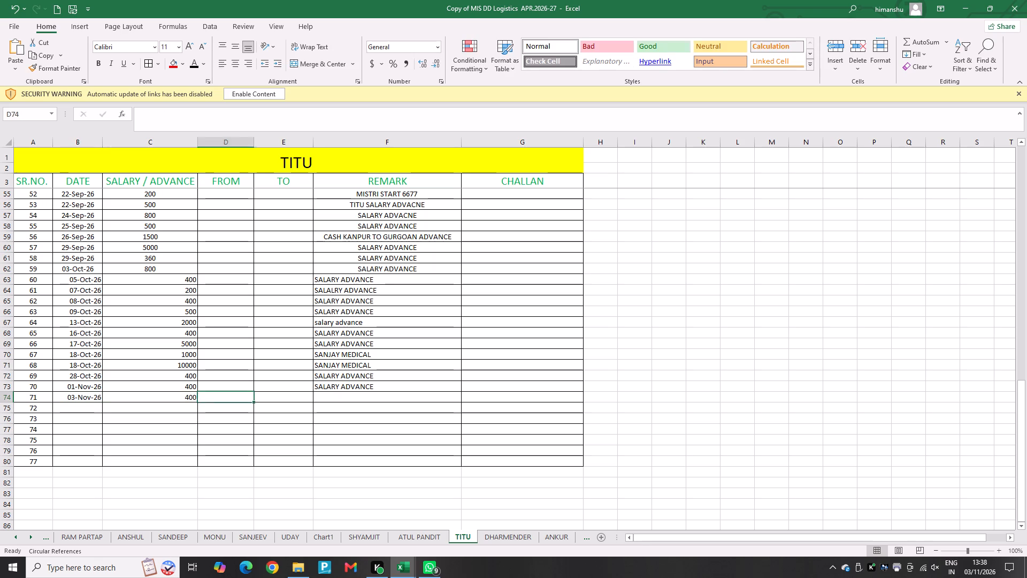
key(Right)
text(SALARY ADVANCE)
key(Return)
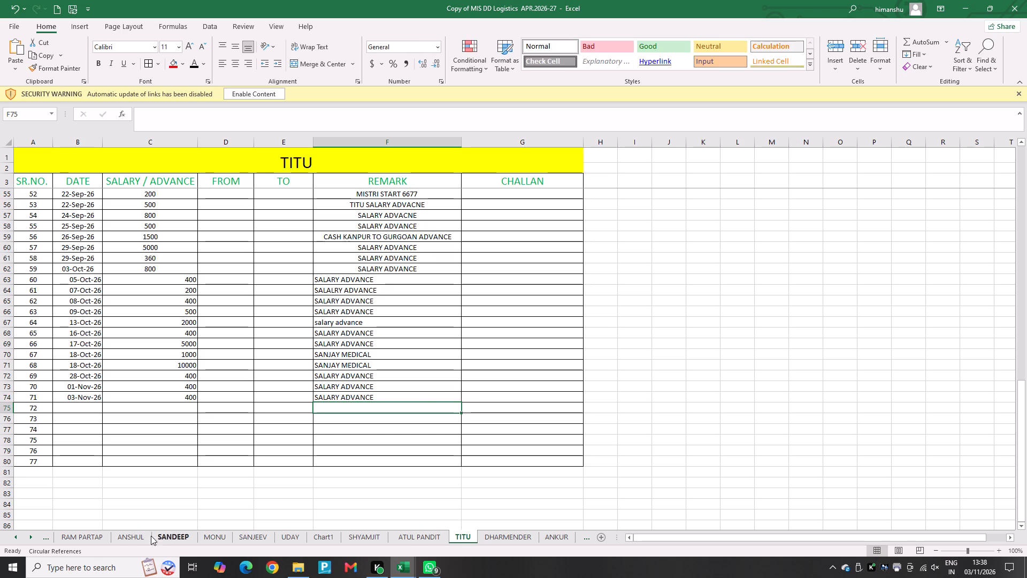
On the SHYAMJIT sheet, fill serial number 55 with date 03-NOV-26, SALARY / ADVANCE 300 and remark SALARY ADVANCE.
click(339, 537)
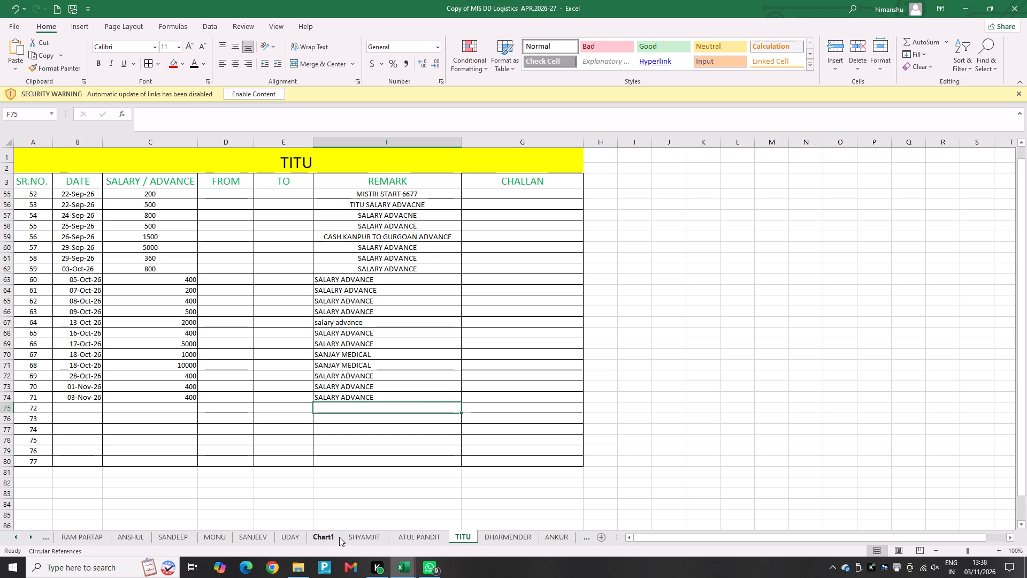
click(356, 537)
click(74, 405)
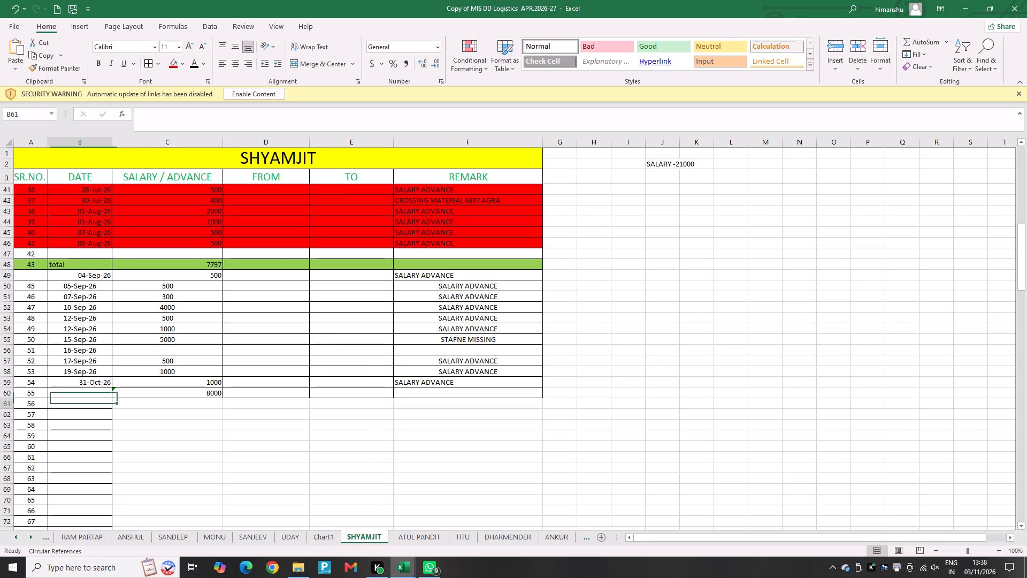
click(85, 396)
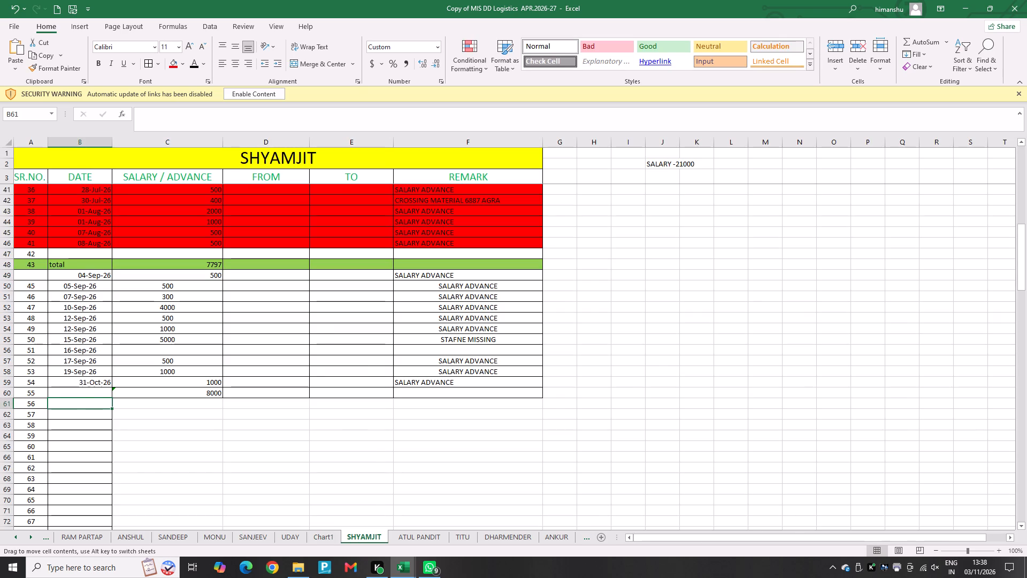
click(94, 389)
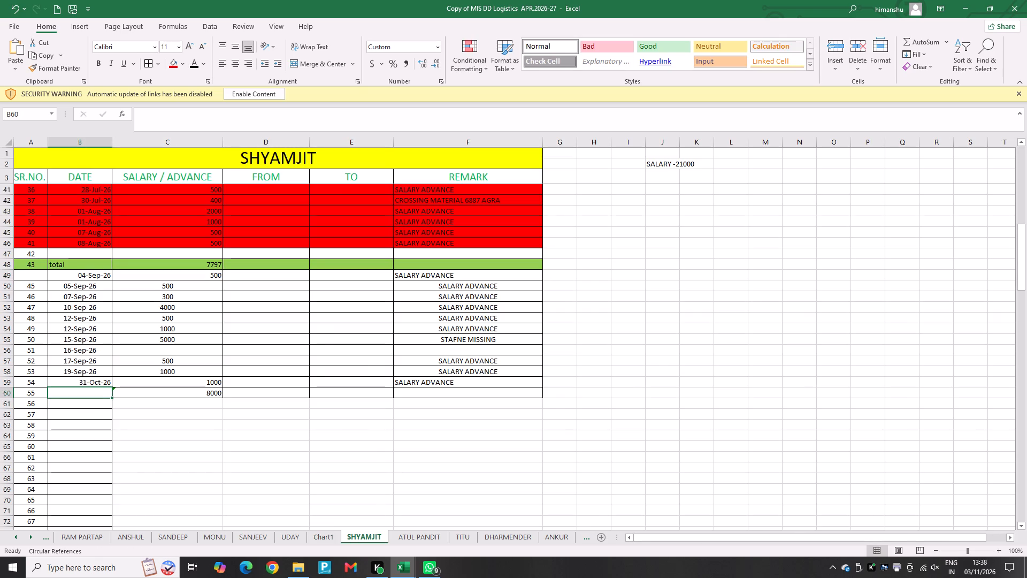
text(03-)
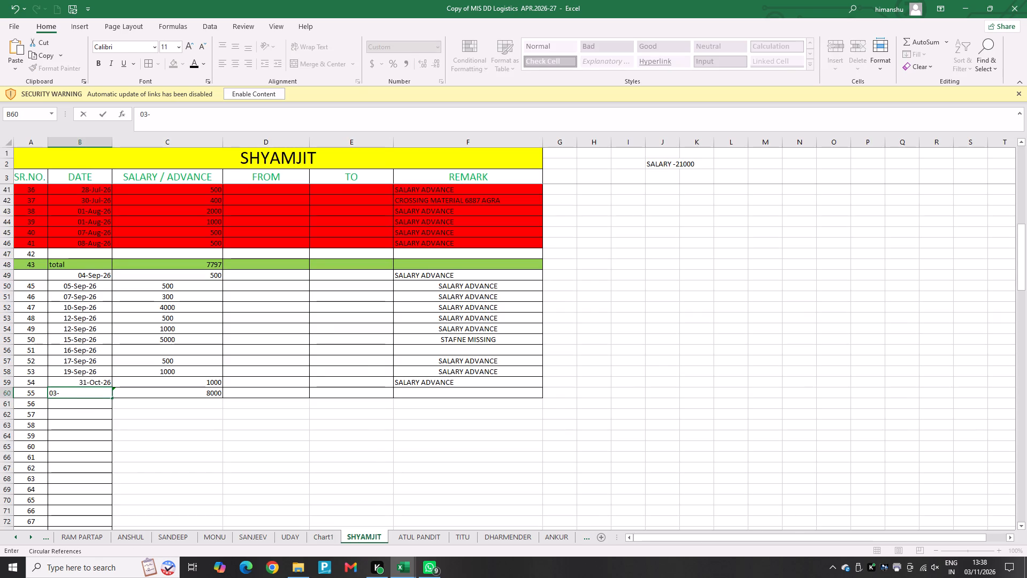
text(NO-)
key(BackSpace)
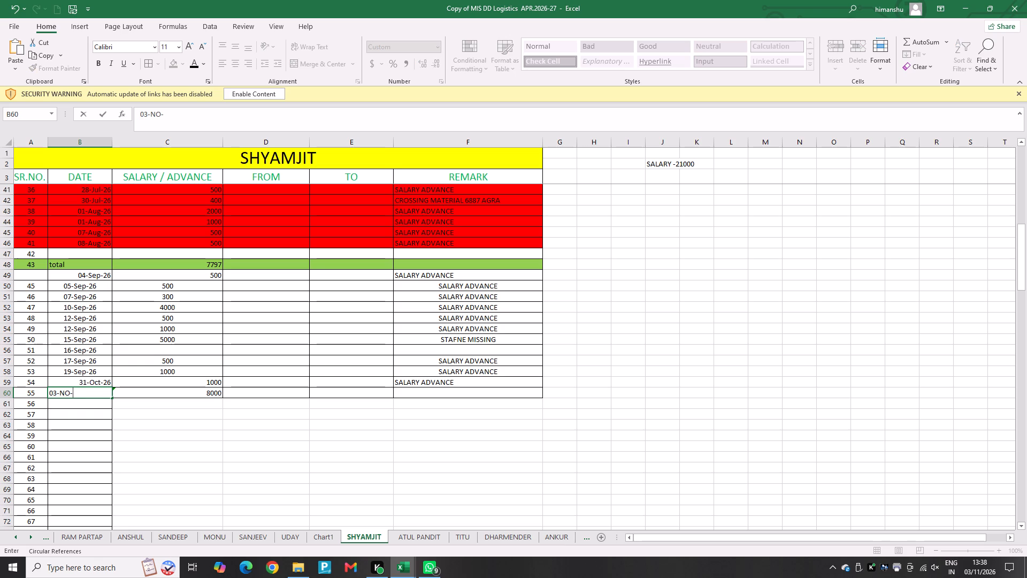
text(V-26)
key(Right)
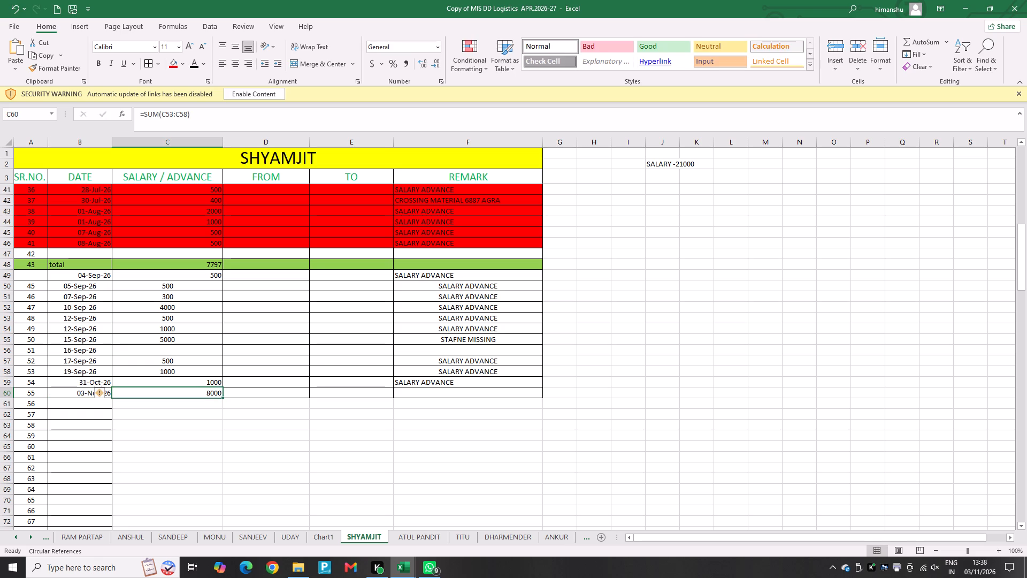
text(300)
key(Right)
key(Right)
key(Right)
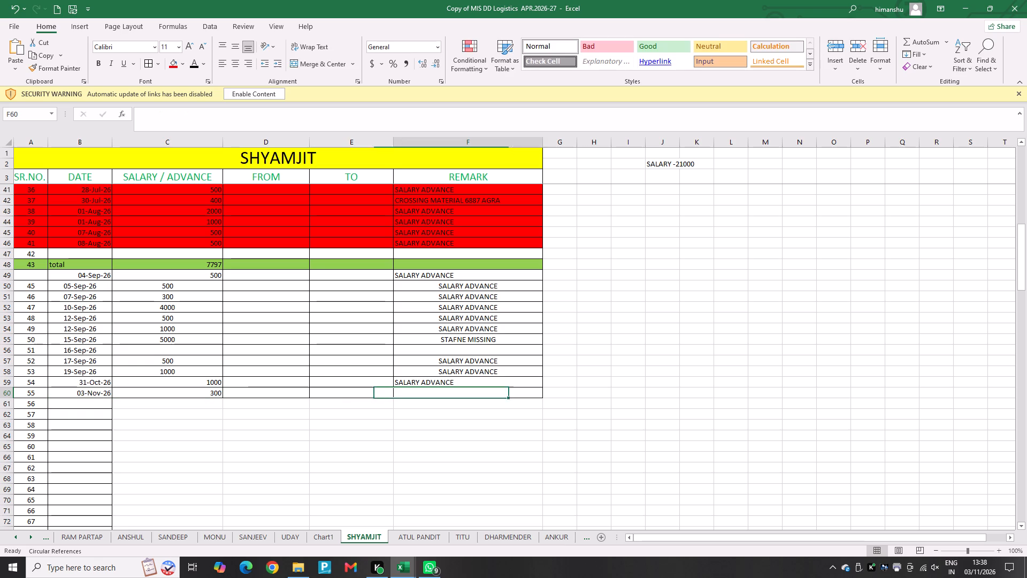
text(SALARY ADVANCE)
key(Return)
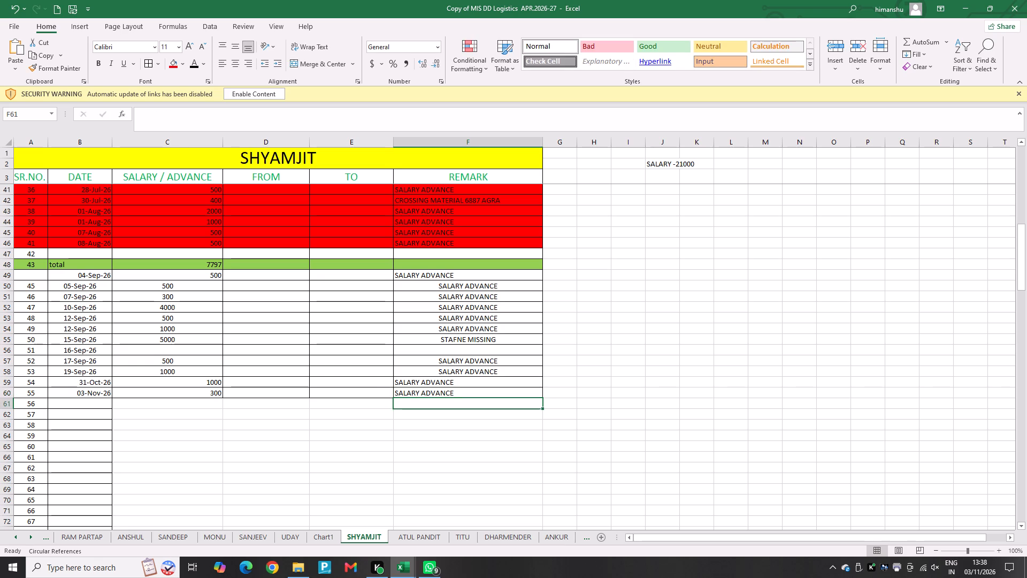
On the 2152 sheet, add cell borders to the five blank rows 104 to 108, from SR.NO. through REMARK.
click(17, 537)
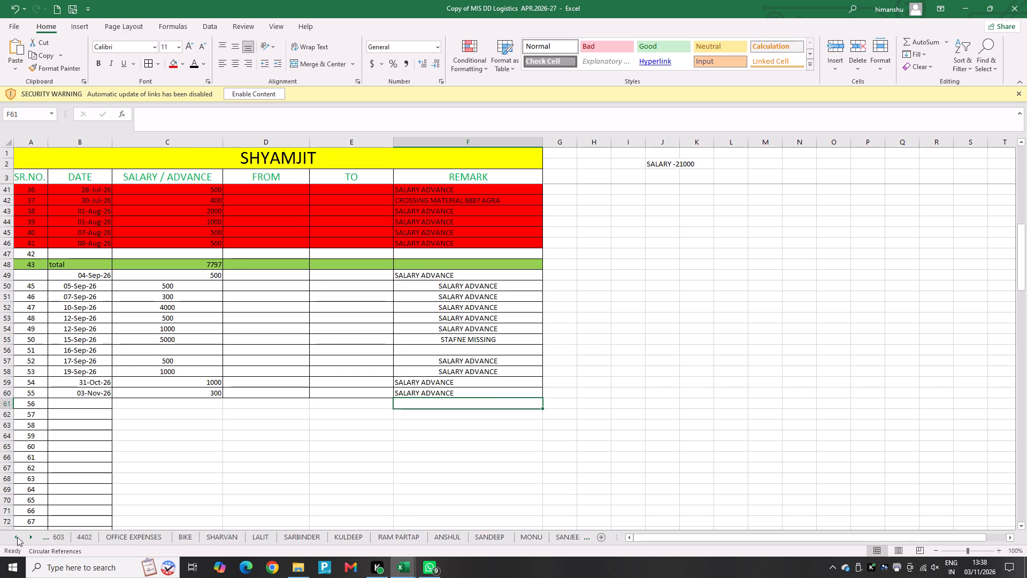
double_click(17, 537)
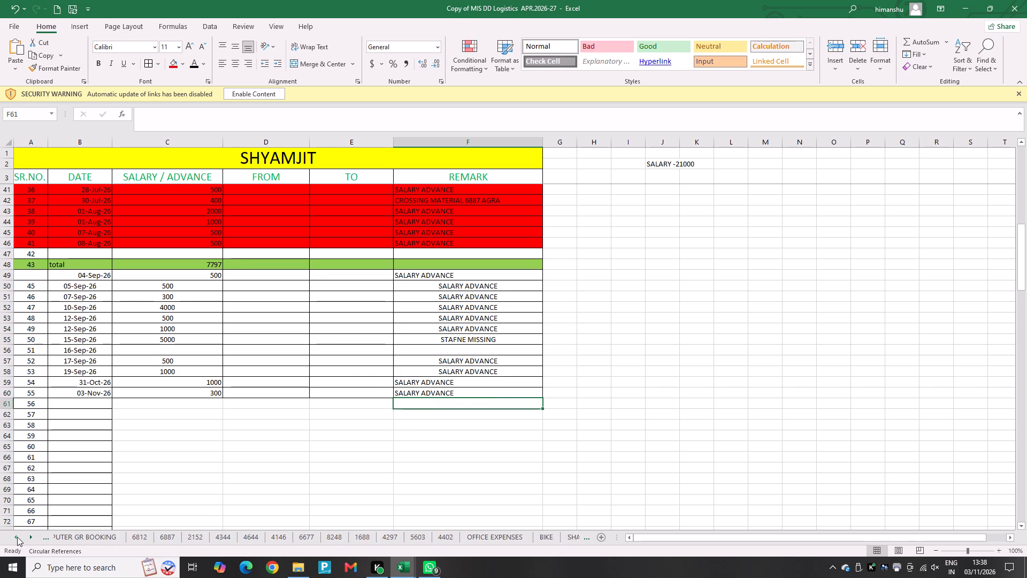
click(306, 543)
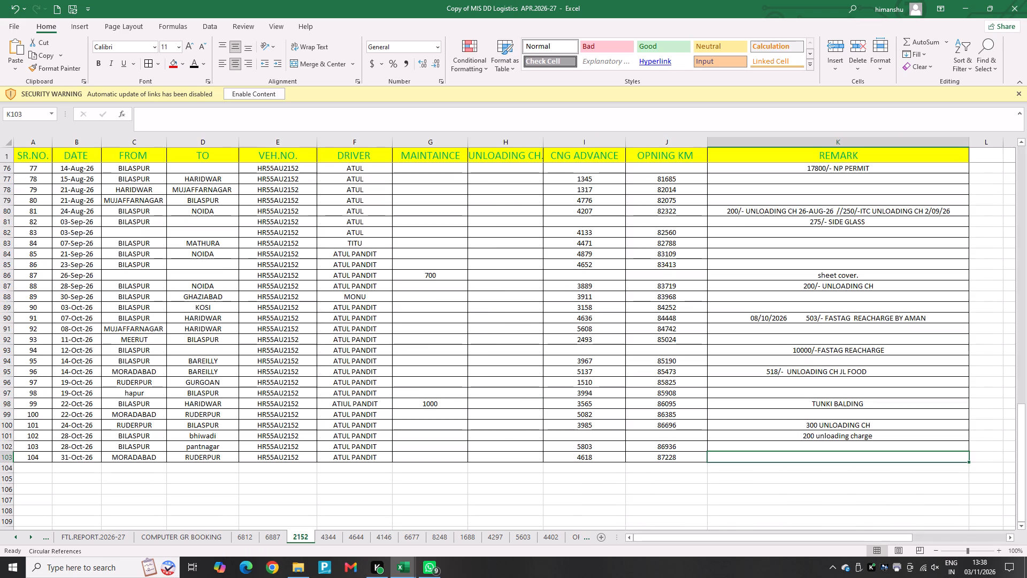
click(42, 468)
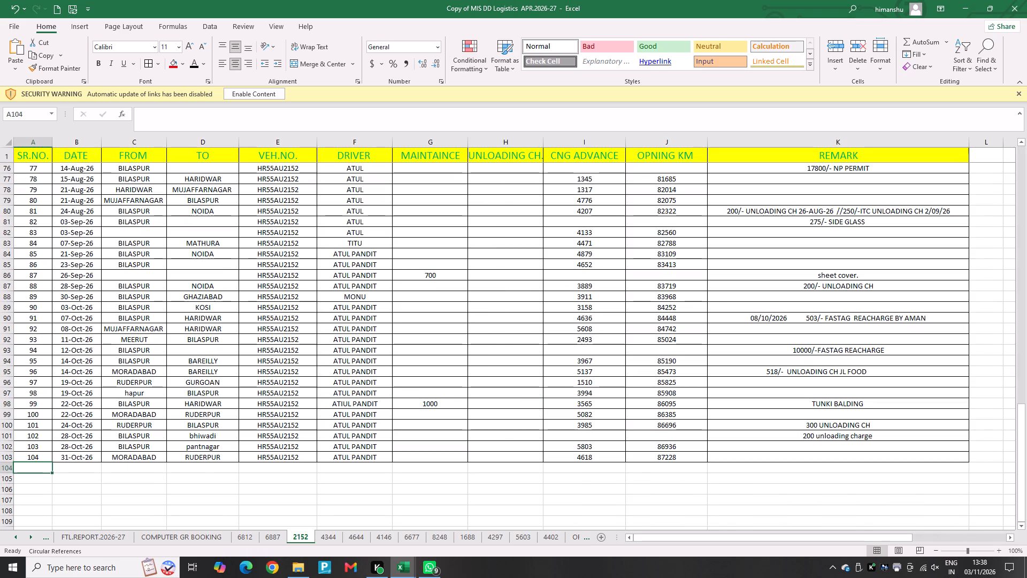
key(shift+Down)
key(shift+Down)
key(shift+Down)
key(shift+Down)
key(shift+Right)
key(shift+Right)
key(shift+Right)
key(shift+Right)
key(shift+Right)
key(shift+Right)
key(shift+Right)
key(shift+Right)
key(shift+Right)
key(shift+Right)
key(shift+Right)
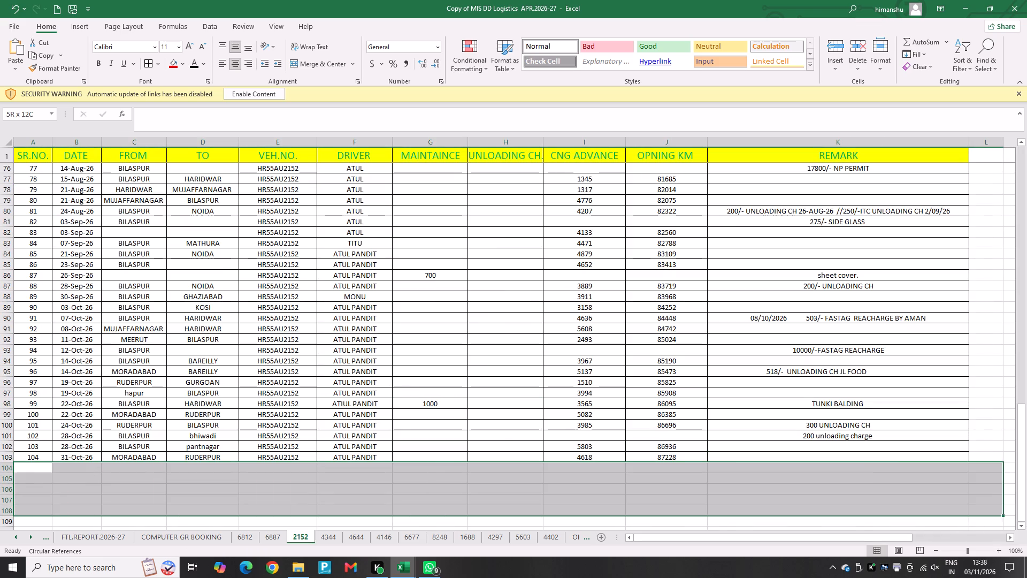
key(shift+Left)
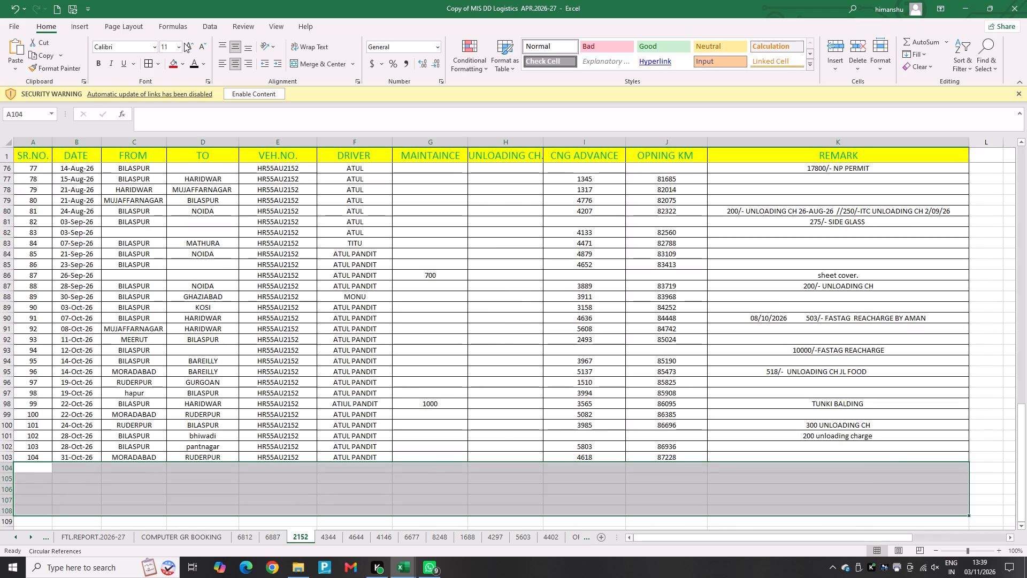
click(152, 60)
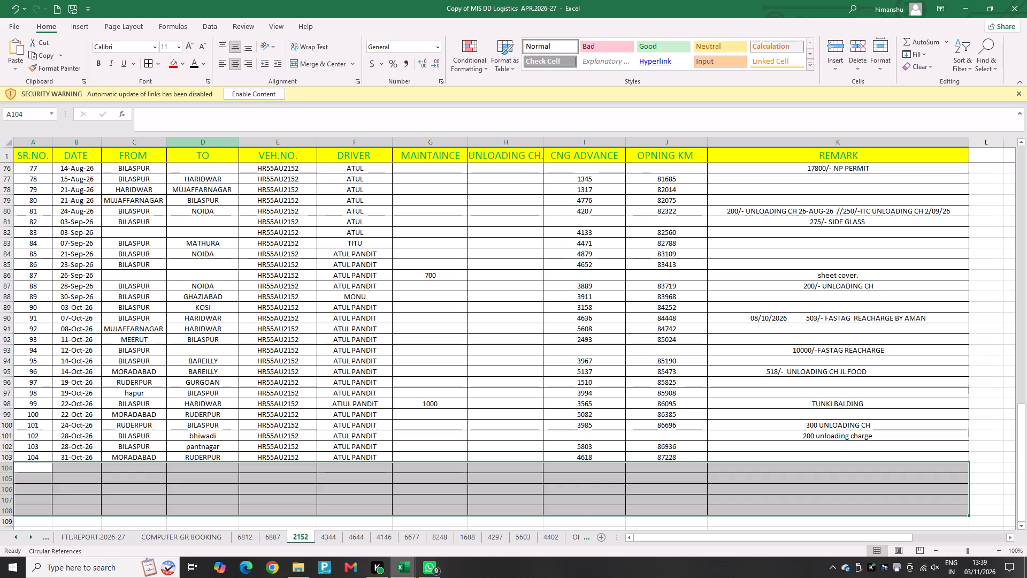
Start the new row below serial number 104 with serial number 105, date 03-NOV-26, FROM MEERUT and TO BILASPUR.
click(28, 470)
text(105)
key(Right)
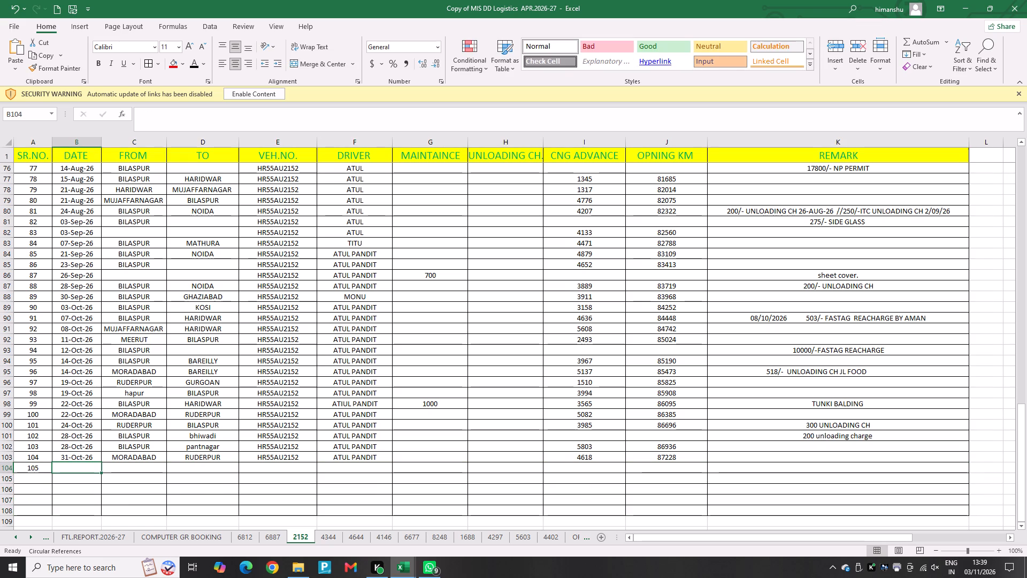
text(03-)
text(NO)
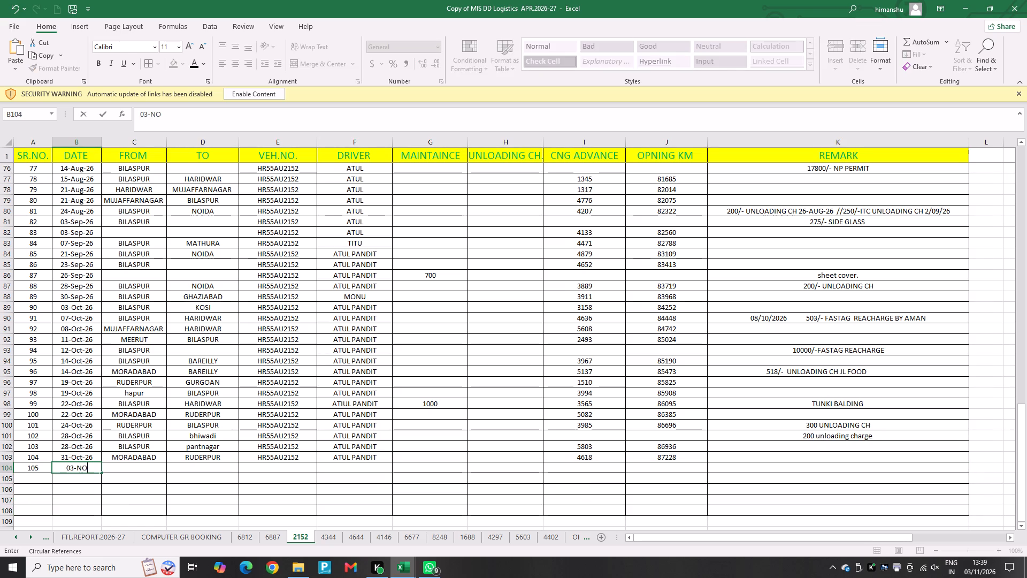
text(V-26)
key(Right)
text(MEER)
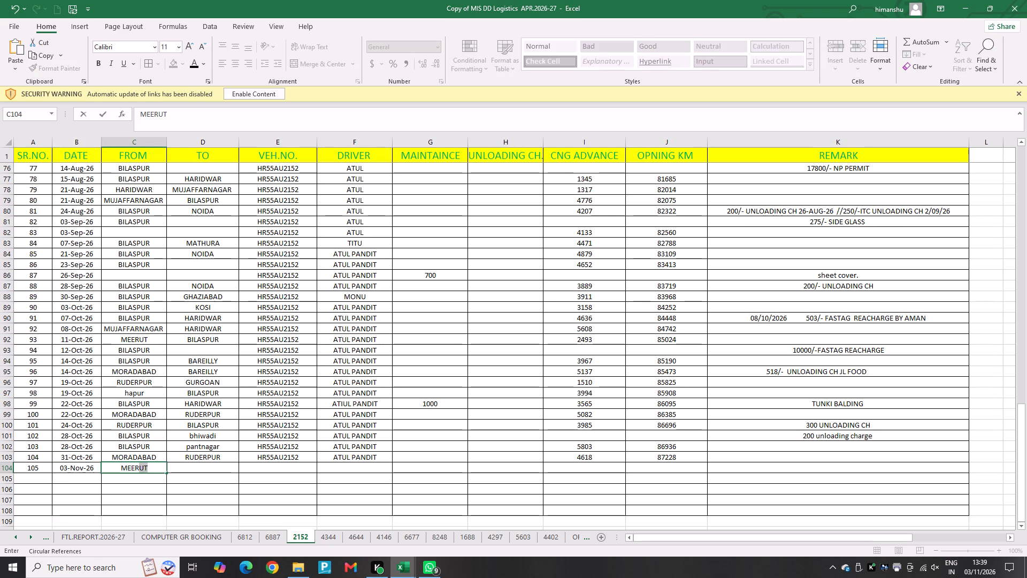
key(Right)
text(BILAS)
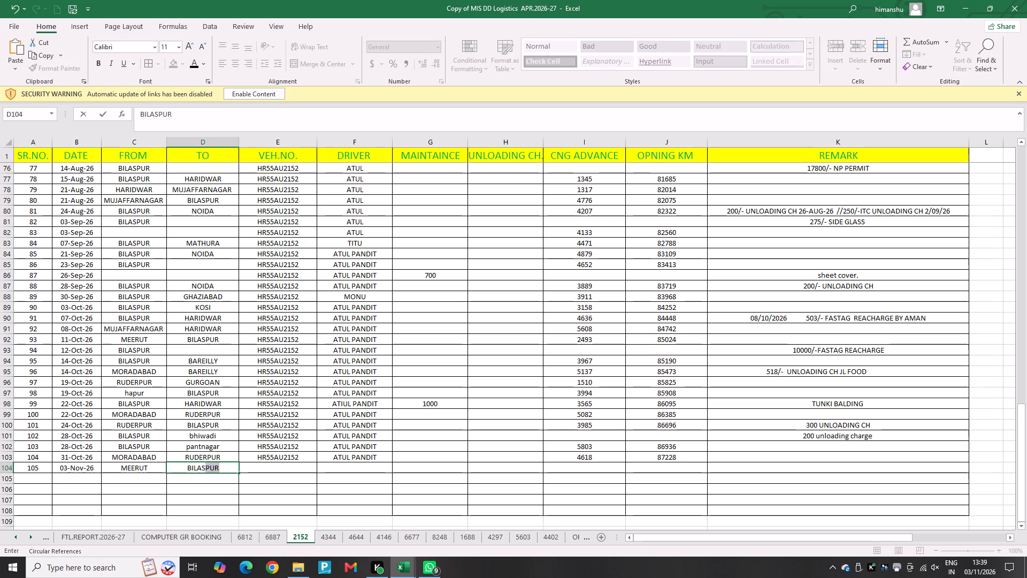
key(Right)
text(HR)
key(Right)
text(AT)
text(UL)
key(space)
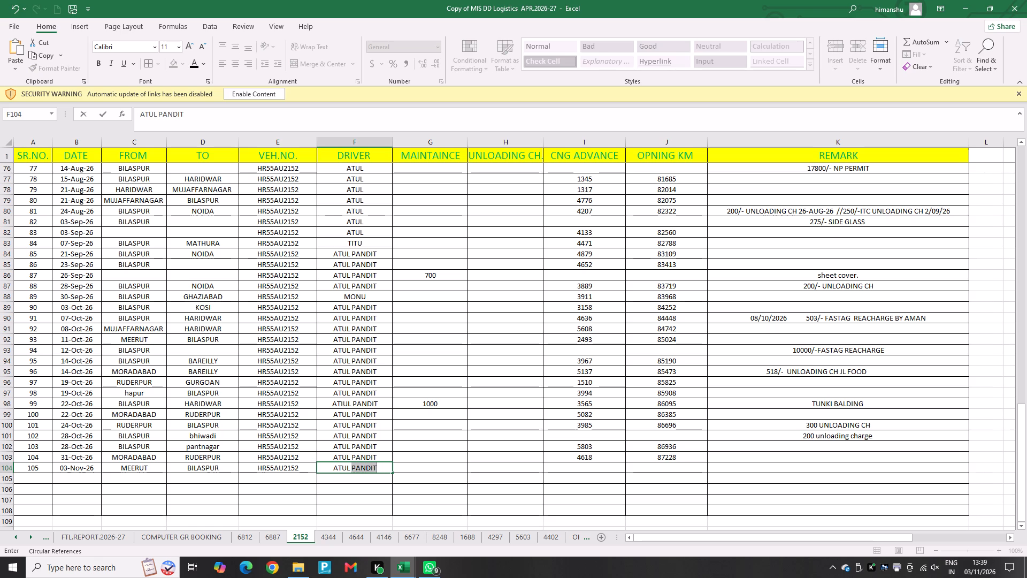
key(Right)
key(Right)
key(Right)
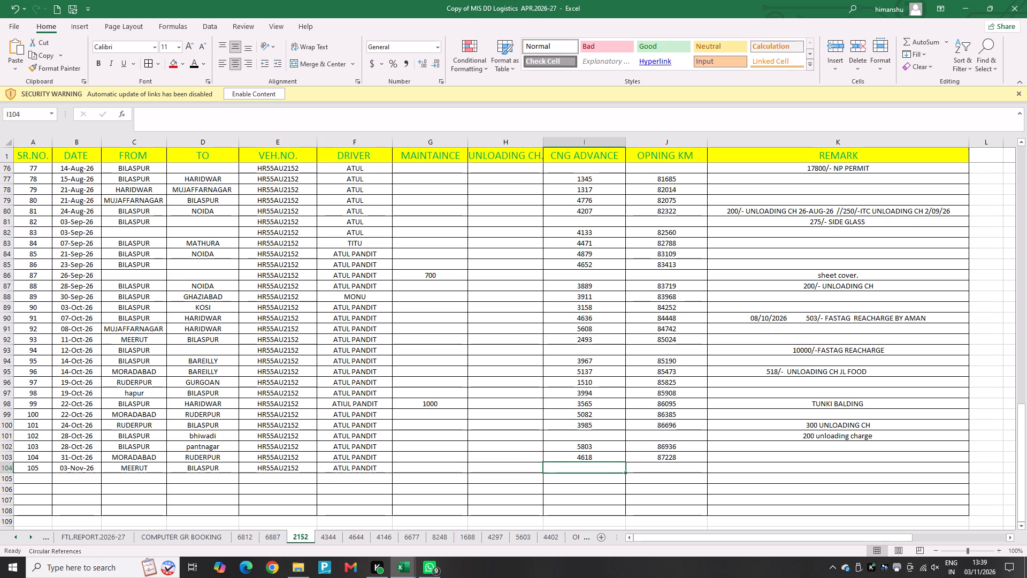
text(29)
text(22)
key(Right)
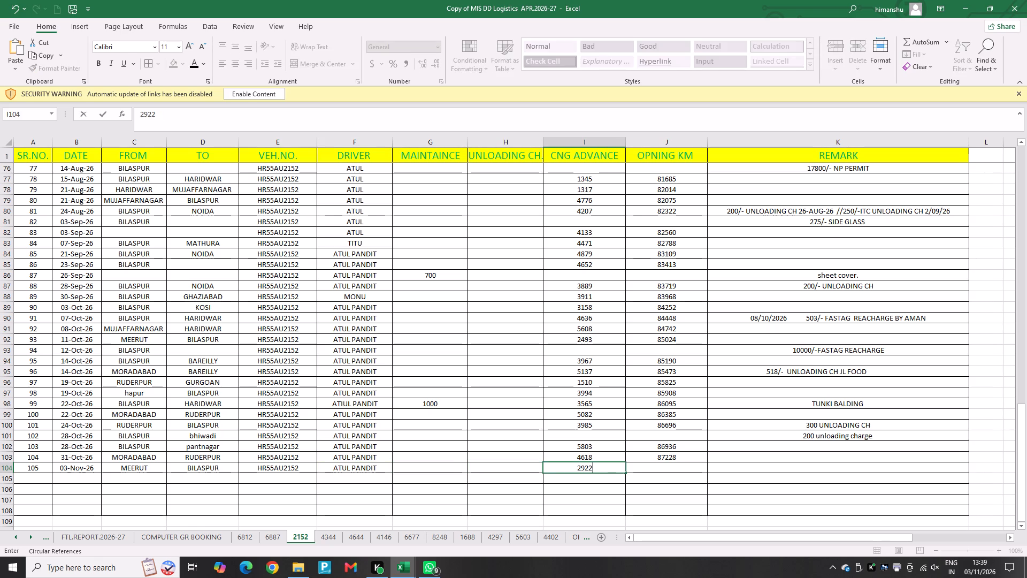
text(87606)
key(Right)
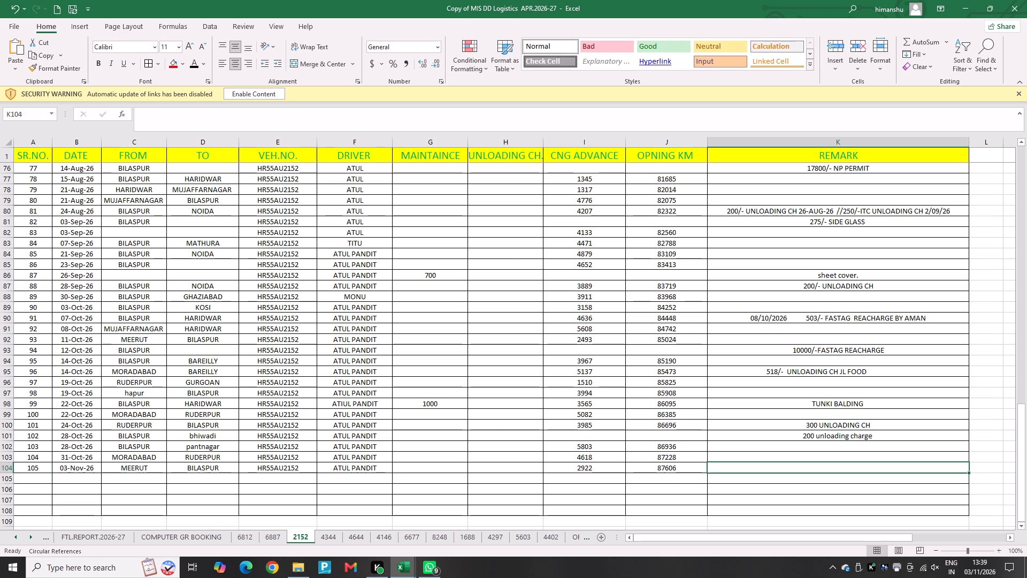
Save the workbook.
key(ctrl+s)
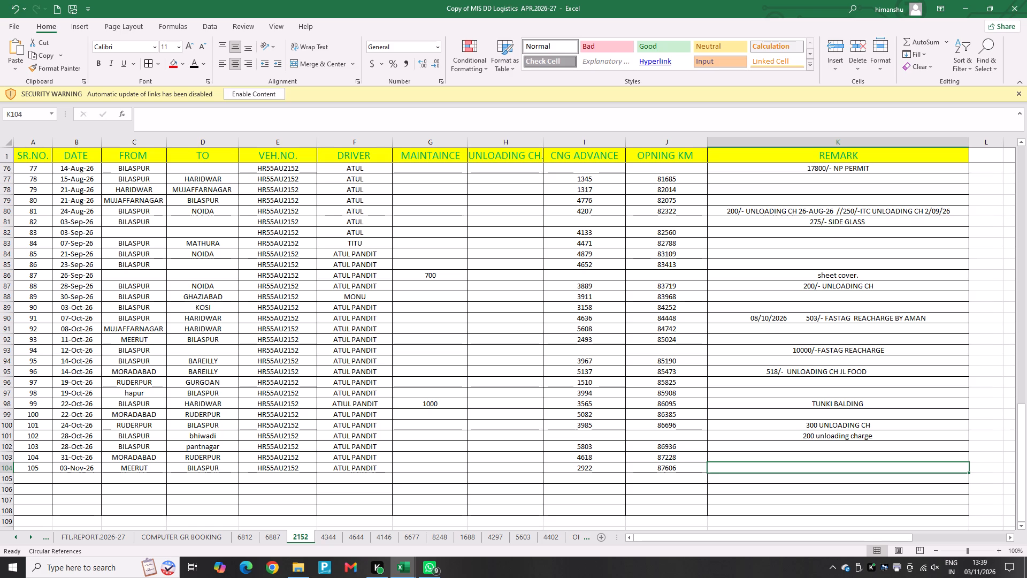
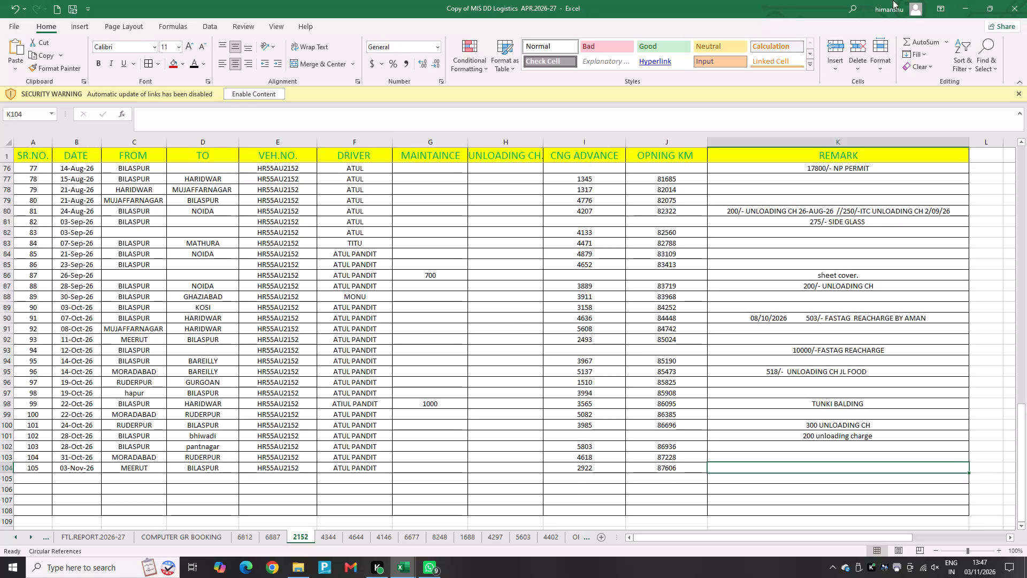
Minimize the MIS DD Logistics workbook window.
click(976, 7)
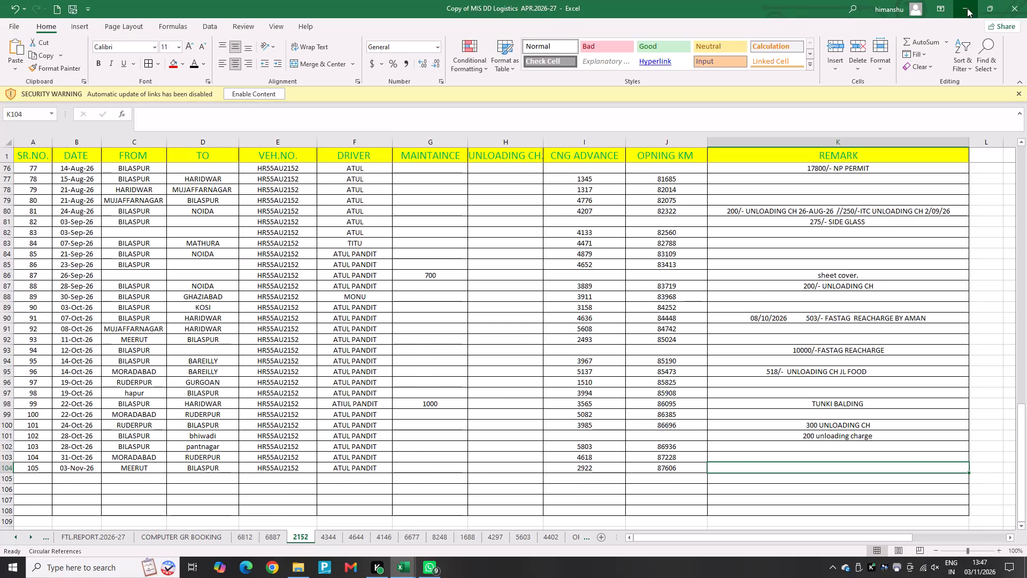
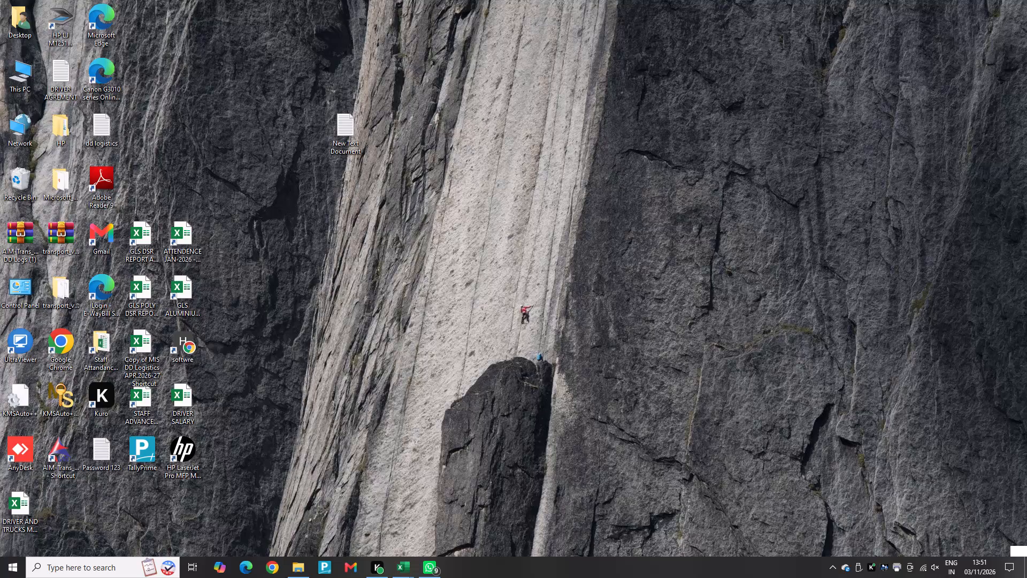
Switch back to Excel by bringing up the previews of its open workbooks.
click(409, 570)
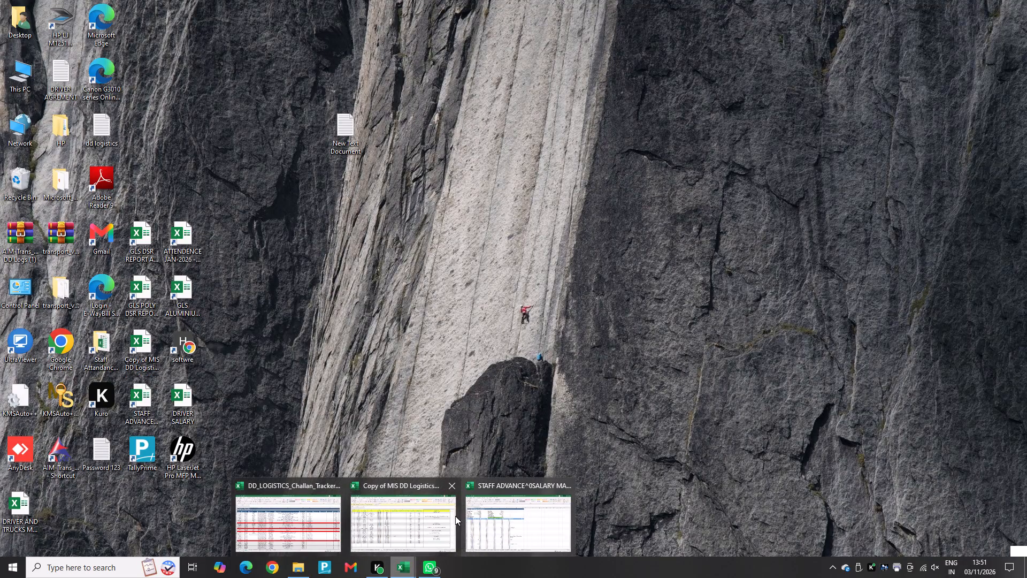
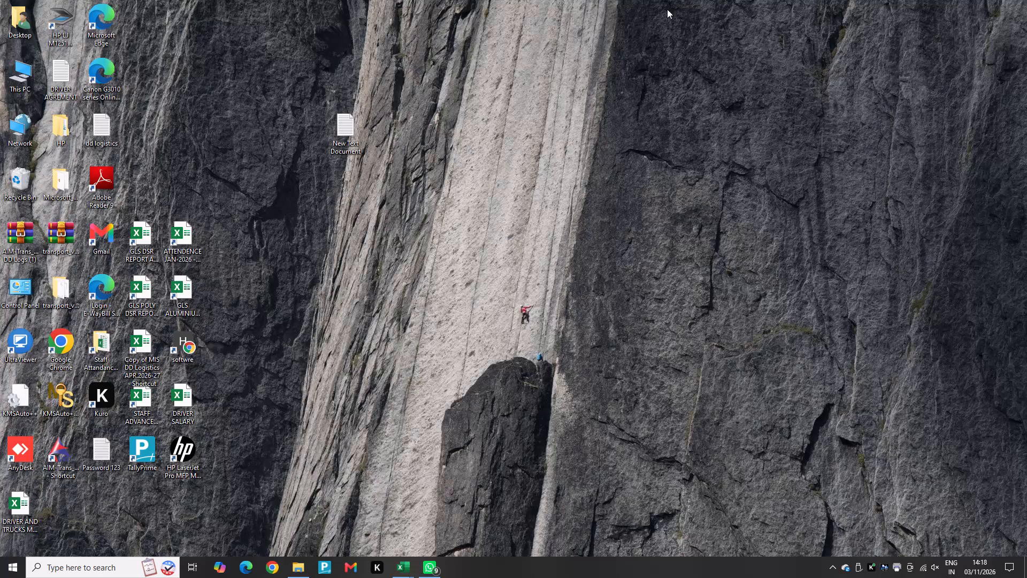
Open the GLS DSR report workbook from its desktop shortcut.
double_click(150, 244)
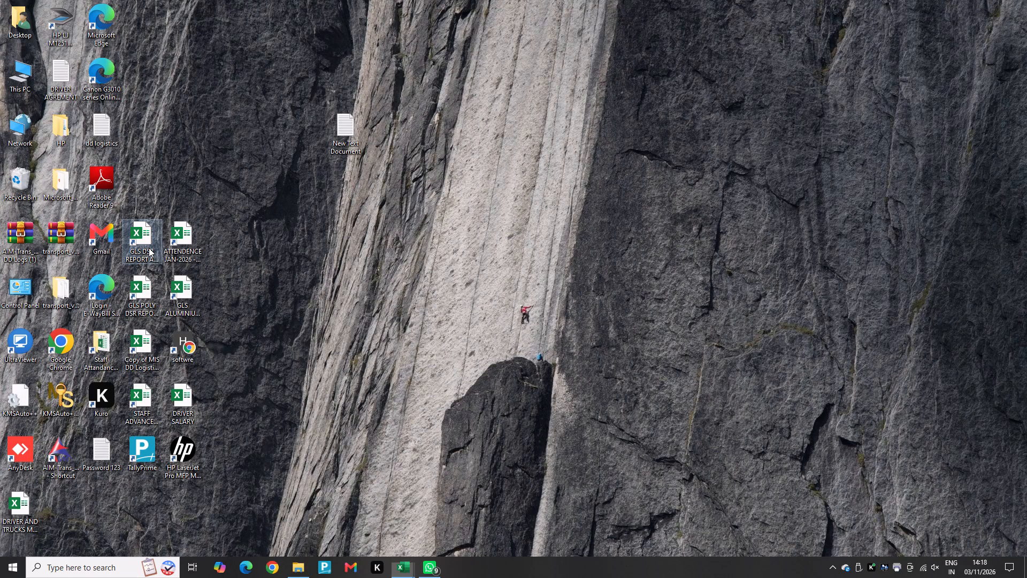
double_click(149, 248)
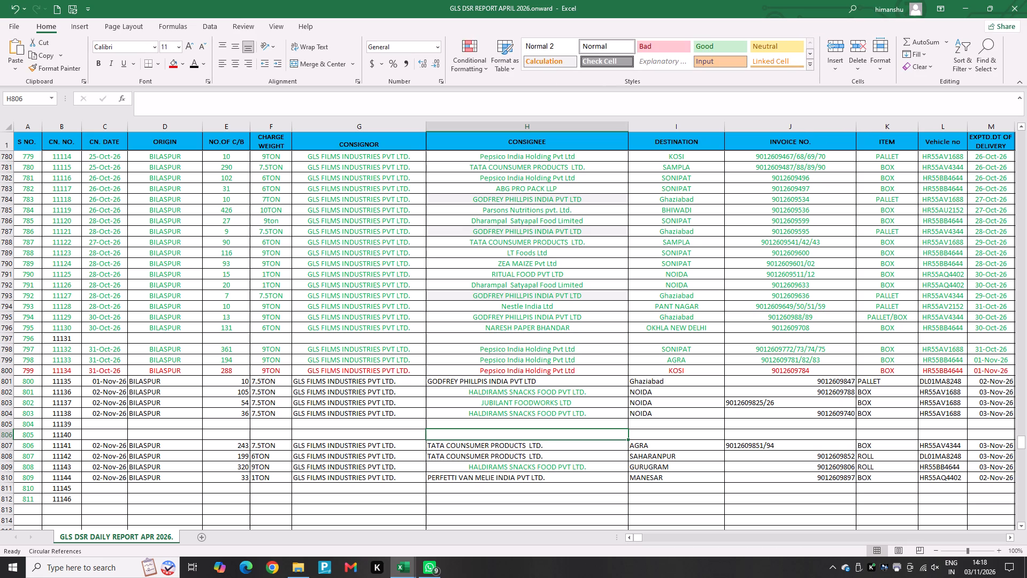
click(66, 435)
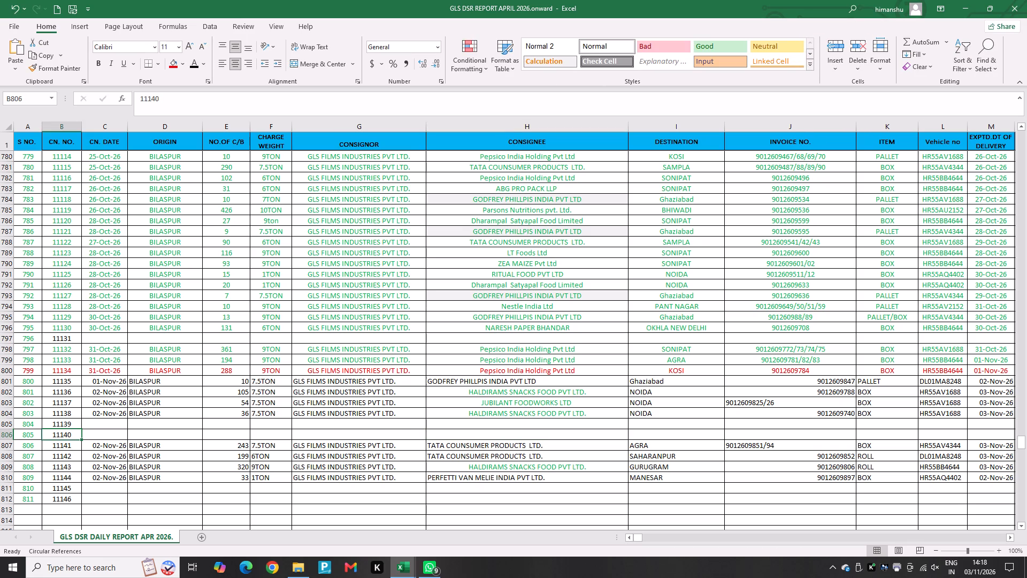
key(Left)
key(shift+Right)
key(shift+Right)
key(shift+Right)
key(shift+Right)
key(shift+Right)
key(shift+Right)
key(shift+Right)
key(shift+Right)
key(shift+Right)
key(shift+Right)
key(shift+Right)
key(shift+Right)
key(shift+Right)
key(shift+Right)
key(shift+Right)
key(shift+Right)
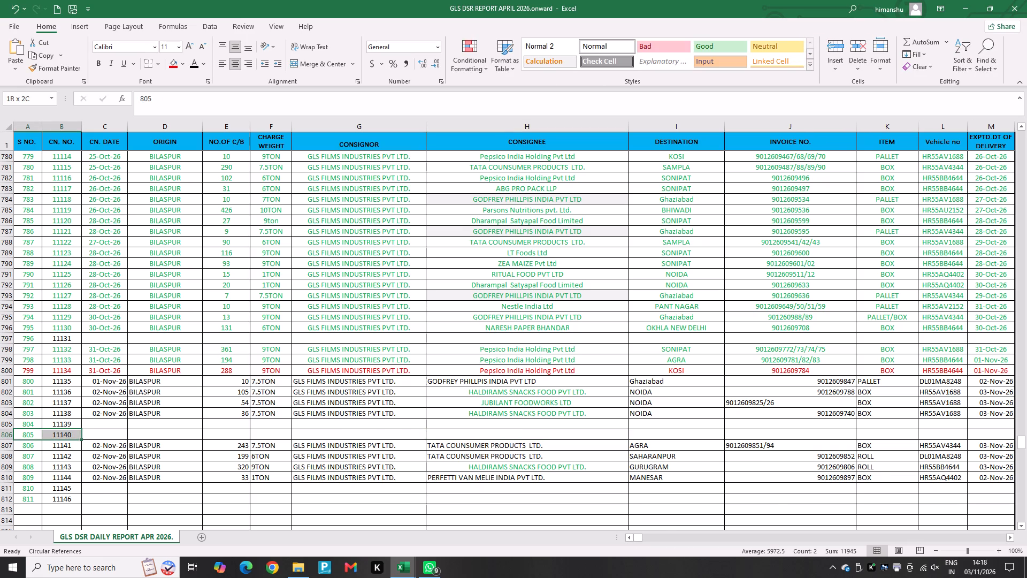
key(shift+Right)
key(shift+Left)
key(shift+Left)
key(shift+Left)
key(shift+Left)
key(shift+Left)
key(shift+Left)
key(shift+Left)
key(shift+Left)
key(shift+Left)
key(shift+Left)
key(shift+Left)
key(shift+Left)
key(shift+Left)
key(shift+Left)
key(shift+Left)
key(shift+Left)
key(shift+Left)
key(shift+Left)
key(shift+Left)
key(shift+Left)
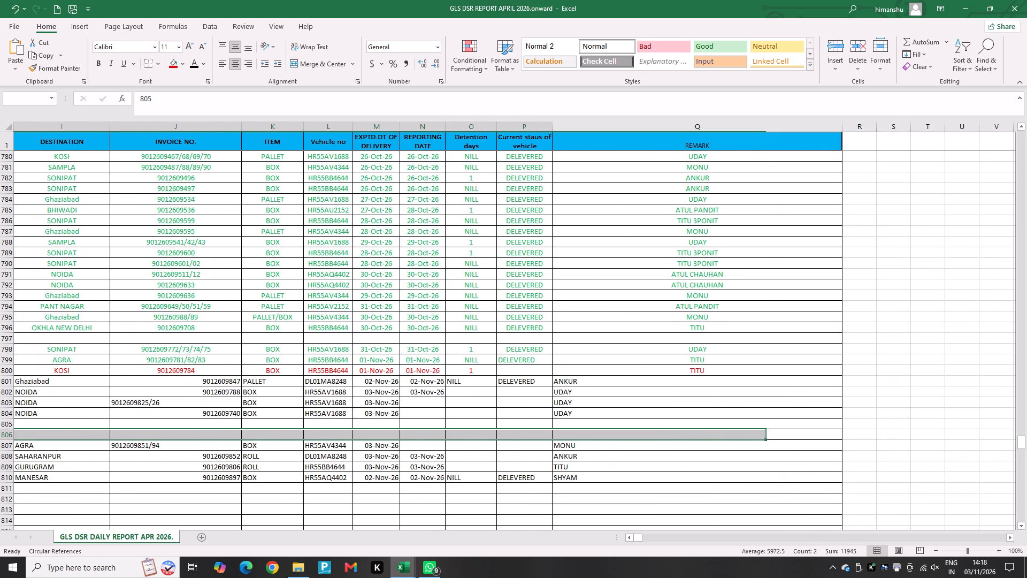
Delete the cells of consignment 11140 in row 806, from the CN. NO. column through REMARK, shifting the cells below up.
key(Right)
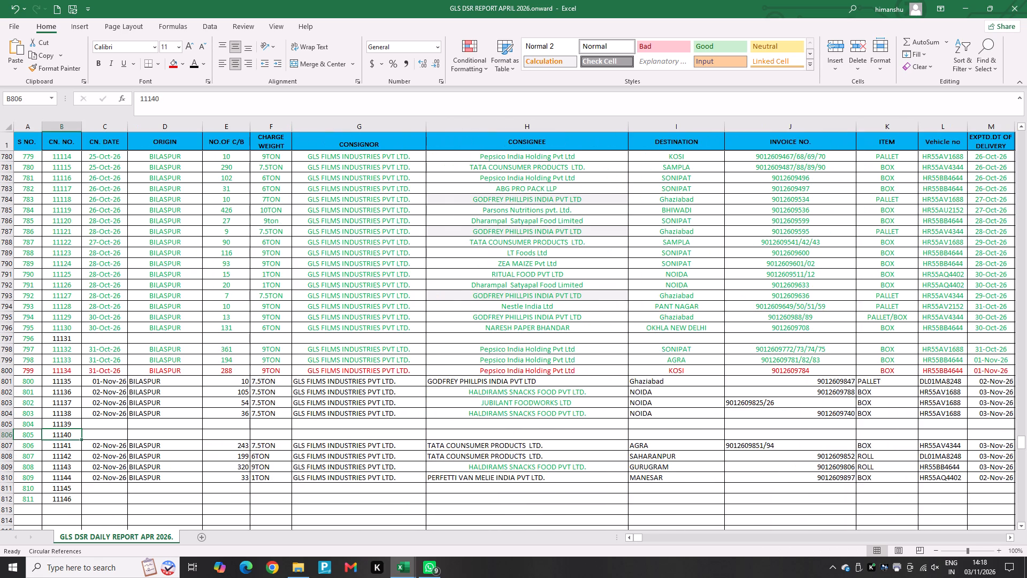
key(shift+Right)
key(shift+Right)
key(shift+Right)
key(shift+Right)
key(shift+Right)
key(shift+Right)
key(shift+Right)
key(shift+Right)
key(shift+Right)
key(shift+Right)
key(shift+Right)
key(shift+Right)
key(shift+Right)
key(shift+Right)
key(shift+Right)
key(shift+Right)
key(shift+Right)
key(shift+Right)
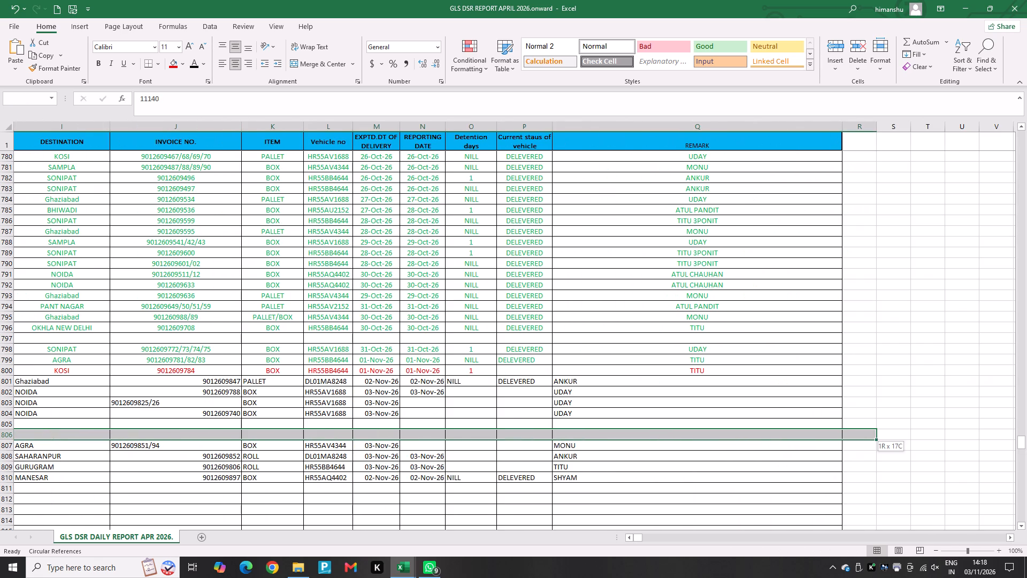
key(shift+Left)
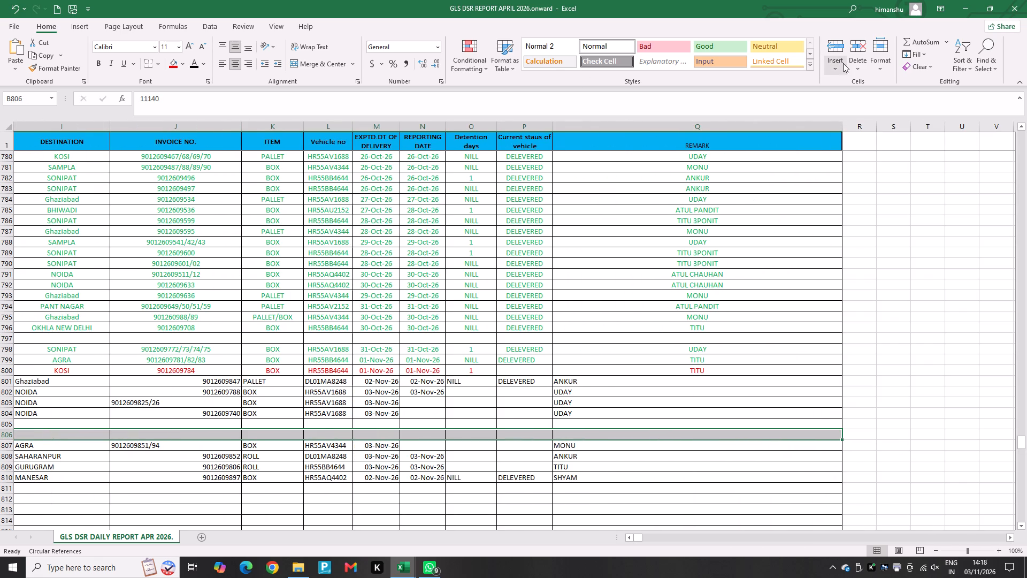
click(857, 49)
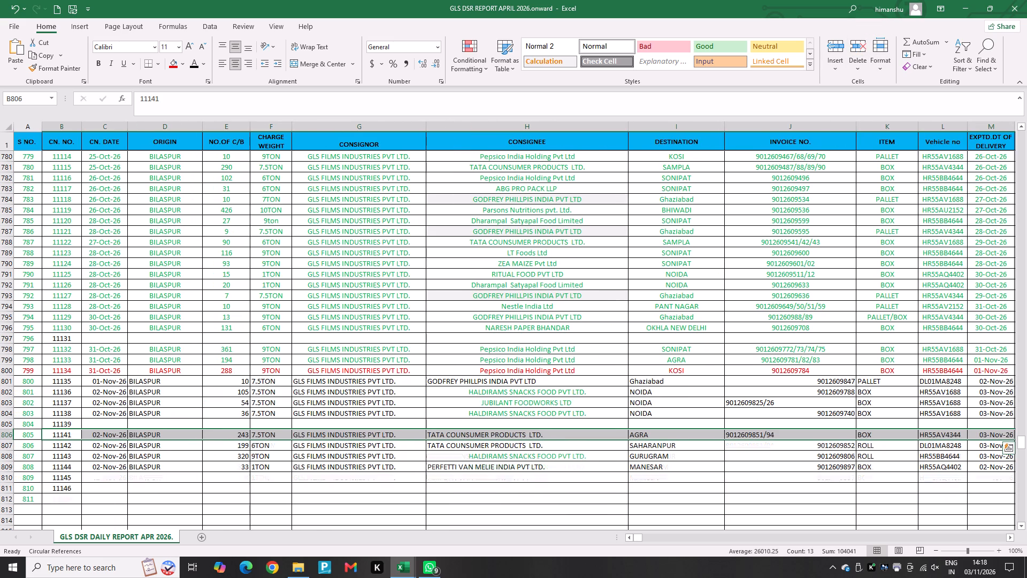
click(113, 497)
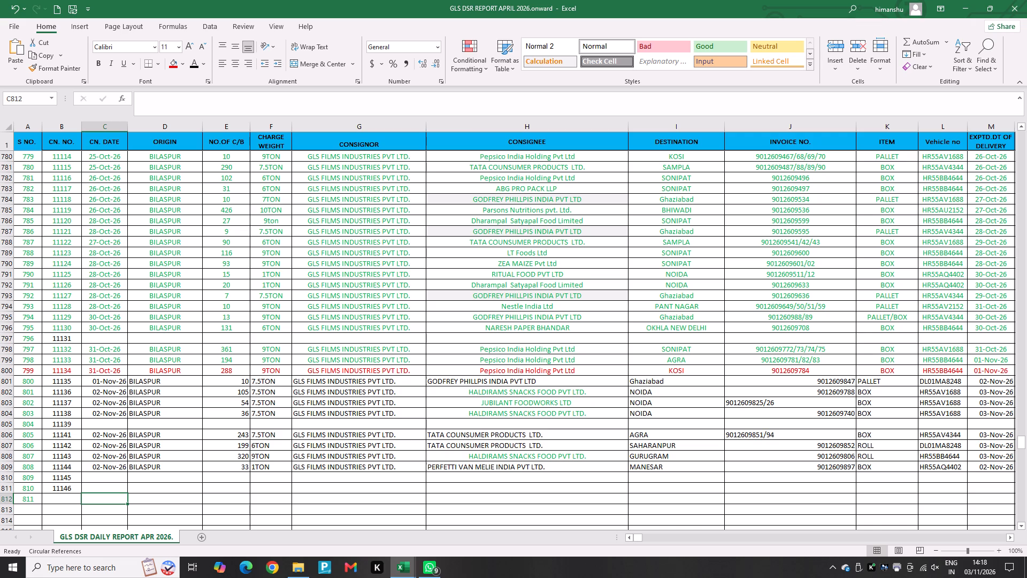
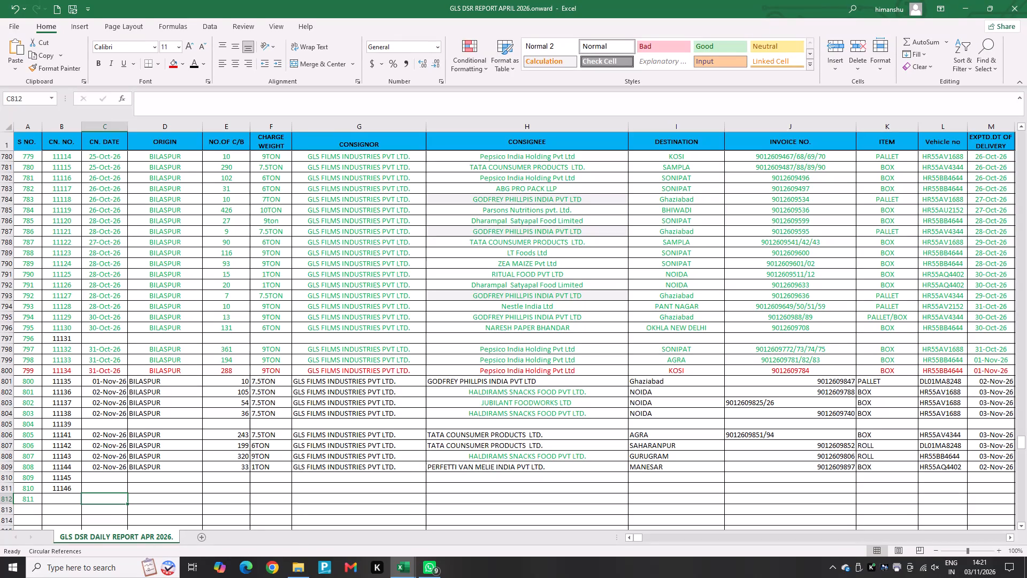
Switch to the MIS DD Logistics workbook and open the ALL BOOKING REPORT sheet.
click(94, 422)
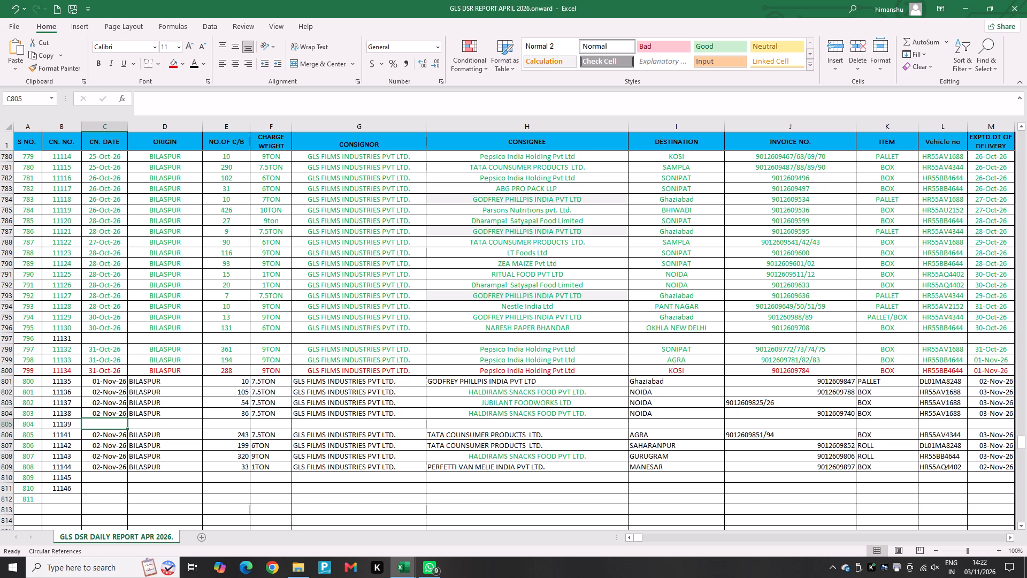
click(407, 568)
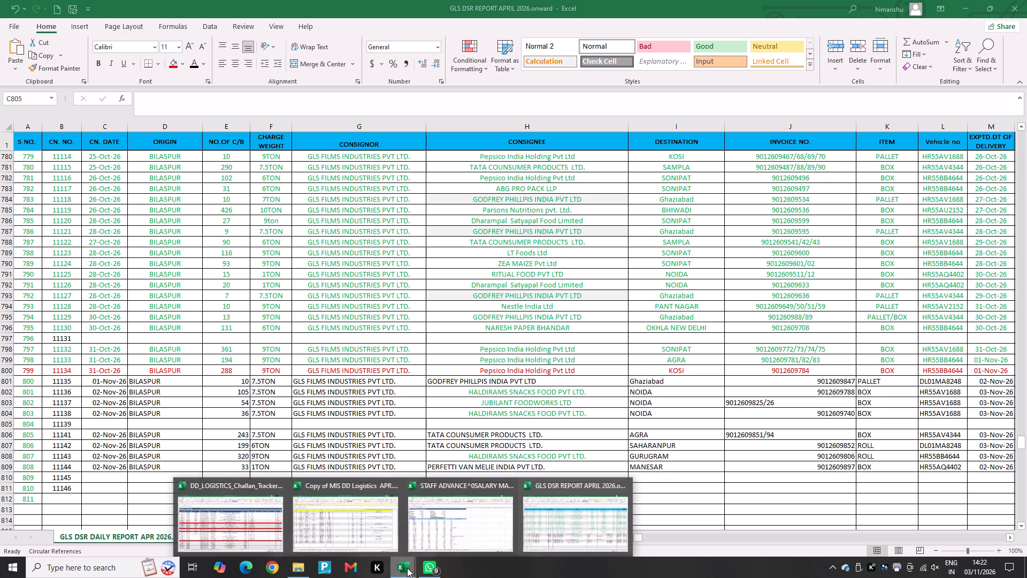
click(329, 527)
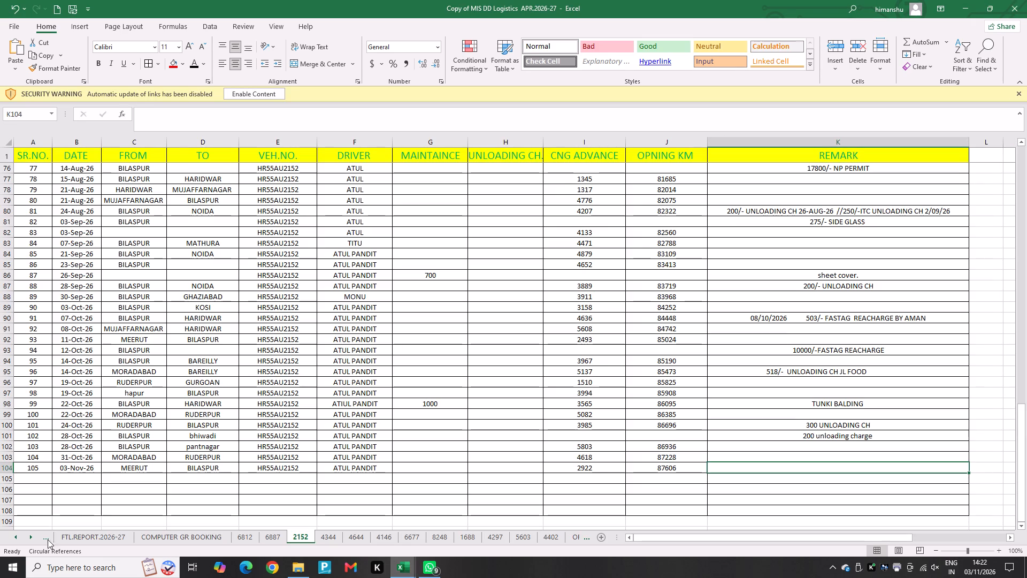
click(8, 539)
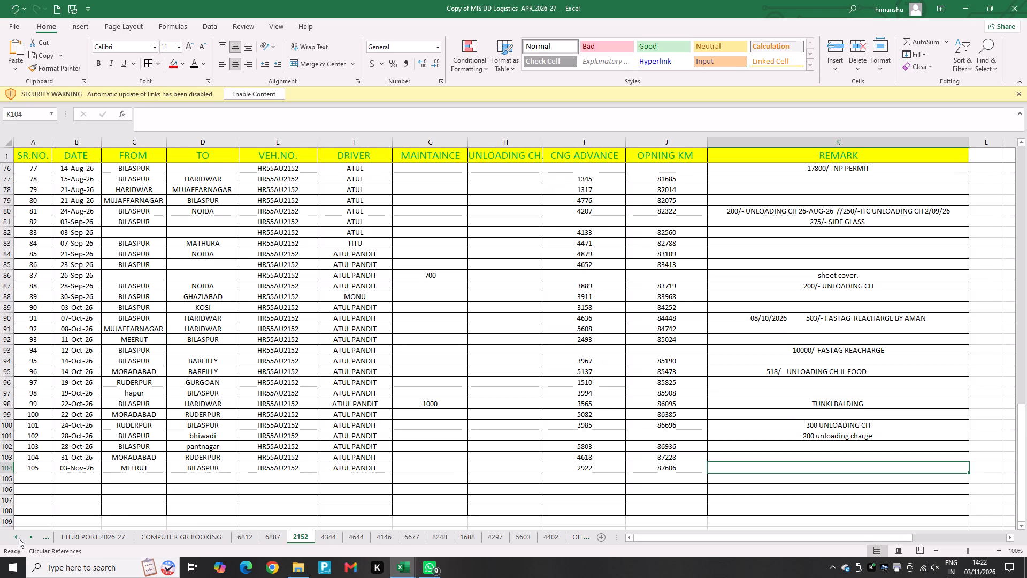
click(19, 538)
click(88, 537)
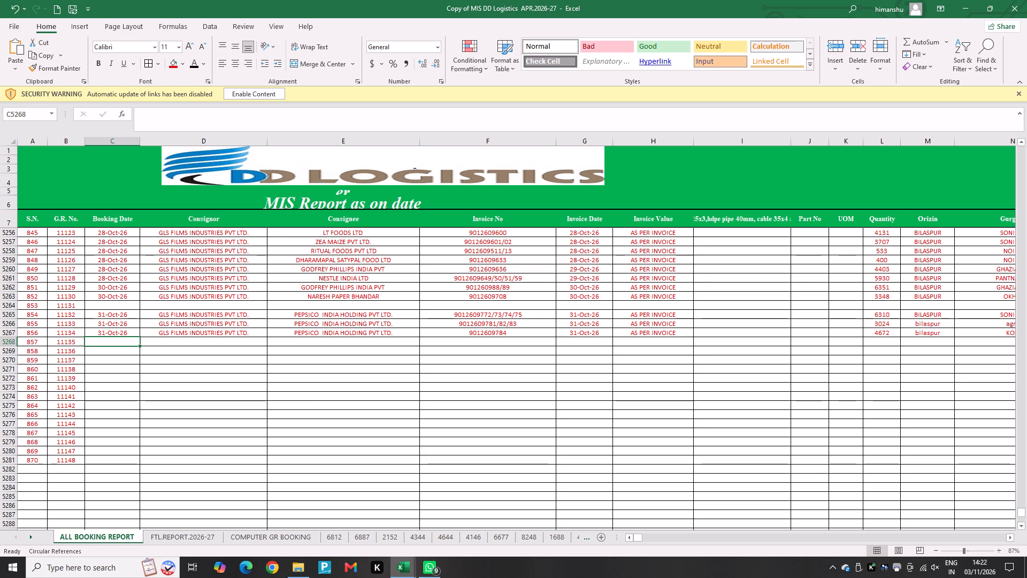
For G.R. No. 11140, enter booking date 31-Oct-26, consignor GLS FILMS INDUSTRIES PVT LTD. and consignee HFCL LTD GURGAON.
click(112, 389)
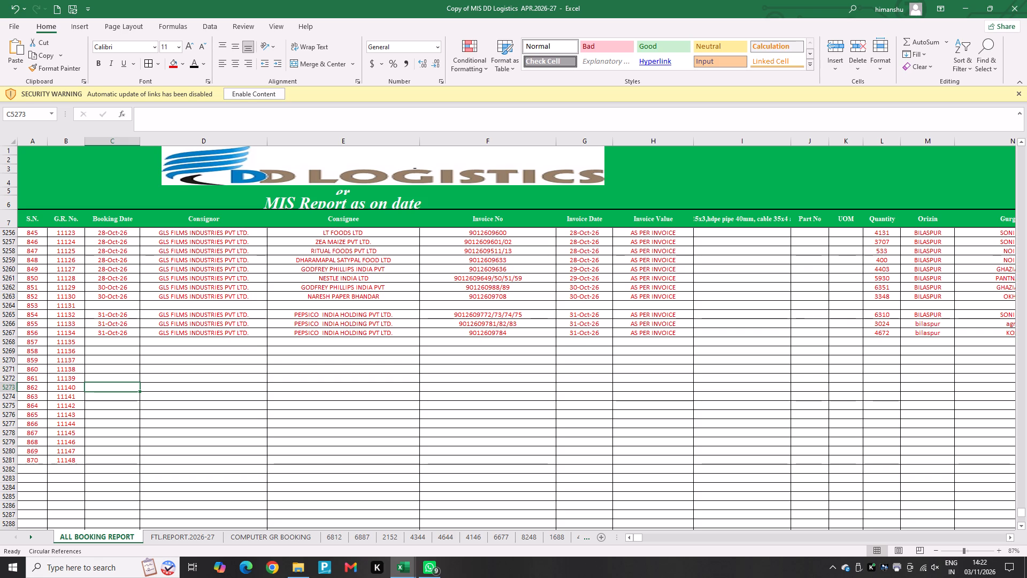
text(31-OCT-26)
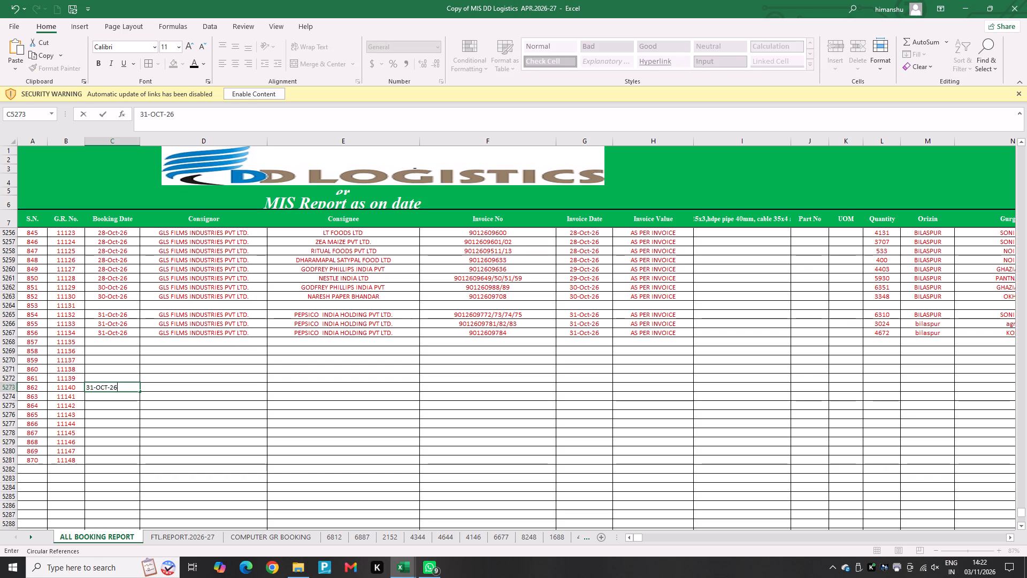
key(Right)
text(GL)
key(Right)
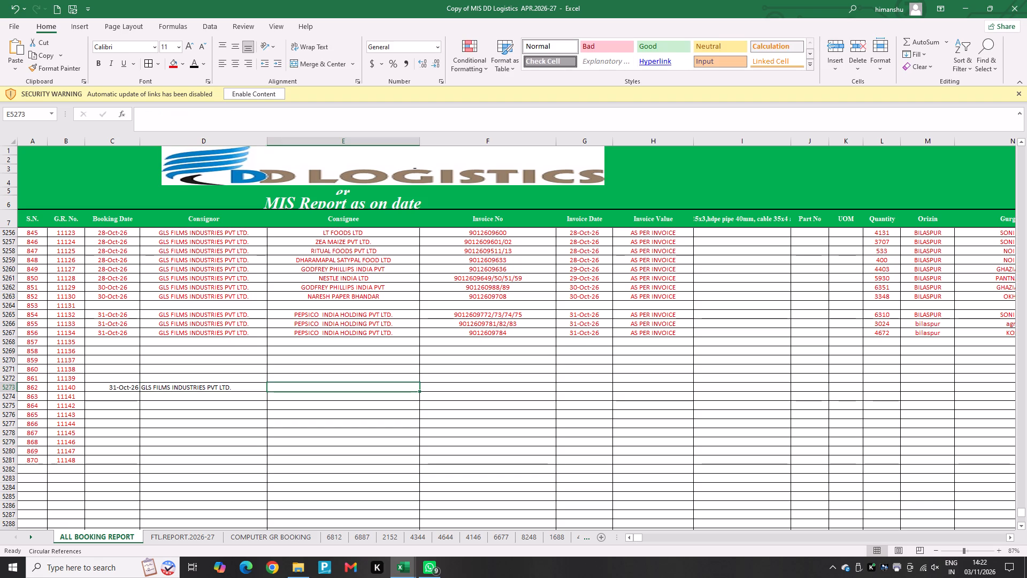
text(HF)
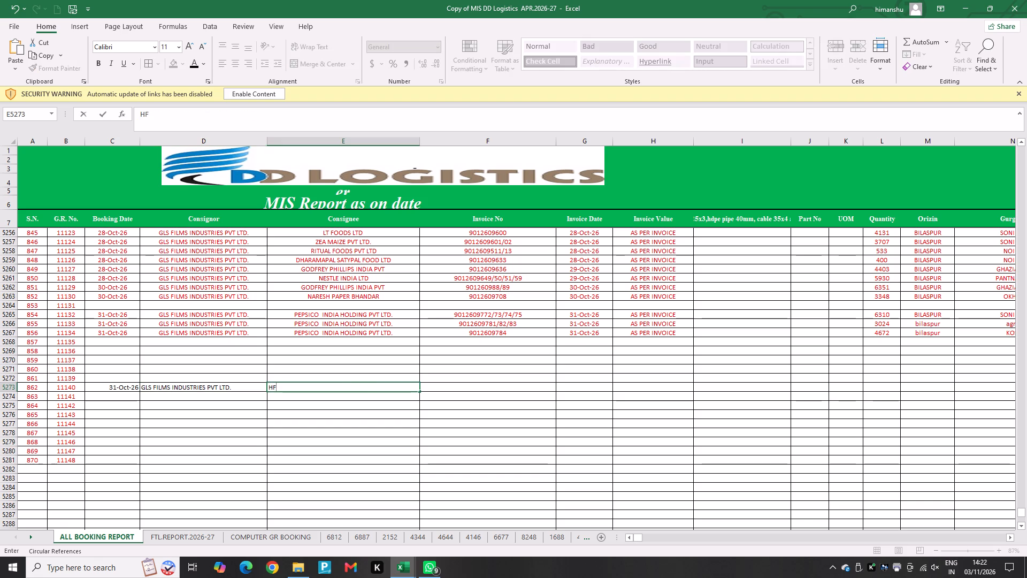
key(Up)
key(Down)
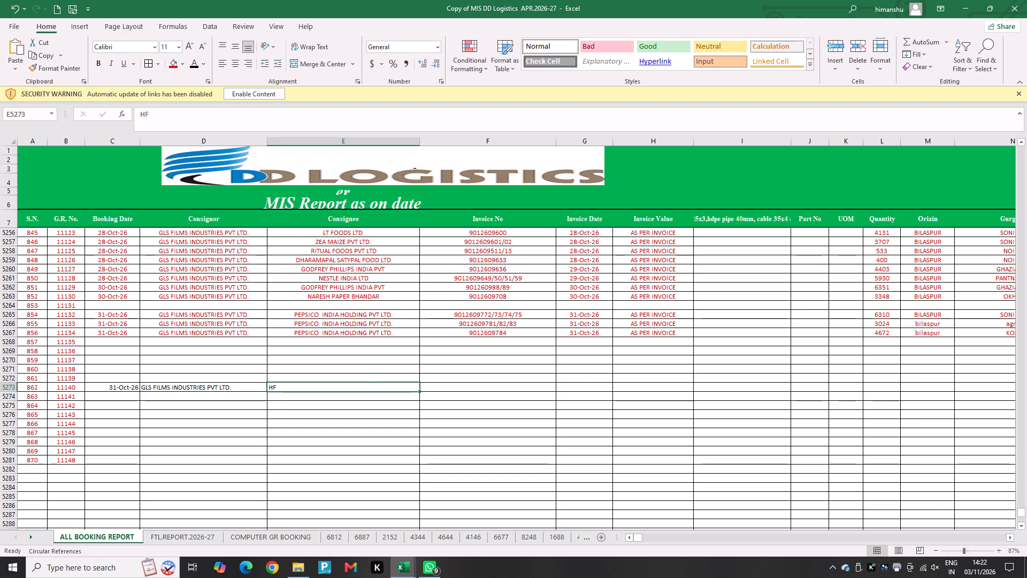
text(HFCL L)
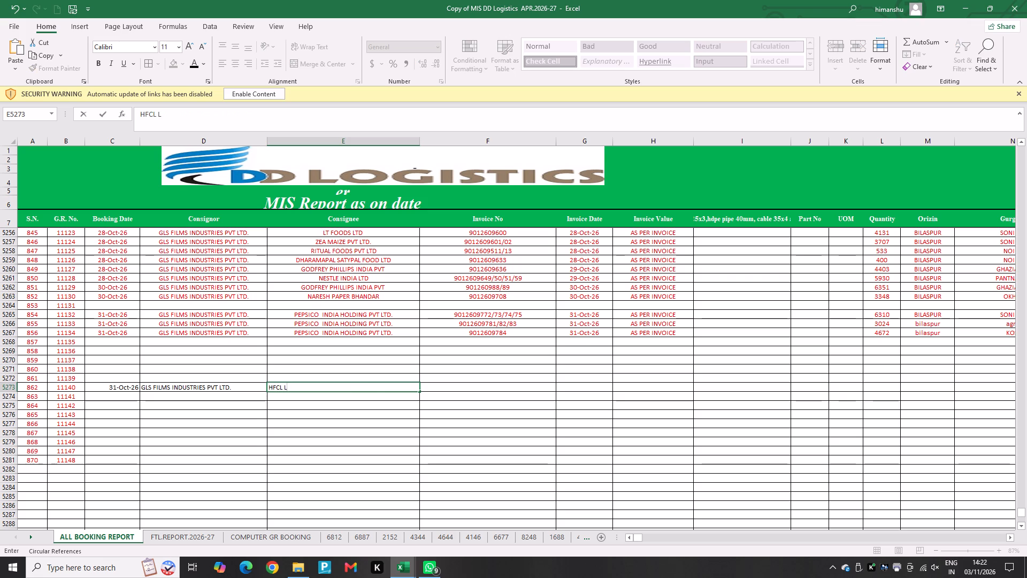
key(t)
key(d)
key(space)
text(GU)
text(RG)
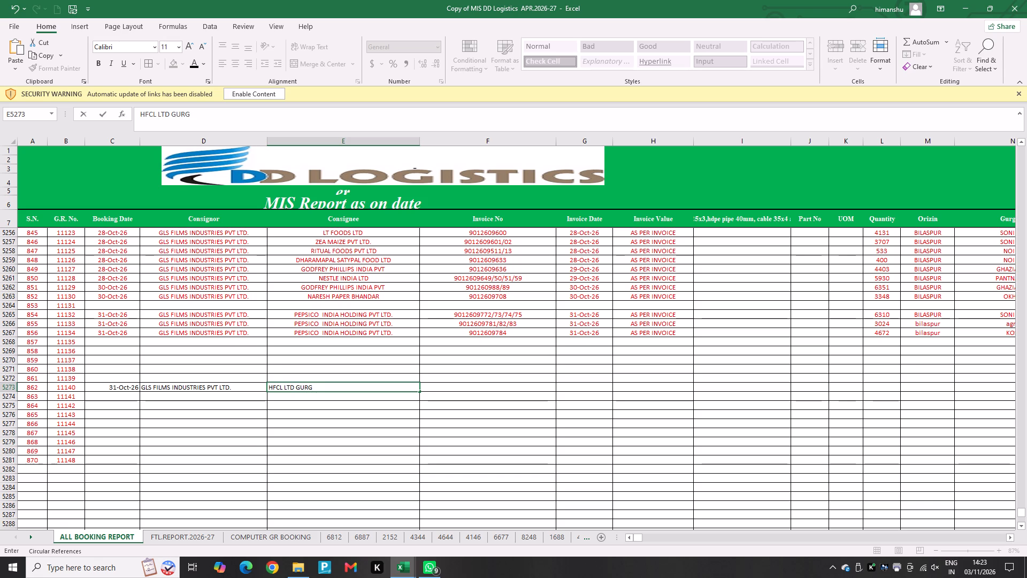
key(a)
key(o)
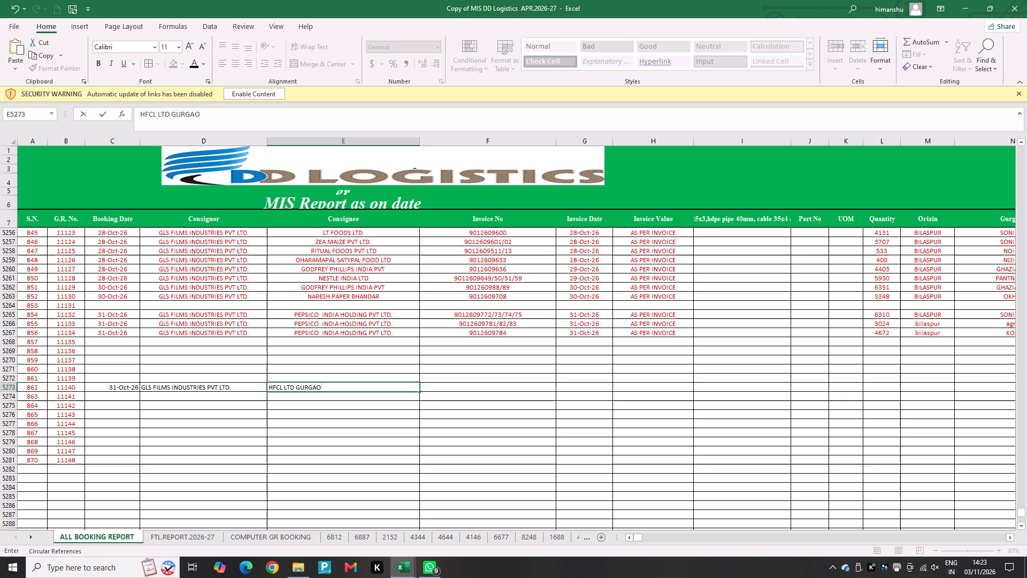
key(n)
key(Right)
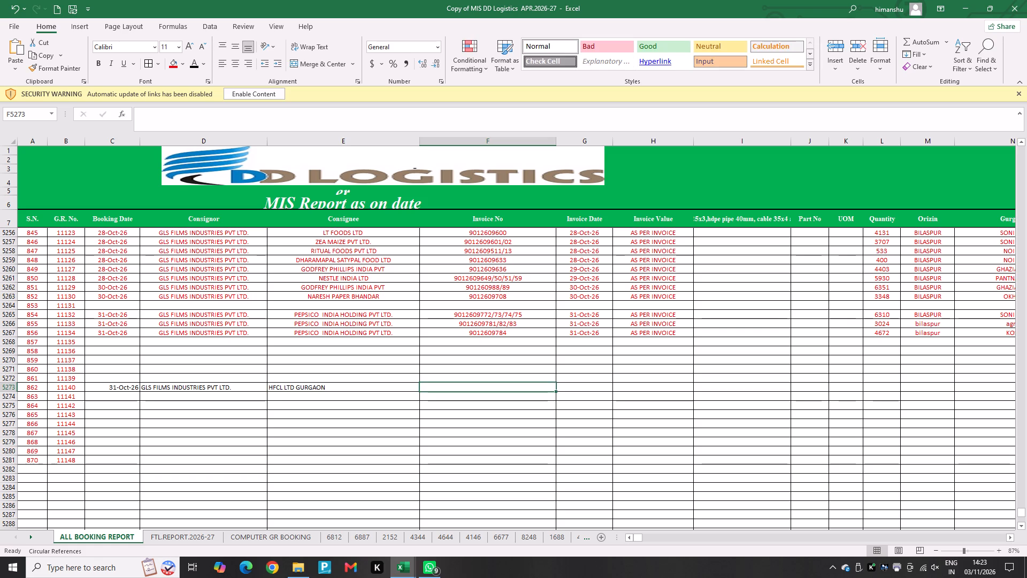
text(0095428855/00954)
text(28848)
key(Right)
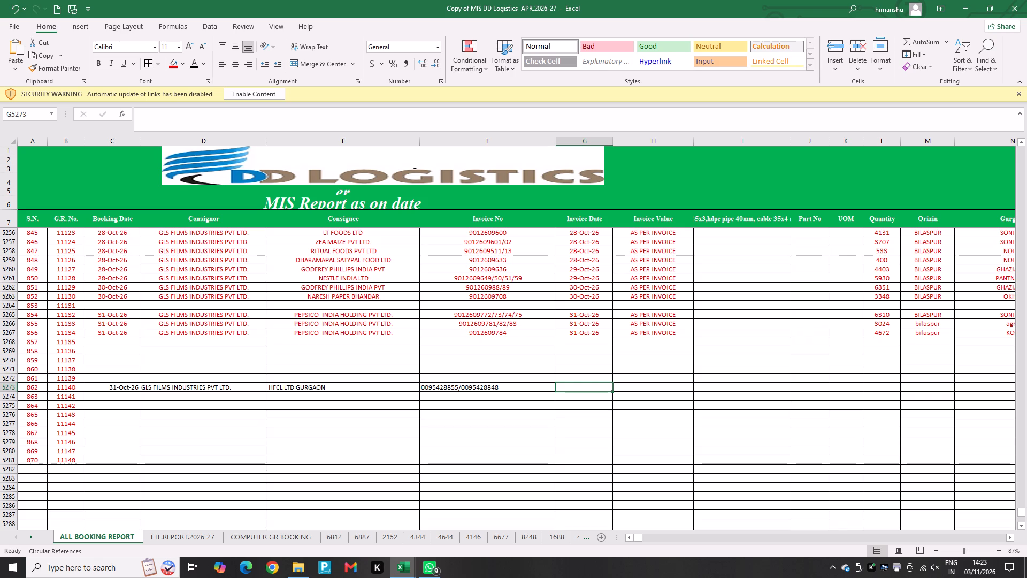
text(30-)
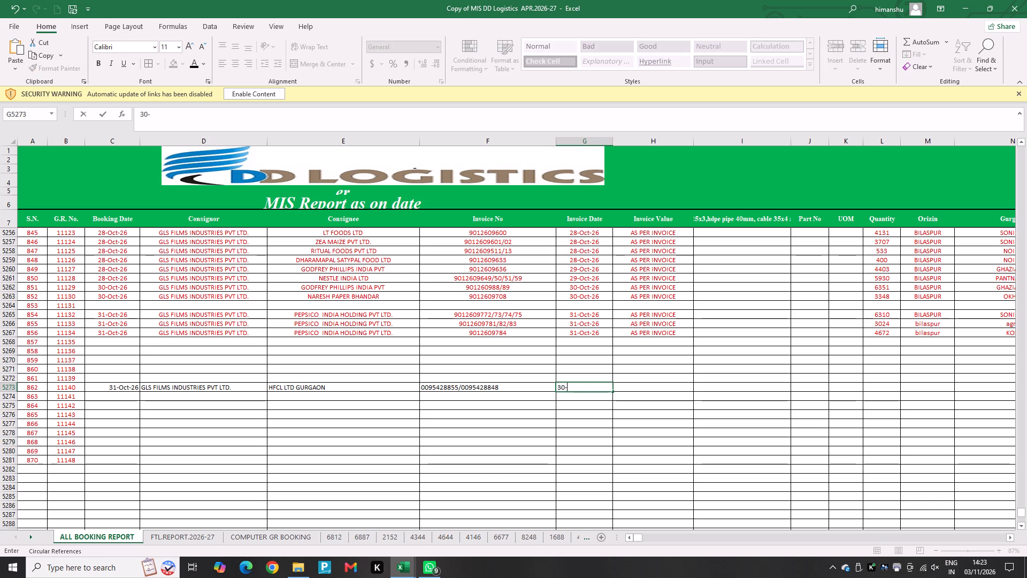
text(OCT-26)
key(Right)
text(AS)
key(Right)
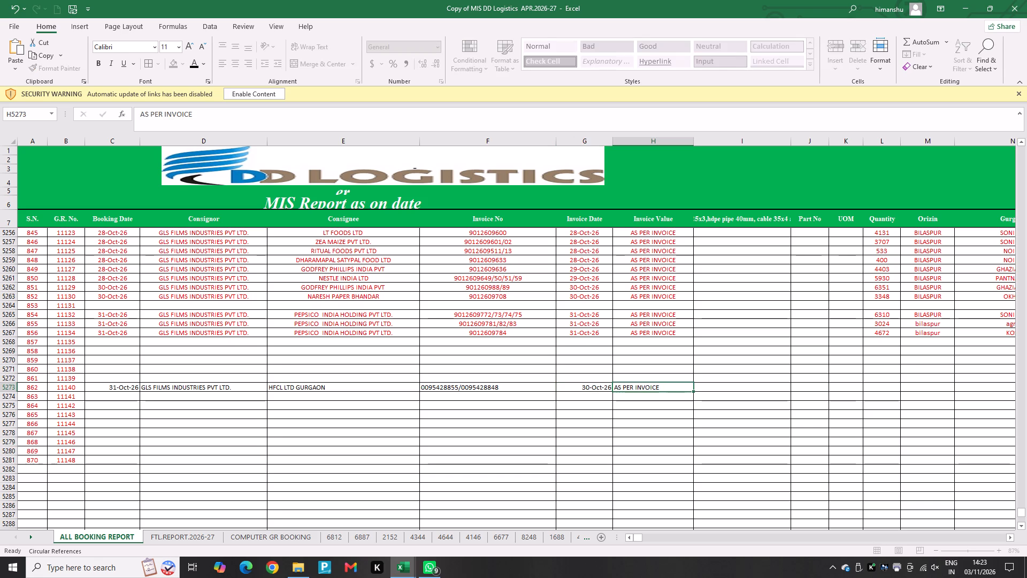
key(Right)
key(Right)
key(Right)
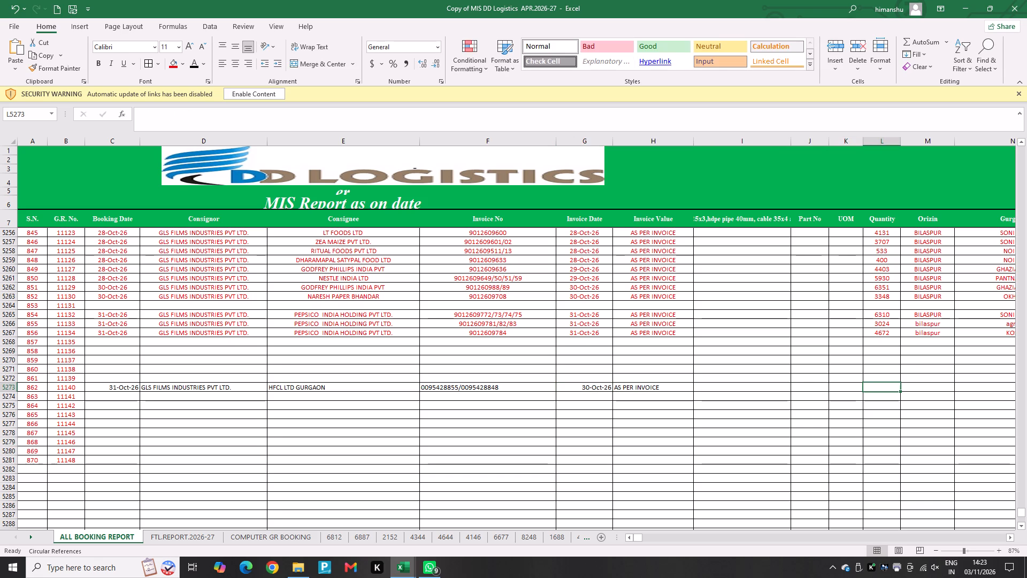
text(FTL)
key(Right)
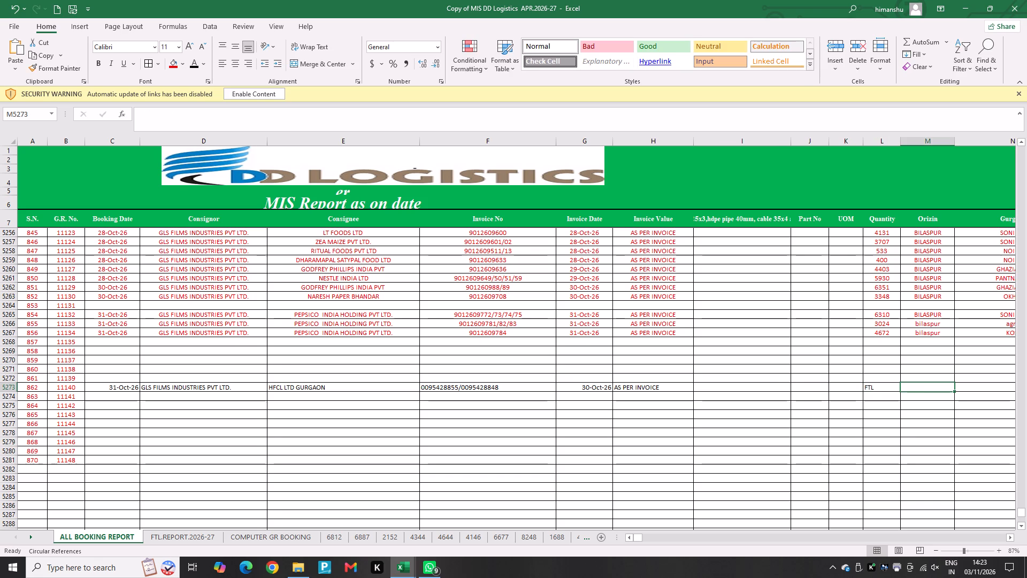
Enter G.R. 11140's route as origin MANESAR and destination GURGAON, with BY ROAD as the mode of booking.
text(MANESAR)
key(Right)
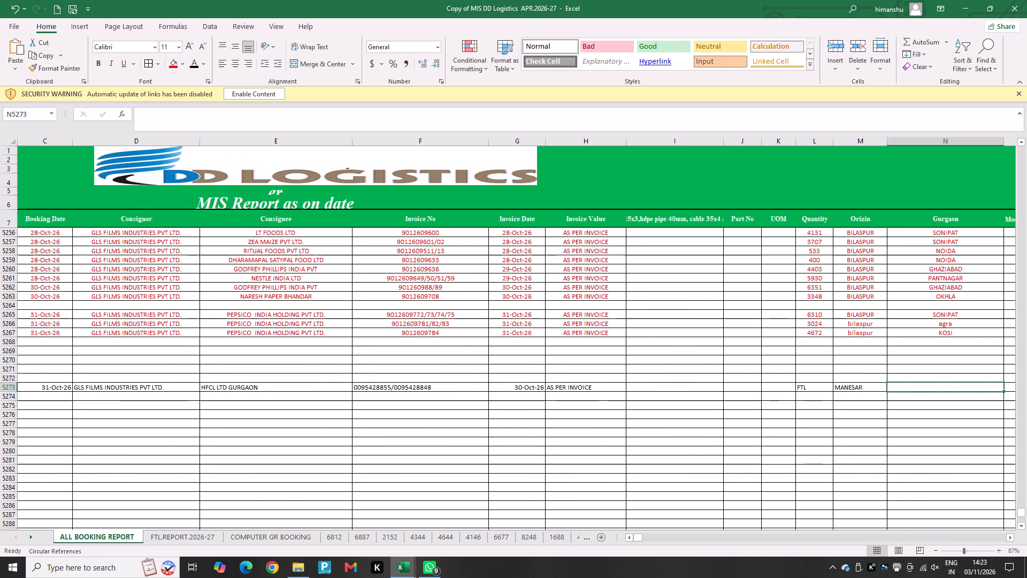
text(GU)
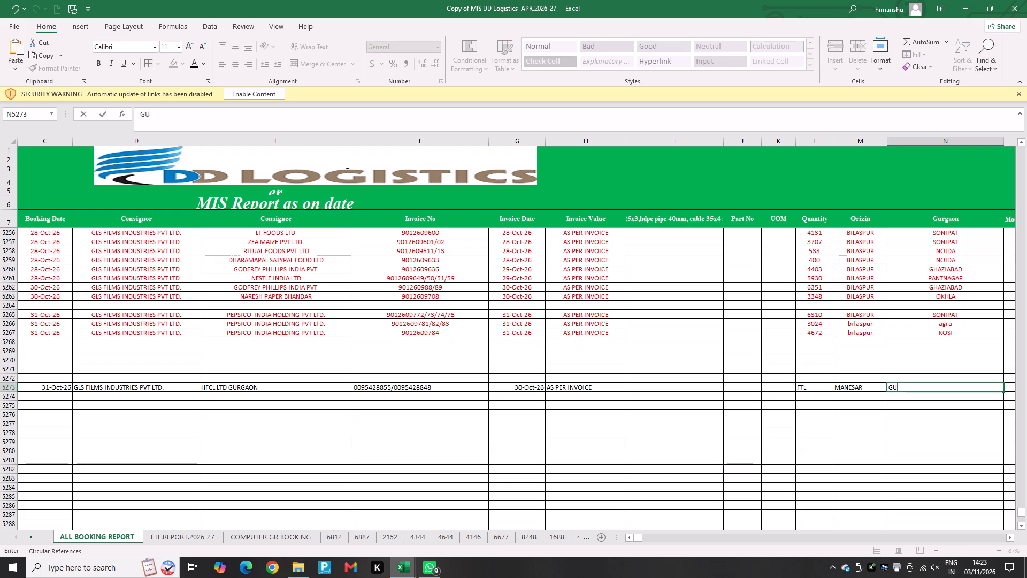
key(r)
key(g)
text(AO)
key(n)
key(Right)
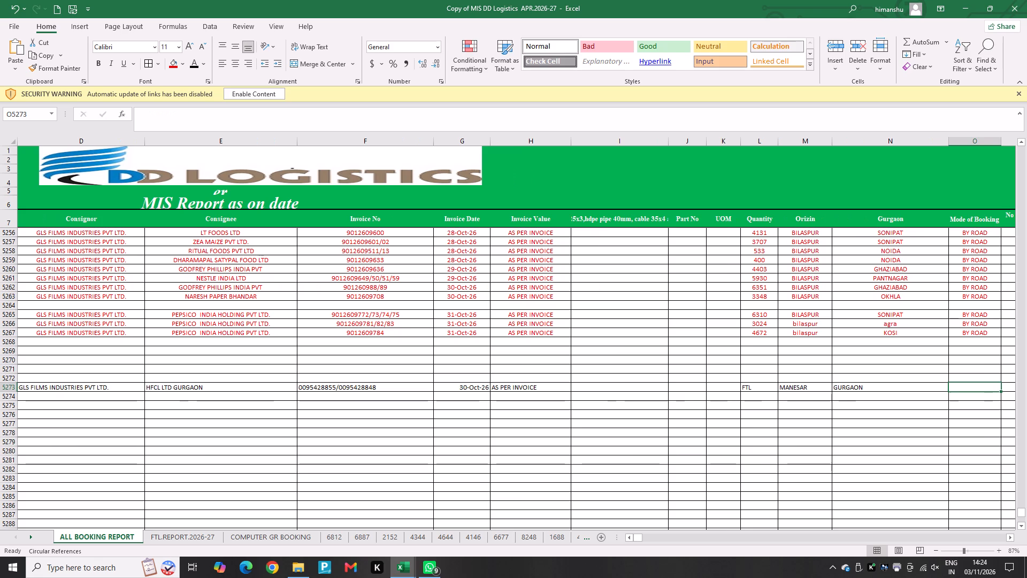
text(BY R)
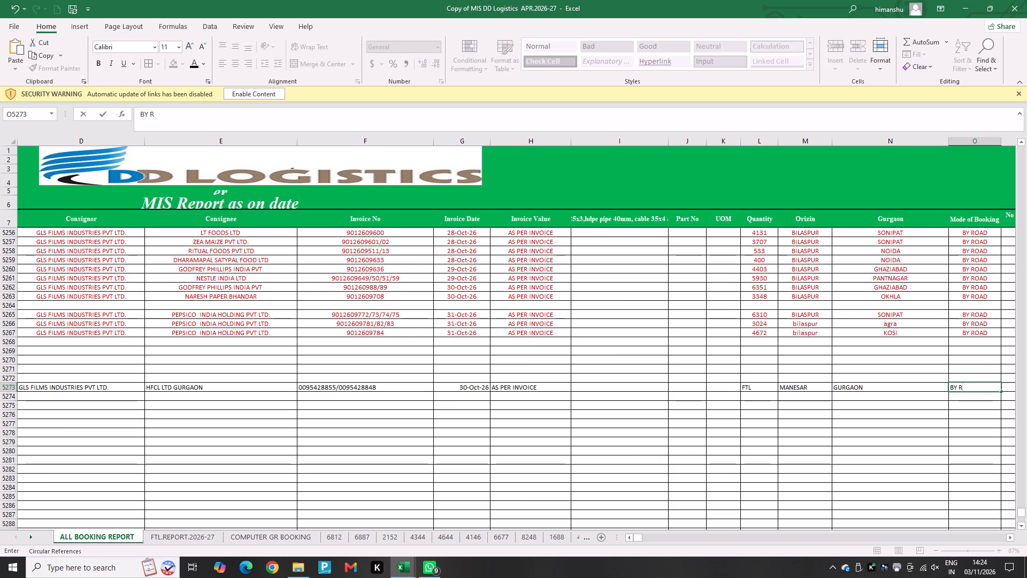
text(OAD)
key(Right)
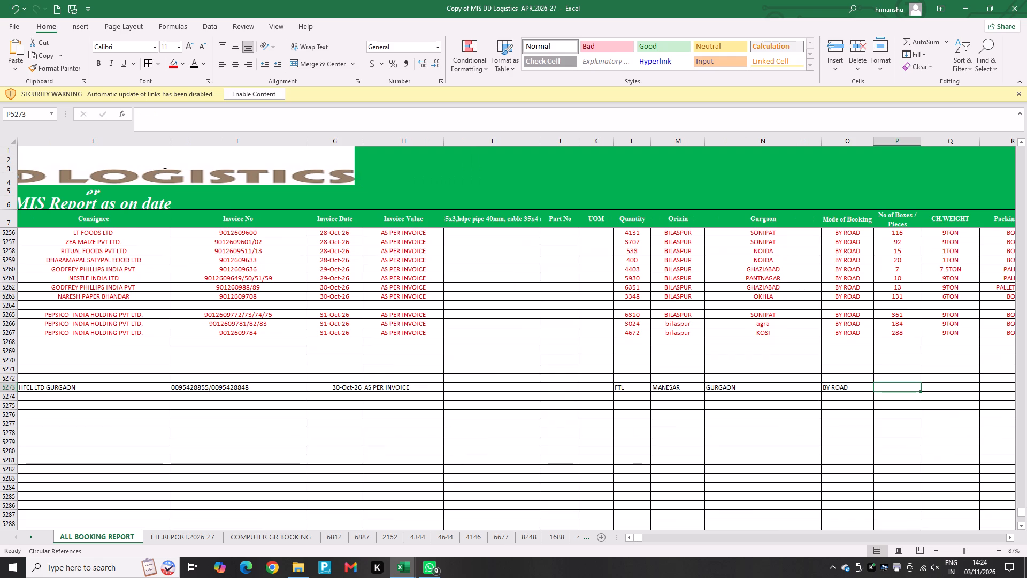
Fill in G.R. 11140's load details: 40 boxes, charge weight PICK UP, packing type BOX, and consignment status DELEVERED.
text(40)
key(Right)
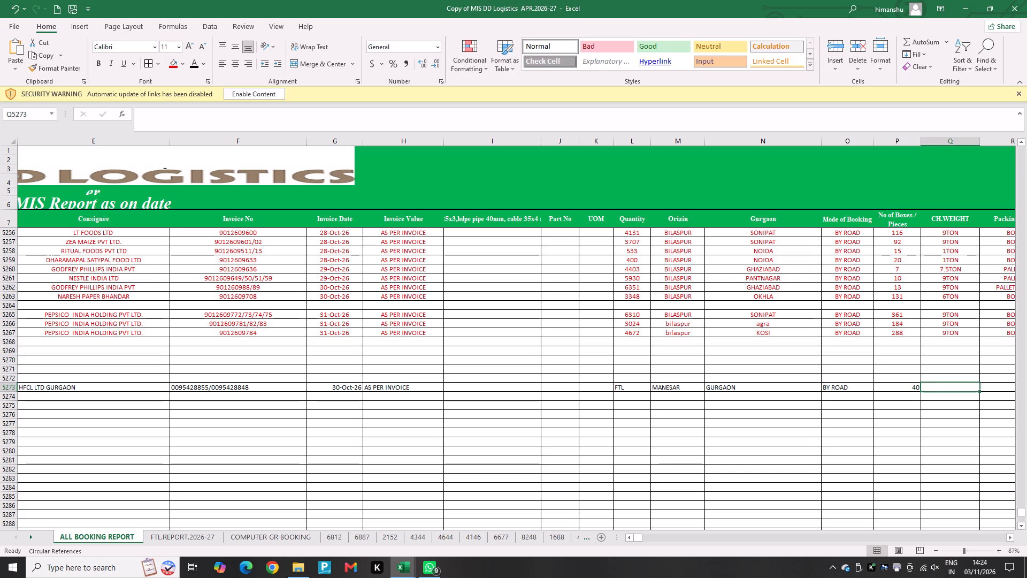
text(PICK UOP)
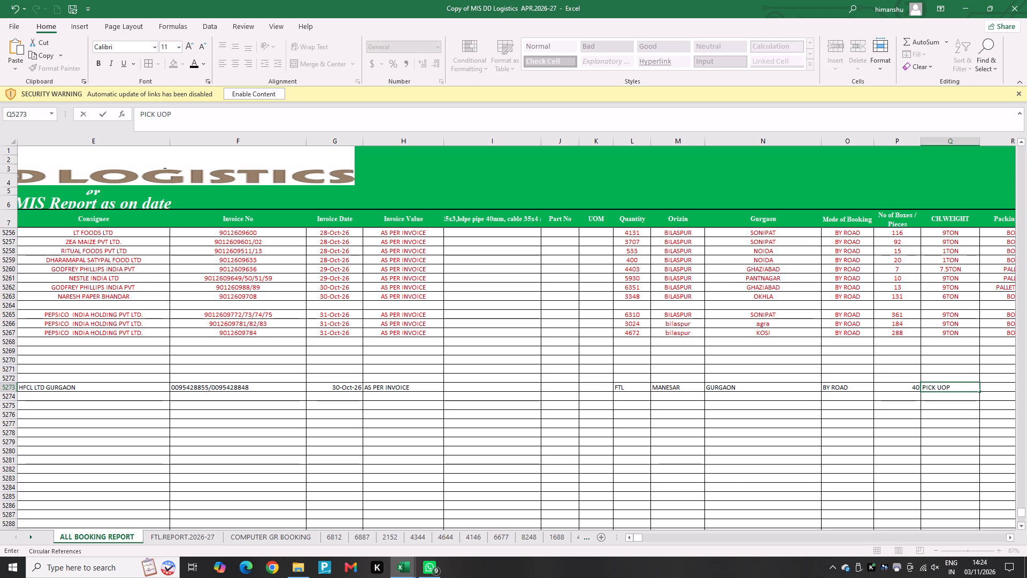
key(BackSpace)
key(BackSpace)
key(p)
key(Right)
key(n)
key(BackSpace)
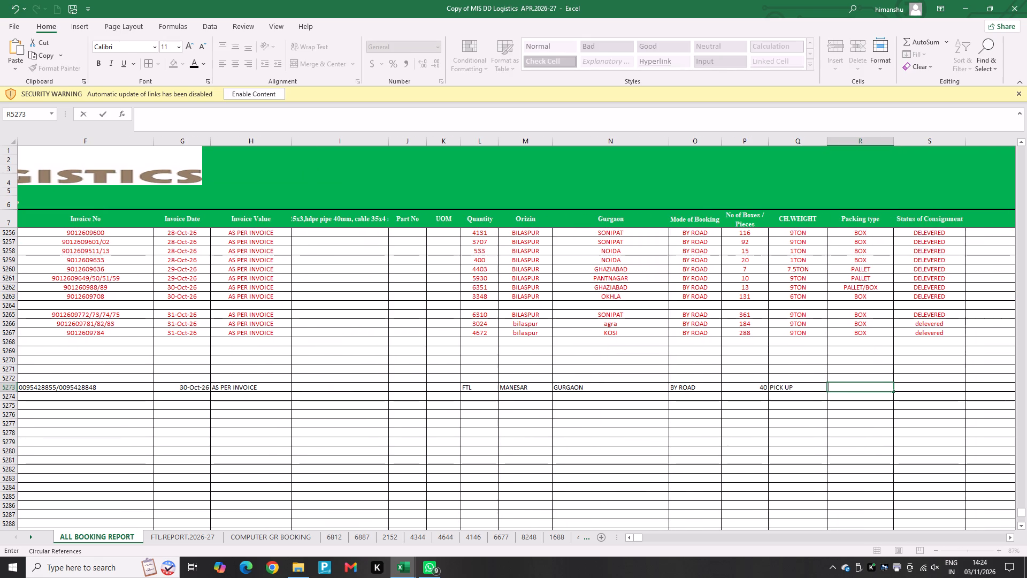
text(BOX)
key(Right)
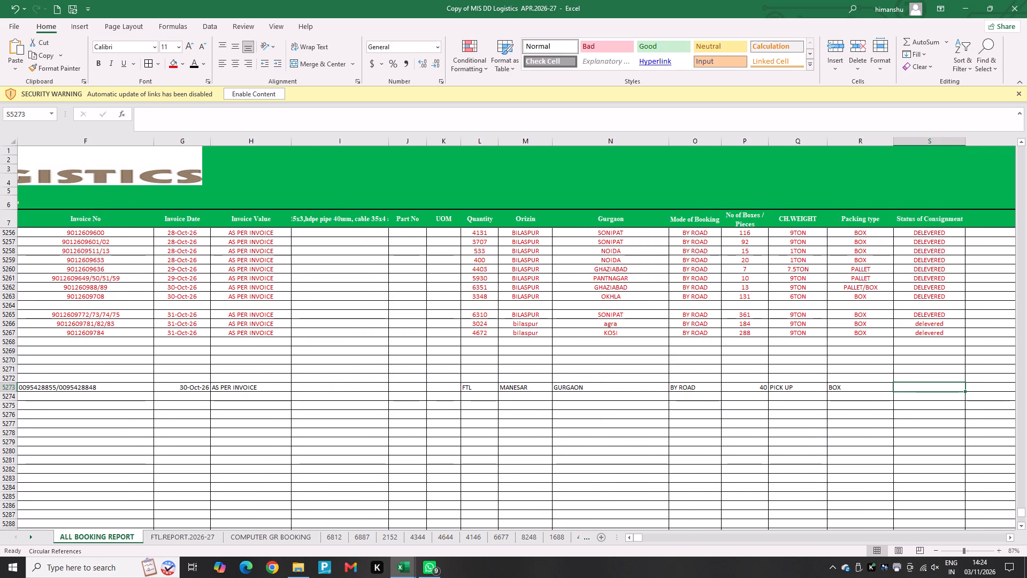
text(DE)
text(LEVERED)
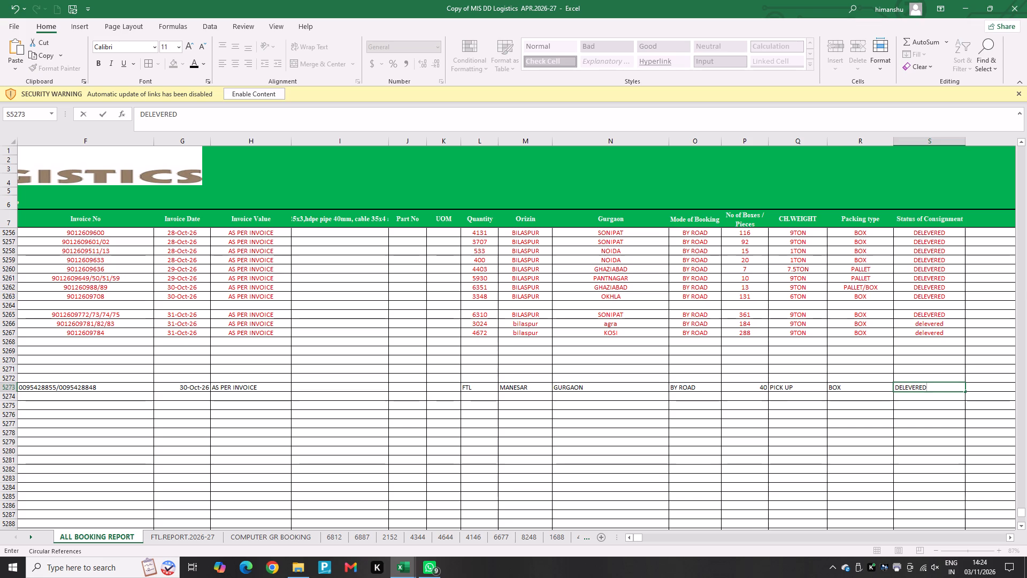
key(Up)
Return to the start of the G.R. No. 11139 row in the booking report.
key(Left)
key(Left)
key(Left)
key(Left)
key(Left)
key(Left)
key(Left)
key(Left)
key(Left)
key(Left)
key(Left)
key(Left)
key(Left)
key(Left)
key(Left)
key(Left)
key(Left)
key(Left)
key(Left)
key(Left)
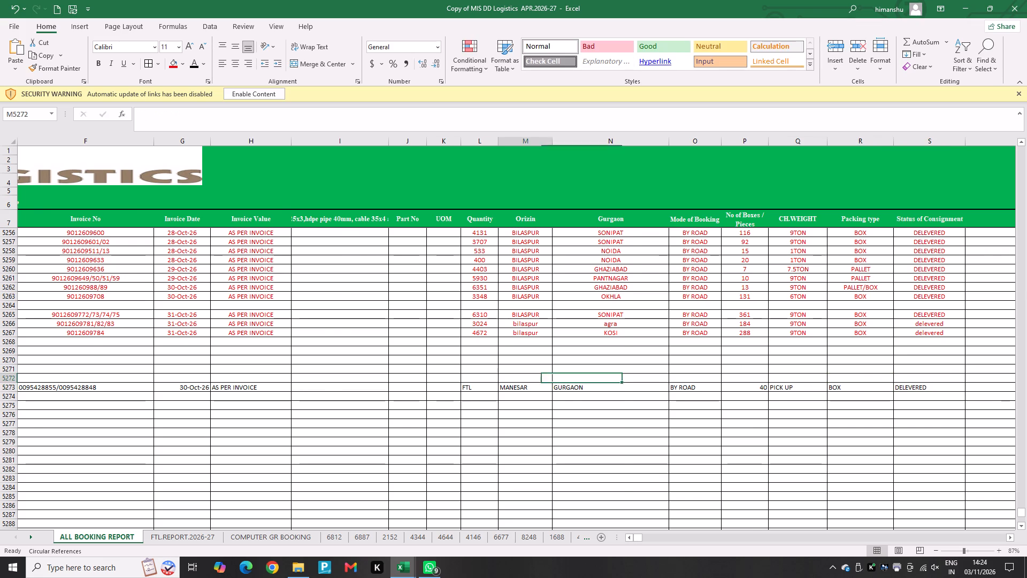
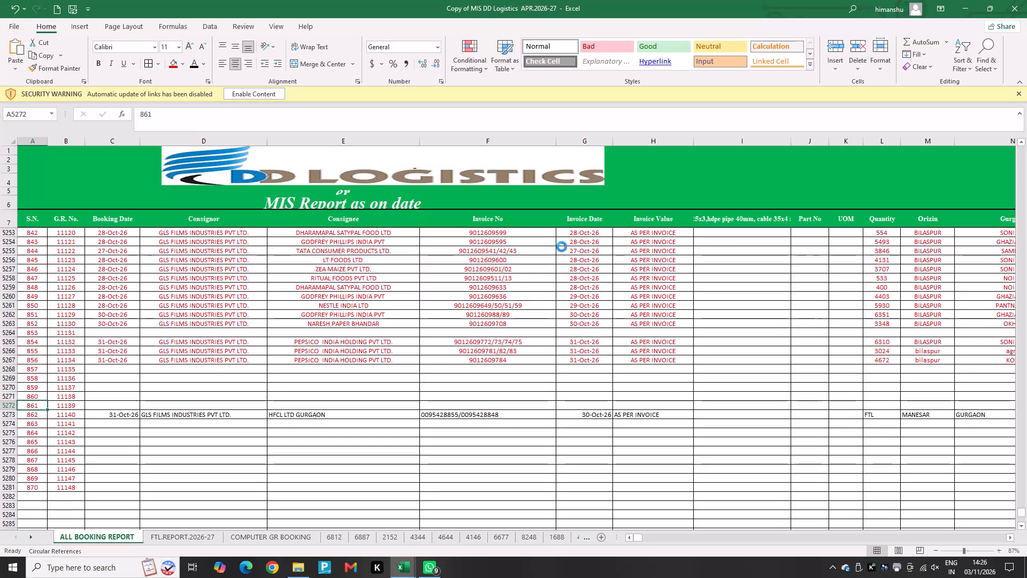
Put the MIS booking report aside and save the GLS DSR daily report workbook.
click(959, 0)
click(333, 331)
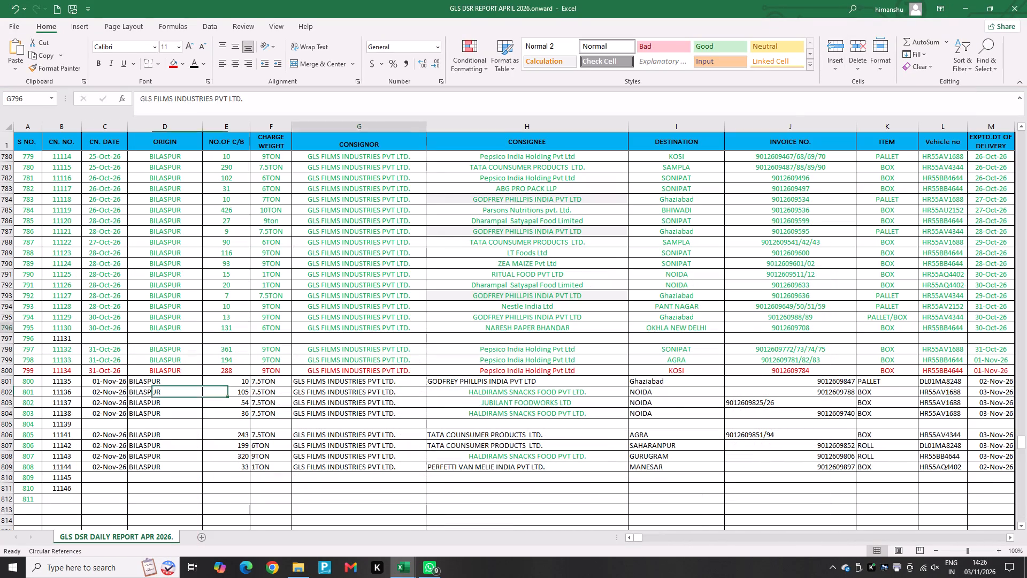
key(ctrl+s)
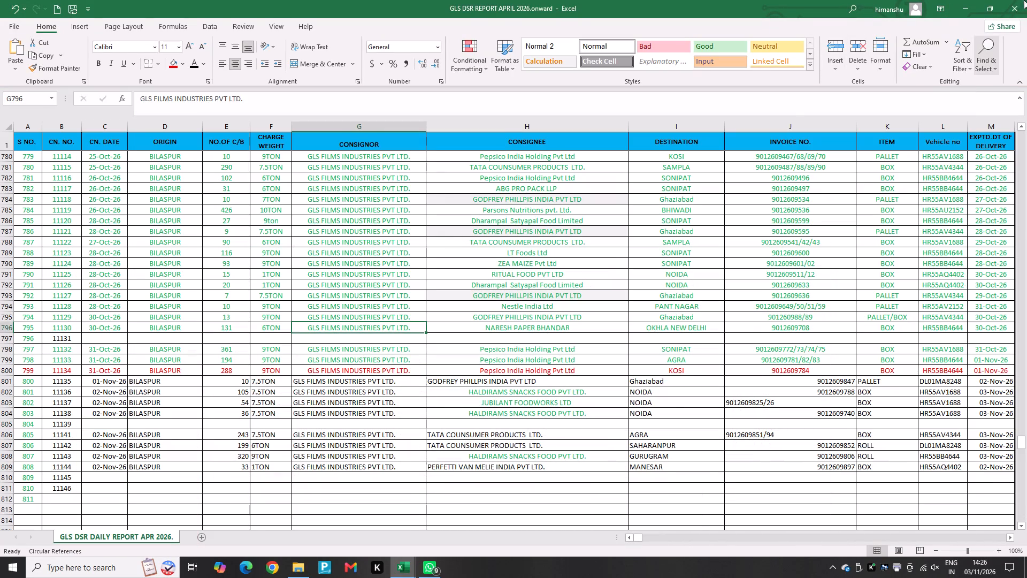
Minimise the GLS DSR and staff advance workbooks and open File Explorer over the desktop.
click(971, 5)
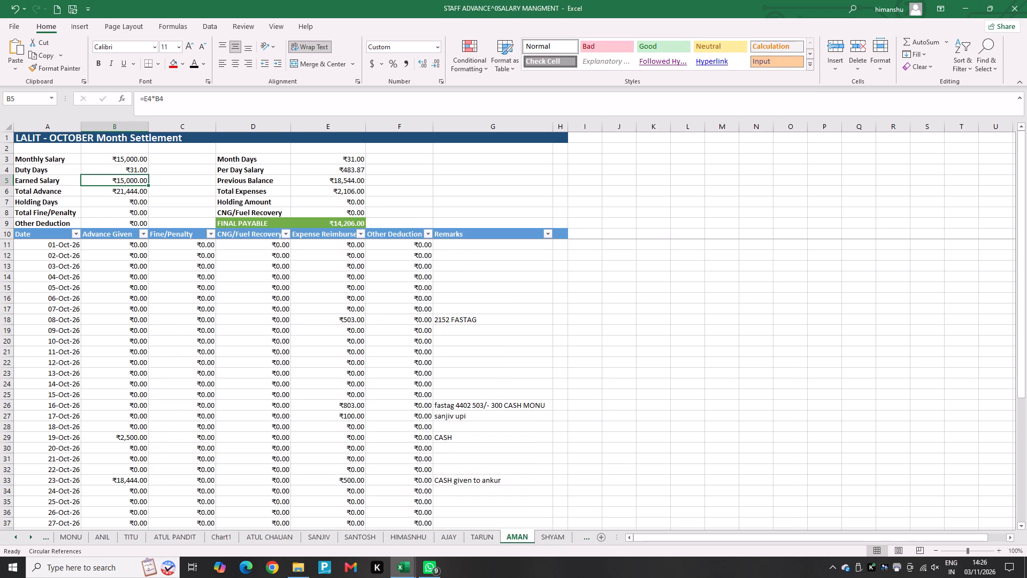
click(972, 5)
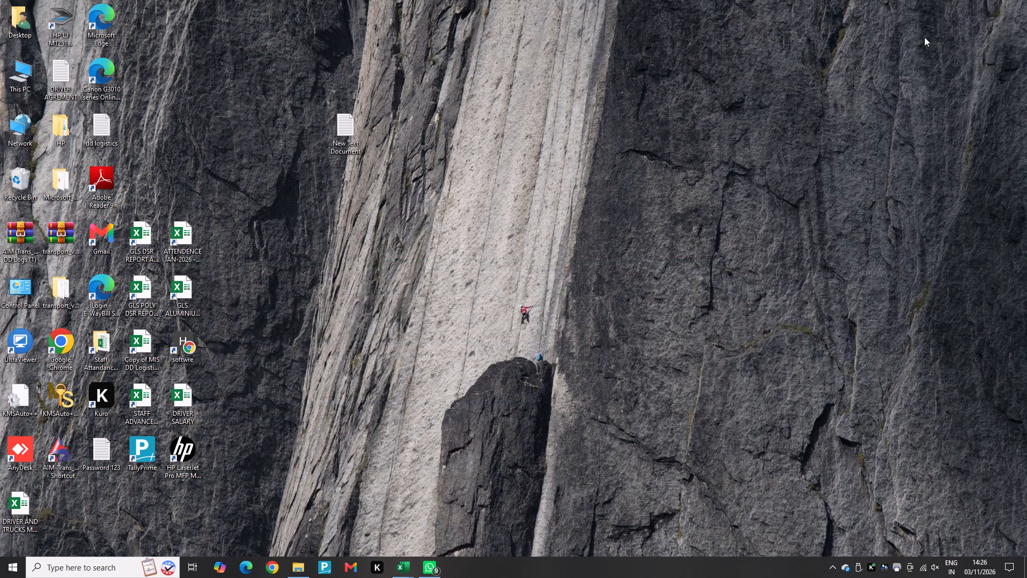
click(301, 566)
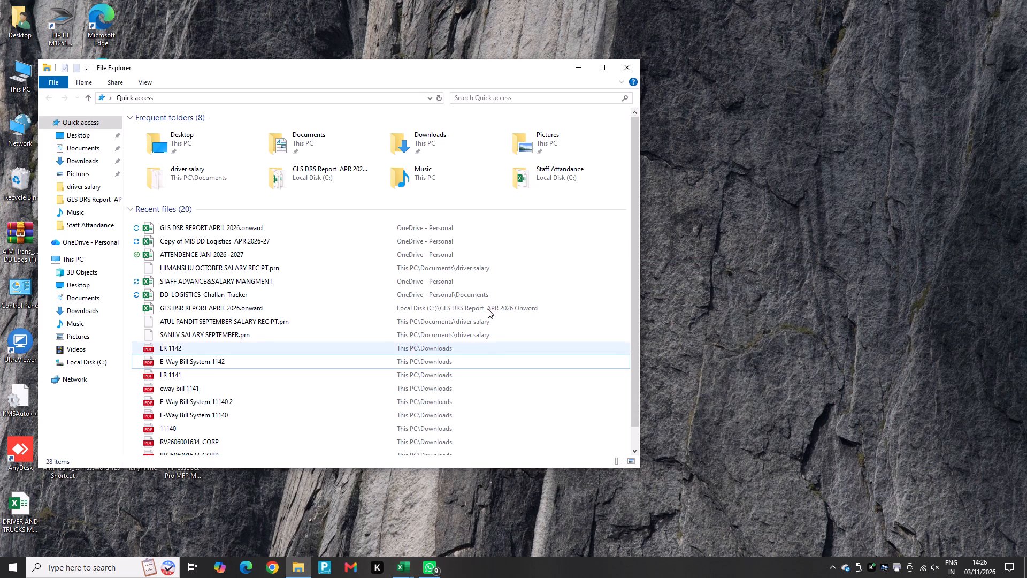
click(893, 208)
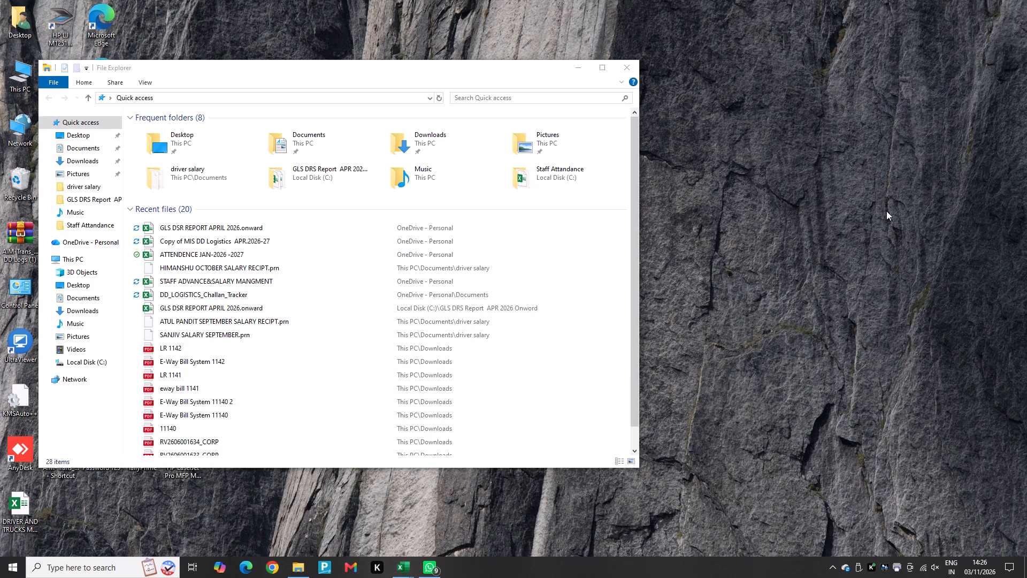